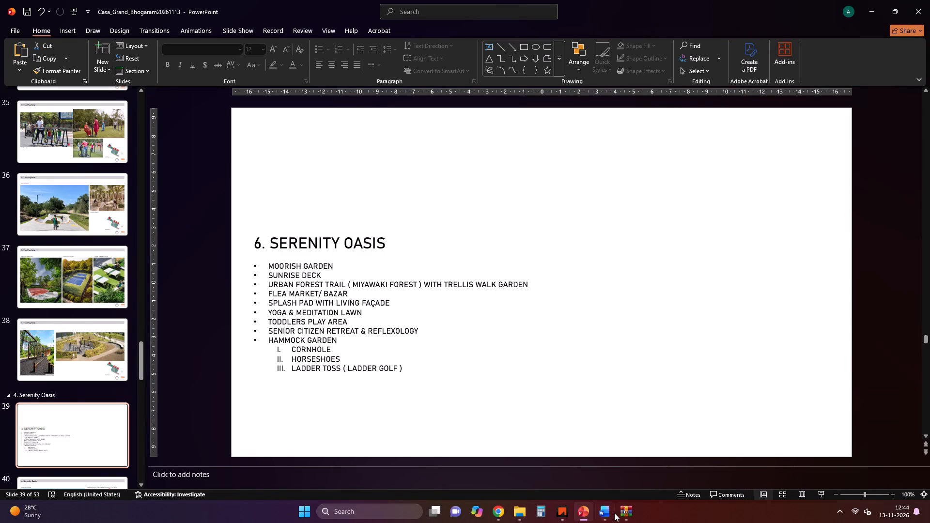
Open slide 44, the blank "6. Serenity Oasis" slide at the end of the Serenity Oasis section.
{"action": "left_click_drag", "start_coordinate": [139, 354], "coordinate": [150, 389]}
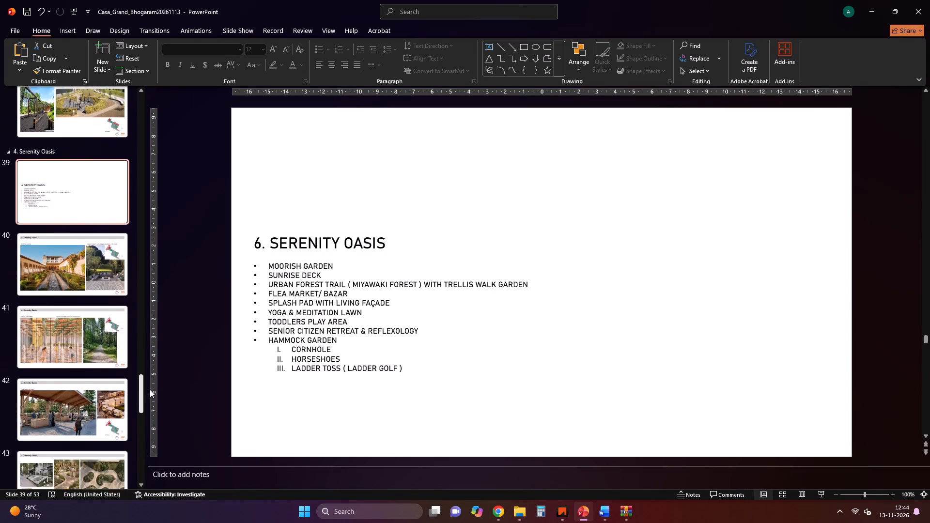
{"action": "left_click_drag", "start_coordinate": [150, 389], "coordinate": [149, 400]}
{"action": "left_click", "coordinate": [109, 336]}
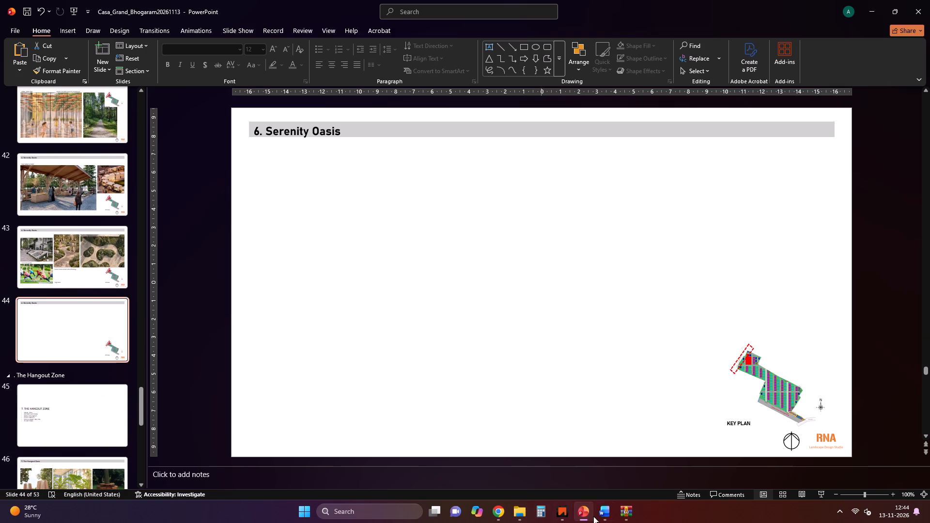
Switch to the Word document "Amenities List with images" and copy the picture under "3. Cornhole".
{"action": "left_click", "coordinate": [516, 514]}
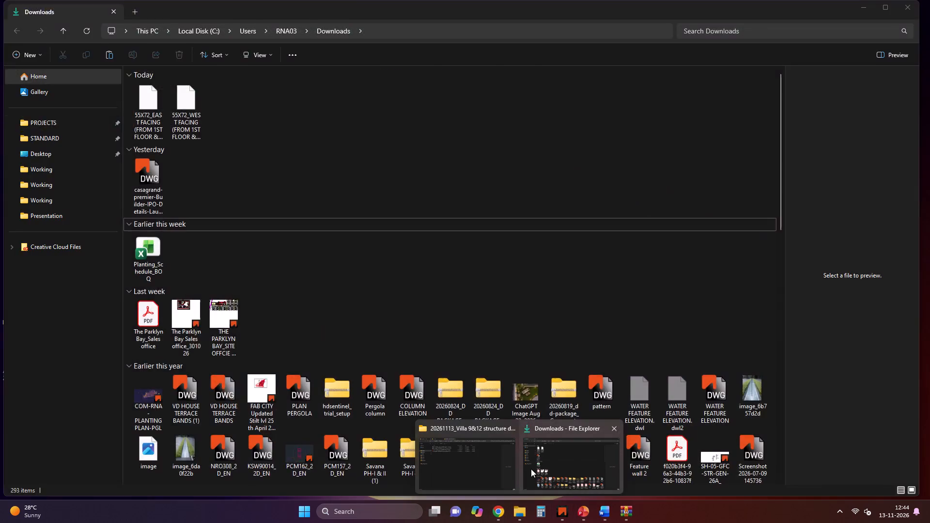
{"action": "left_click", "coordinate": [605, 516]}
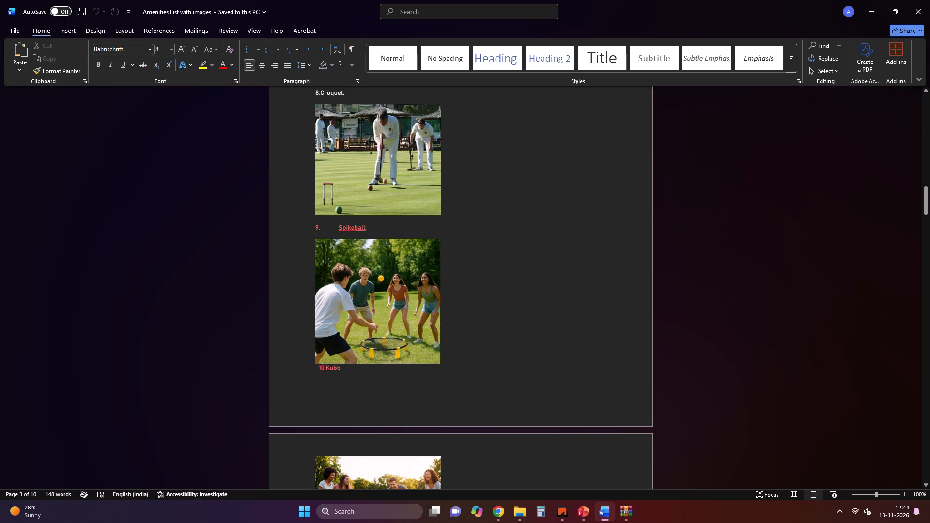
{"action": "scroll", "coordinate": [480, 324], "scroll_direction": "up", "scroll_amount": 1}
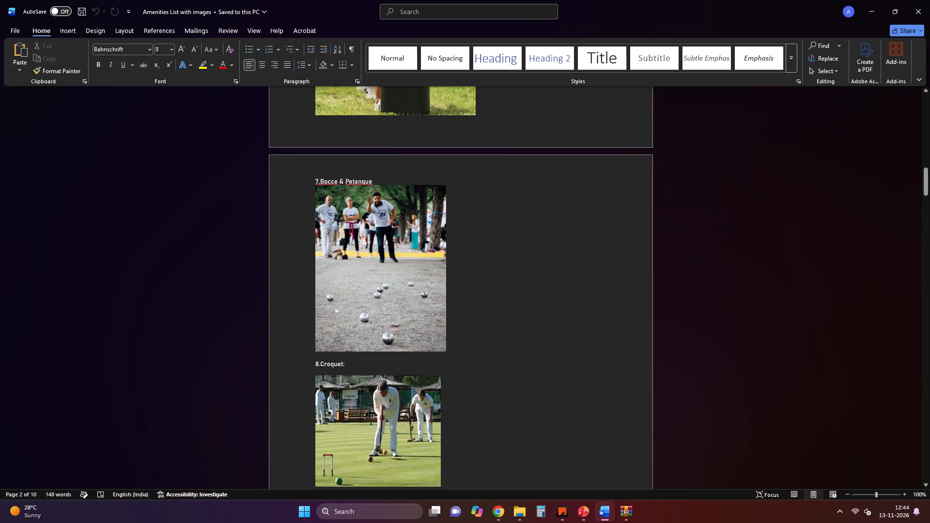
{"action": "scroll", "coordinate": [480, 324], "scroll_direction": "up", "scroll_amount": 1}
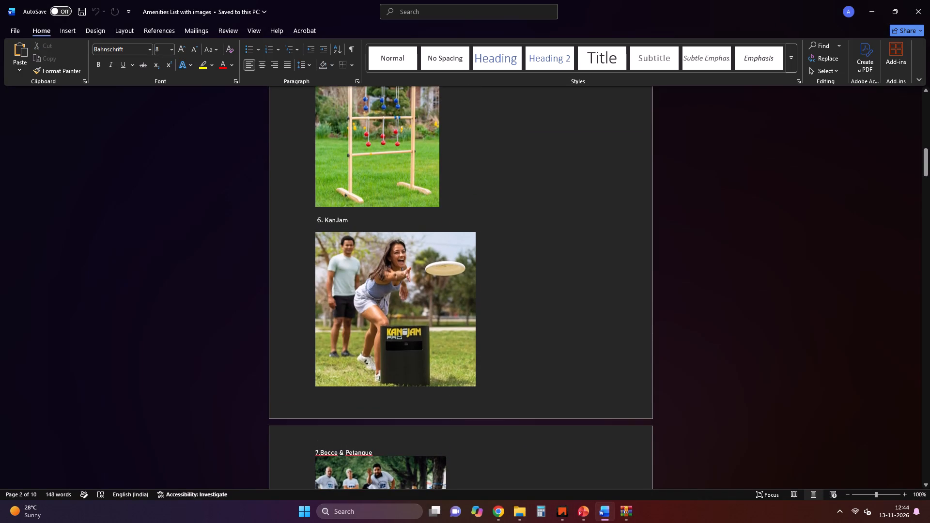
{"action": "scroll", "coordinate": [480, 324], "scroll_direction": "up", "scroll_amount": 1}
{"action": "left_click", "coordinate": [418, 386]}
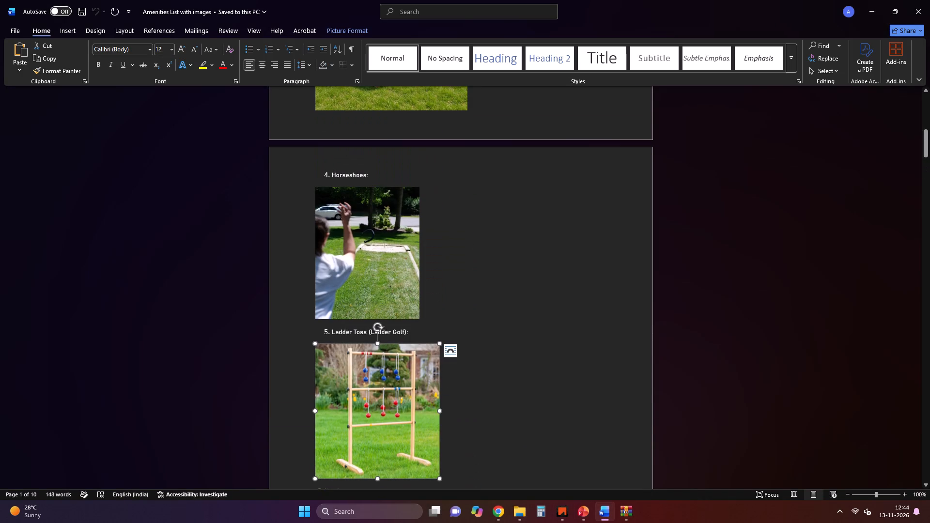
{"action": "scroll", "coordinate": [435, 235], "scroll_direction": "up", "scroll_amount": 1}
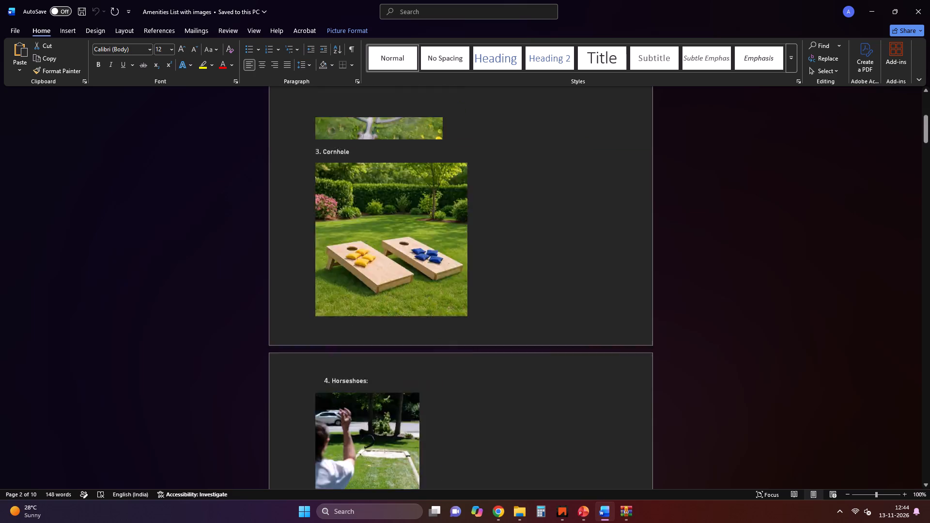
{"action": "left_click", "coordinate": [390, 296]}
{"action": "key", "text": "ctrl+c"}
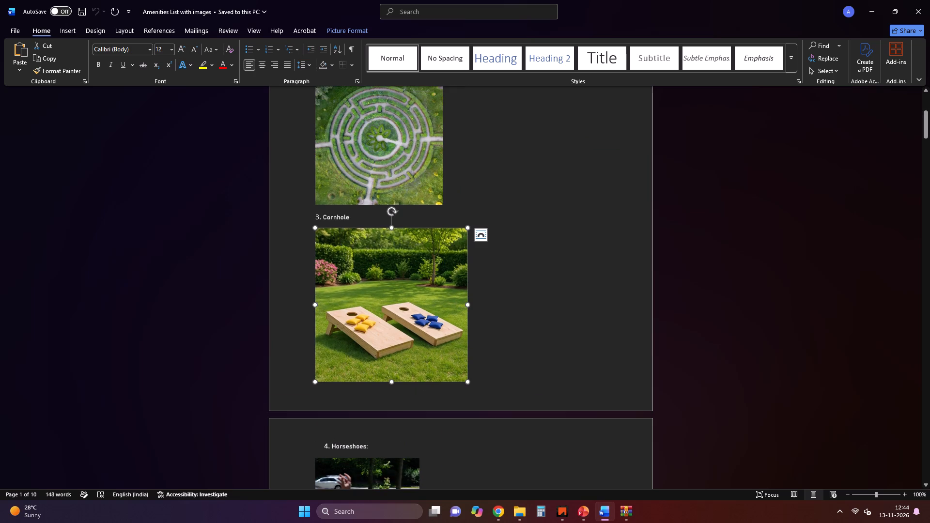
{"action": "left_click", "coordinate": [546, 322]}
Paste the Cornhole picture on PowerPoint slide 44, align it with the title bar's left end and enlarge it to fill most of the slide's height.
{"action": "left_click", "coordinate": [524, 508]}
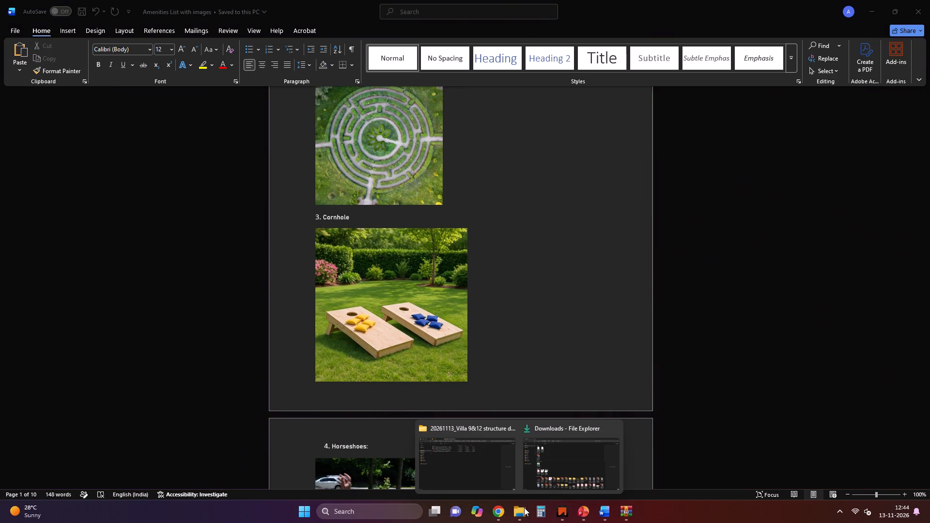
{"action": "left_click", "coordinate": [584, 513]}
{"action": "left_click", "coordinate": [330, 248]}
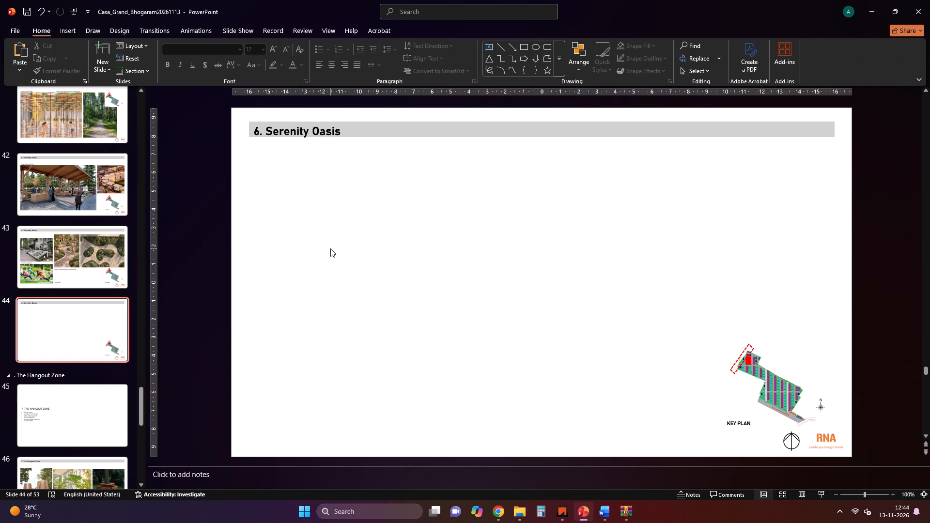
{"action": "key", "text": "ctrl+v"}
{"action": "left_click_drag", "start_coordinate": [641, 276], "coordinate": [634, 279]}
{"action": "left_click_drag", "start_coordinate": [580, 286], "coordinate": [365, 236]}
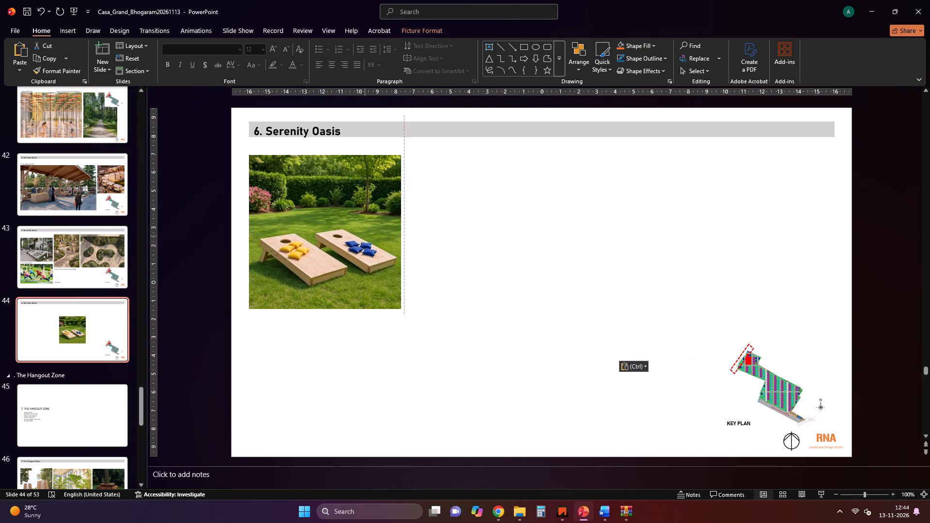
{"action": "left_click_drag", "start_coordinate": [365, 236], "coordinate": [363, 231]}
{"action": "left_click_drag", "start_coordinate": [399, 303], "coordinate": [440, 387]}
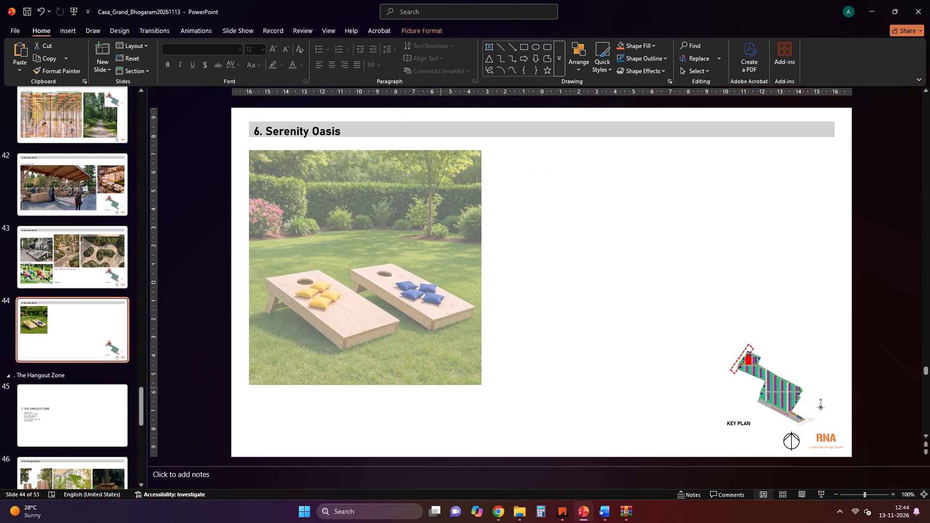
{"action": "left_click_drag", "start_coordinate": [440, 387], "coordinate": [441, 388]}
{"action": "left_click", "coordinate": [547, 417]}
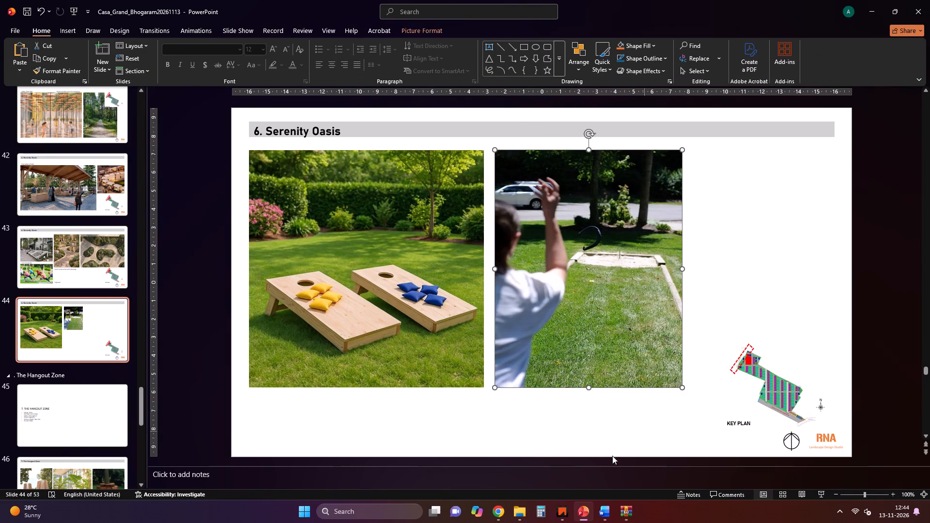
{"action": "left_click", "coordinate": [605, 458]}
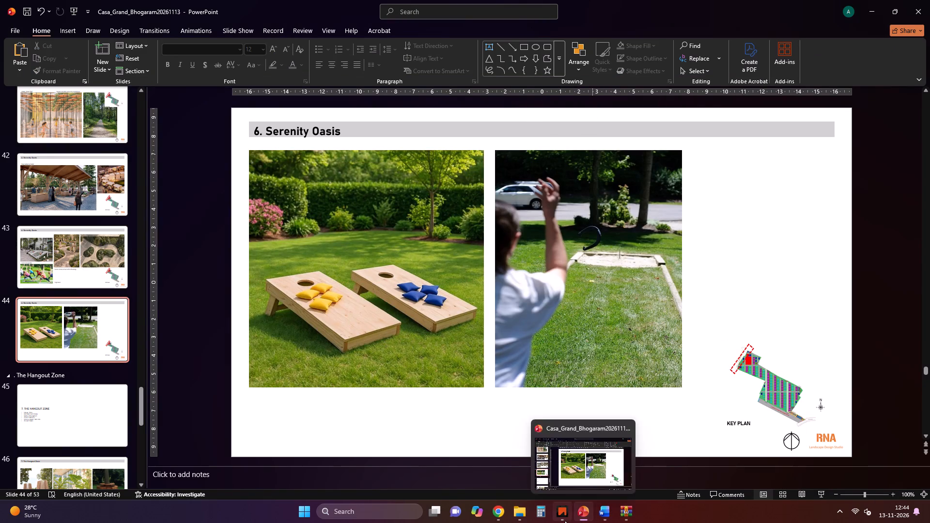
Switch back to the Word amenities list and copy the picture under "5. Ladder Toss (Ladder Golf)".
{"action": "left_click", "coordinate": [606, 517]}
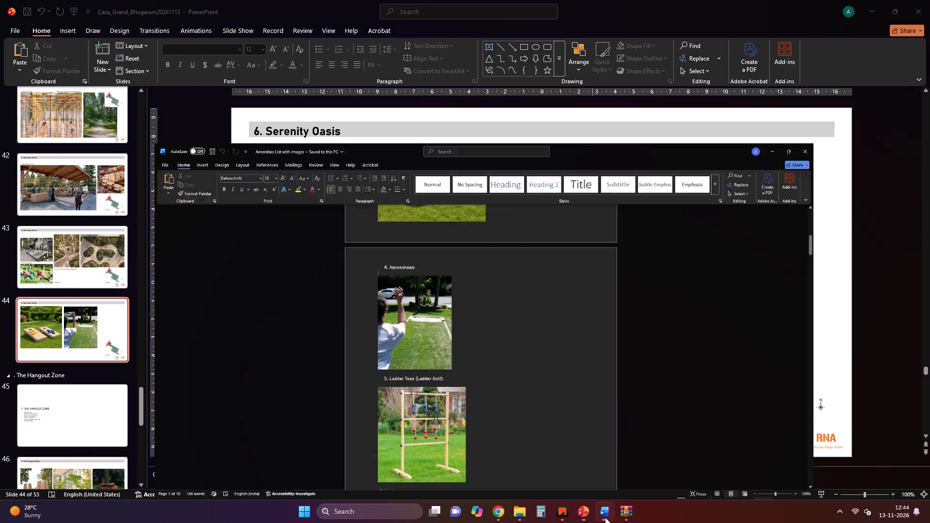
{"action": "left_click", "coordinate": [411, 377]}
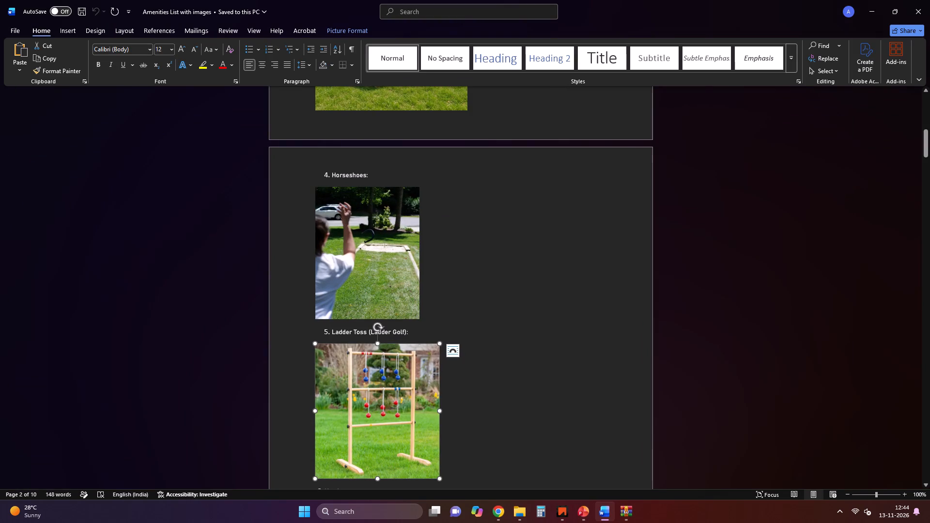
{"action": "key", "text": "ctrl+c"}
{"action": "left_click", "coordinate": [870, 9]}
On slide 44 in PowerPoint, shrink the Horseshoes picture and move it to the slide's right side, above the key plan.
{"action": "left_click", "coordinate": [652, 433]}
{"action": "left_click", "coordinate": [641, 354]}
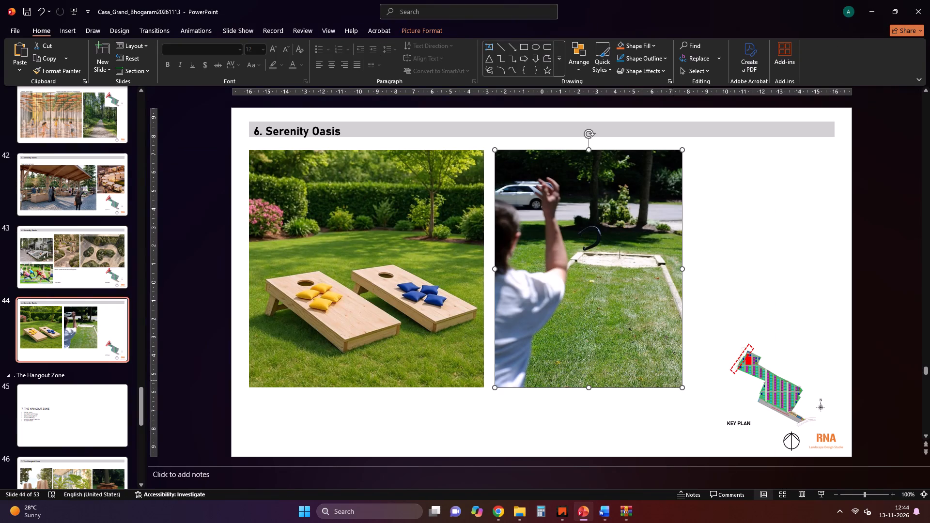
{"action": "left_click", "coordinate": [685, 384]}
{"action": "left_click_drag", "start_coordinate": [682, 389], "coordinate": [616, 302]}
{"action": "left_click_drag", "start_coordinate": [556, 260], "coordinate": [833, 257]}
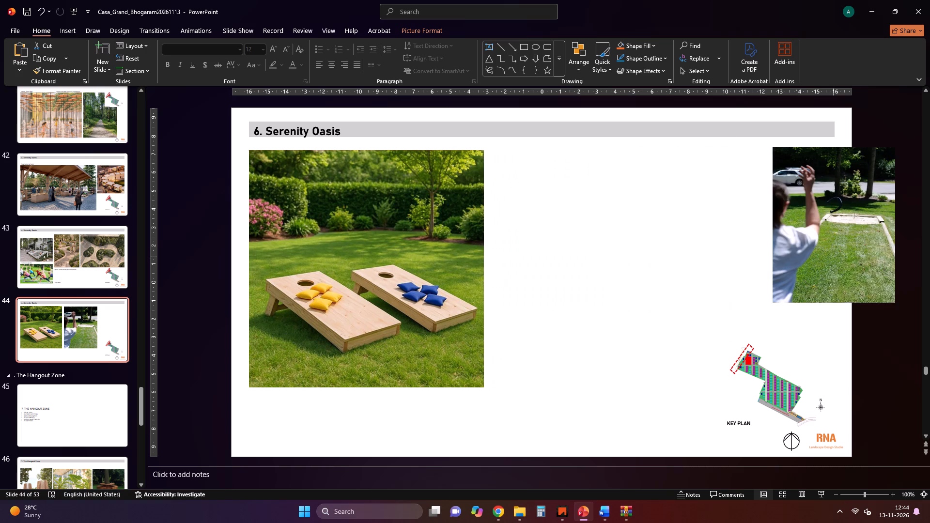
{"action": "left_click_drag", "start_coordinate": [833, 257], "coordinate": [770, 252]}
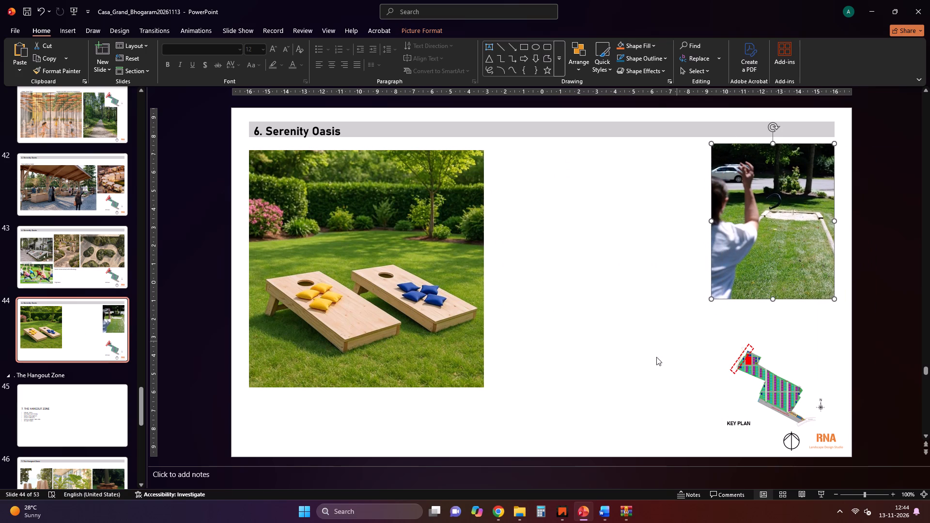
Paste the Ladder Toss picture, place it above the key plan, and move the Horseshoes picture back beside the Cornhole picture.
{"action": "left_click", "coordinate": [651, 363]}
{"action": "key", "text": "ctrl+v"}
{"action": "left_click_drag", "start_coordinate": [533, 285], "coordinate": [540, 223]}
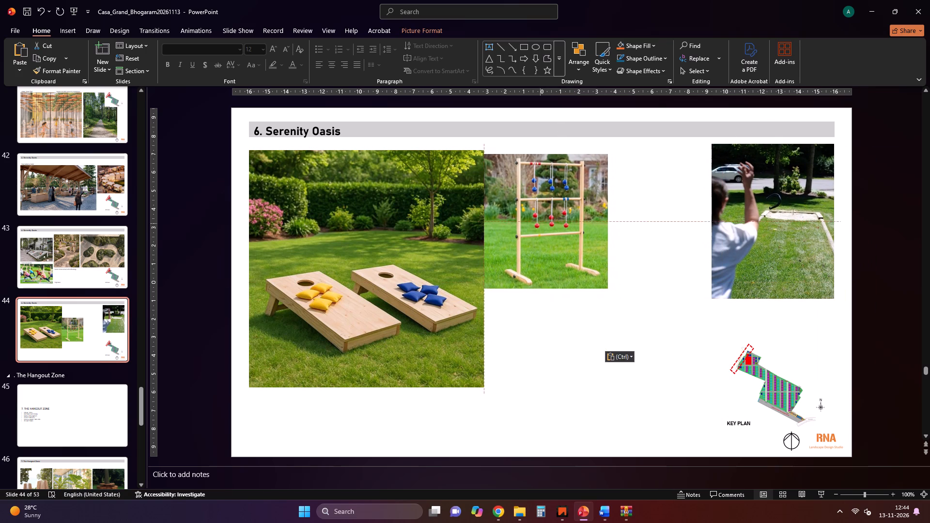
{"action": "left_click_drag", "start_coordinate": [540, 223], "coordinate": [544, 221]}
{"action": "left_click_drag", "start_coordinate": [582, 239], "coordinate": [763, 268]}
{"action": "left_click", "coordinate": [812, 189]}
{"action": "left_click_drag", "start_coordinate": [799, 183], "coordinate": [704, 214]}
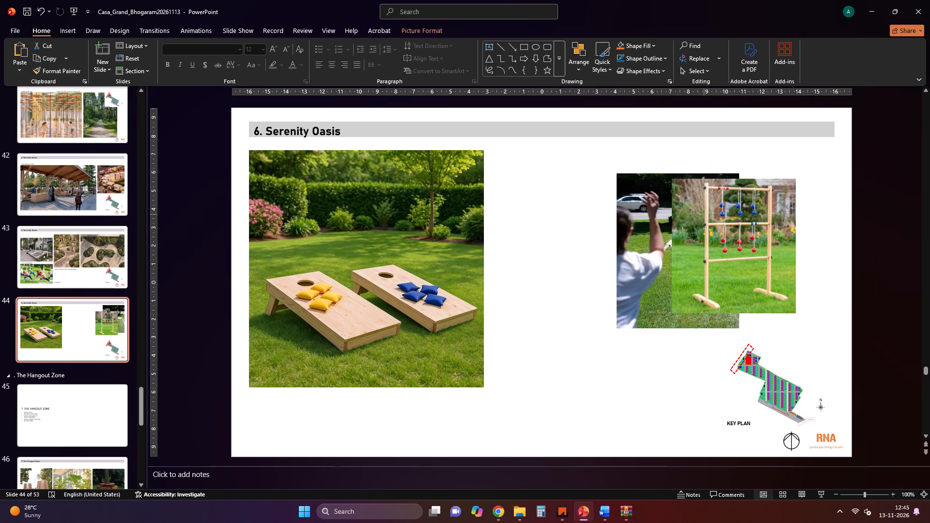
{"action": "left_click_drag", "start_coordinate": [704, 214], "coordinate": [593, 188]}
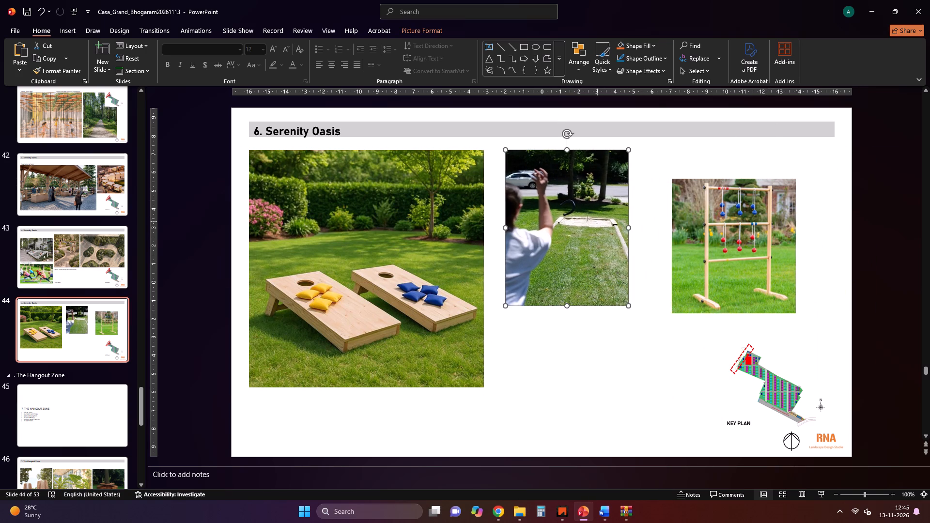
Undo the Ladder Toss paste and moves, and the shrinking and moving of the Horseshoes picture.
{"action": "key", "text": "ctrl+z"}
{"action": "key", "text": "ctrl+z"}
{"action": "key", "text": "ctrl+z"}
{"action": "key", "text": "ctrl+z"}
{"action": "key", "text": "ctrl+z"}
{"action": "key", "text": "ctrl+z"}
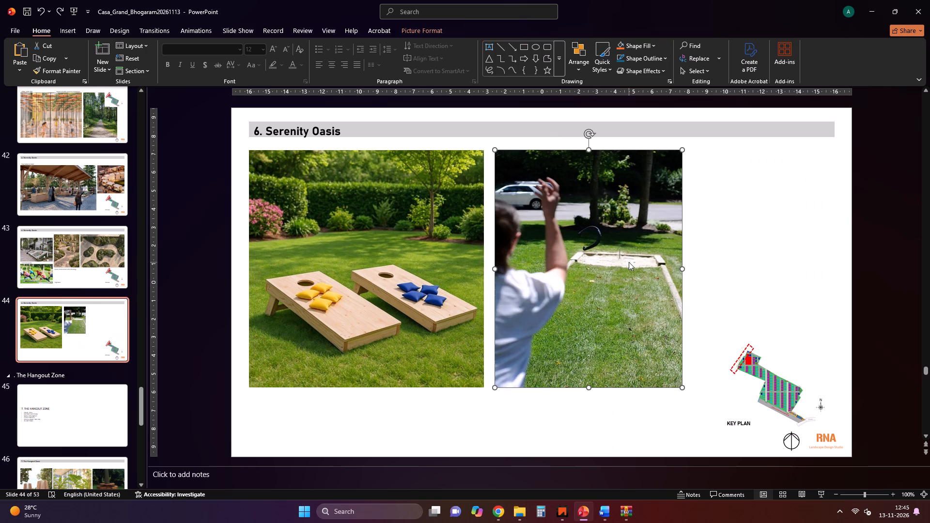
Paste the Ladder Toss picture again and place it to the right of the Horseshoes picture, with their tops aligned and matching gaps.
{"action": "left_click", "coordinate": [711, 240], "text": "ctrl"}
{"action": "key", "text": "ctrl+v"}
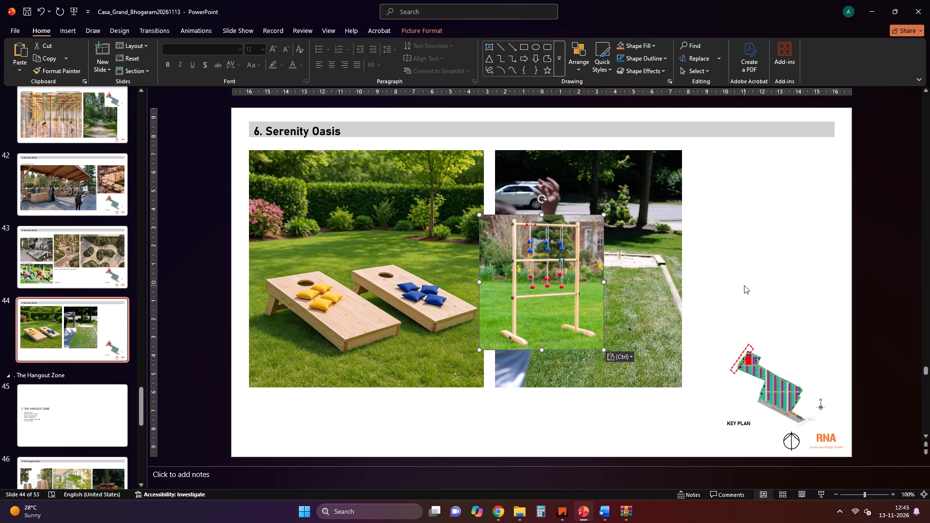
{"action": "left_click_drag", "start_coordinate": [538, 267], "coordinate": [753, 201]}
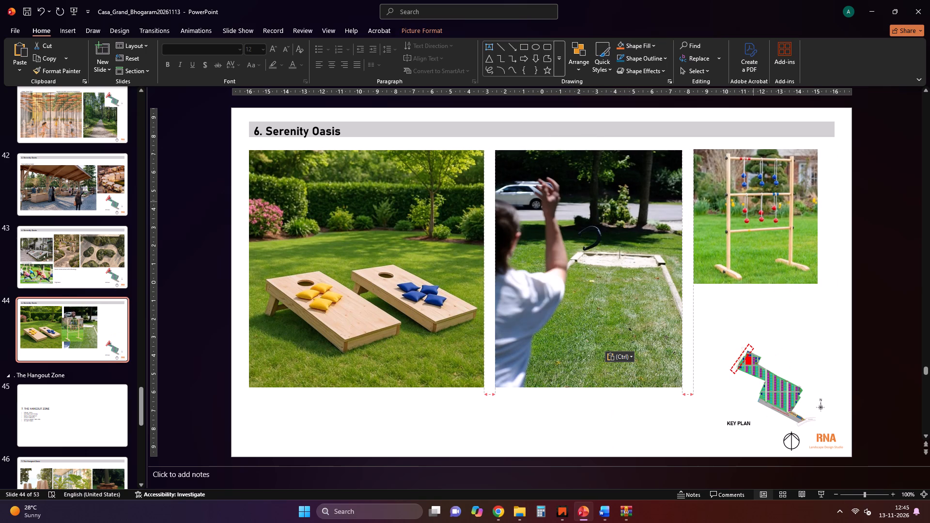
{"action": "left_click_drag", "start_coordinate": [753, 201], "coordinate": [750, 203]}
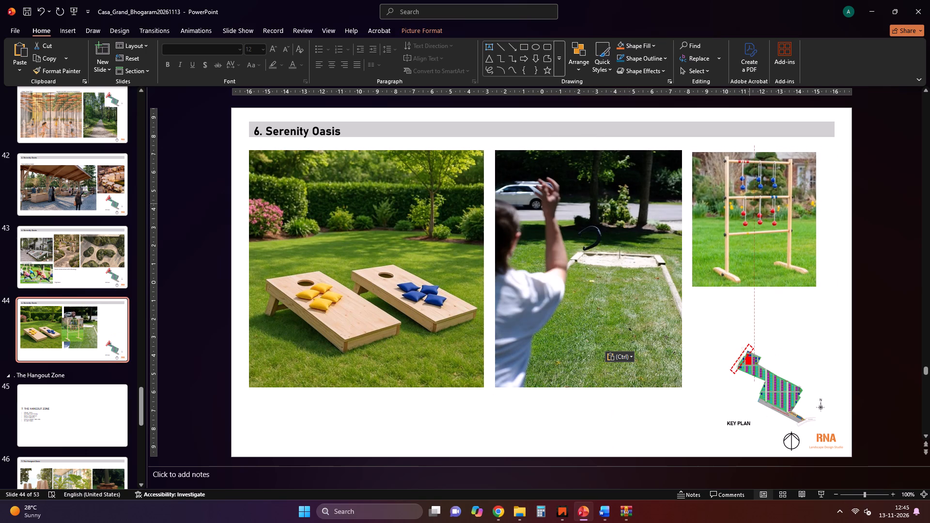
{"action": "left_click_drag", "start_coordinate": [750, 203], "coordinate": [751, 202]}
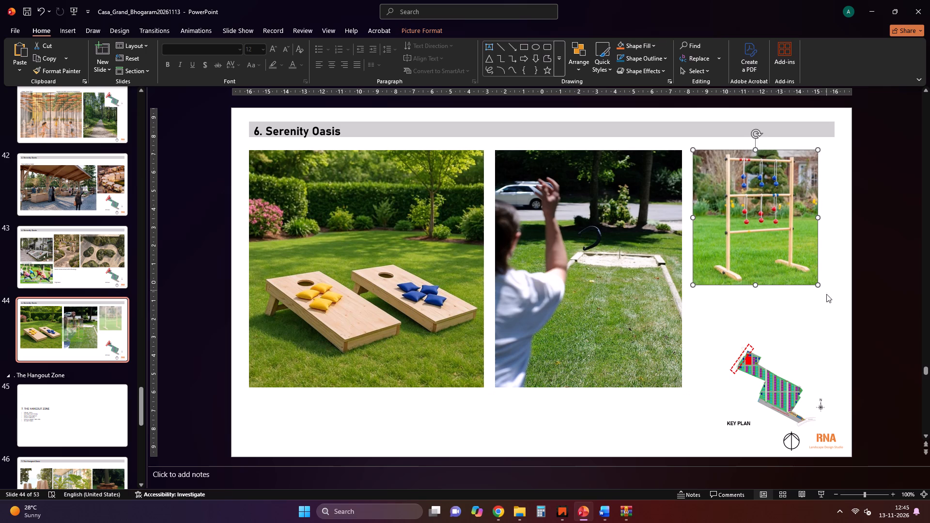
Enlarge the Ladder Toss picture proportionally until its right edge lines up with the end of the grey title bar.
{"action": "left_click_drag", "start_coordinate": [818, 284], "coordinate": [834, 296]}
{"action": "left_click", "coordinate": [729, 353]}
{"action": "left_click", "coordinate": [609, 406]}
{"action": "left_click", "coordinate": [549, 351]}
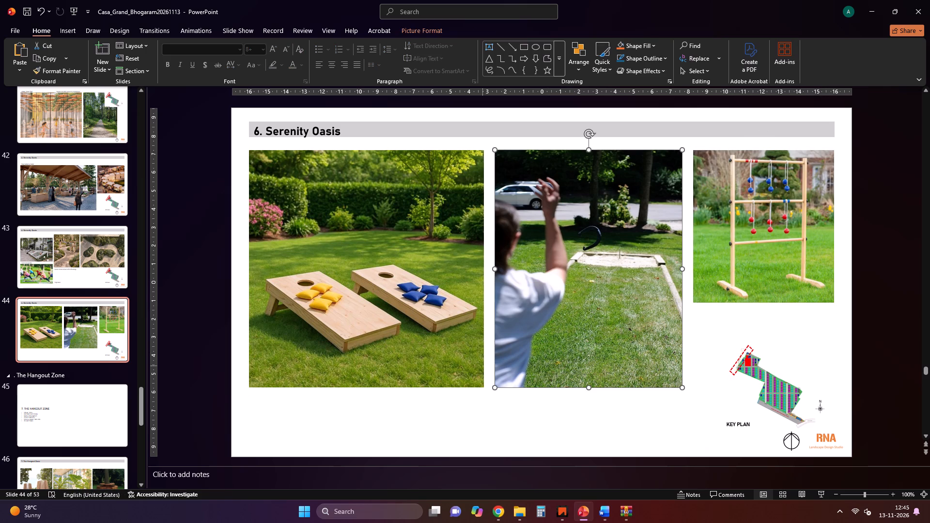
{"action": "left_click", "coordinate": [481, 365]}
{"action": "left_click", "coordinate": [418, 394]}
Copy the Yoga lawn caption from slide 43 and paste it on slide 44 directly below the Cornhole picture.
{"action": "left_click", "coordinate": [96, 288]}
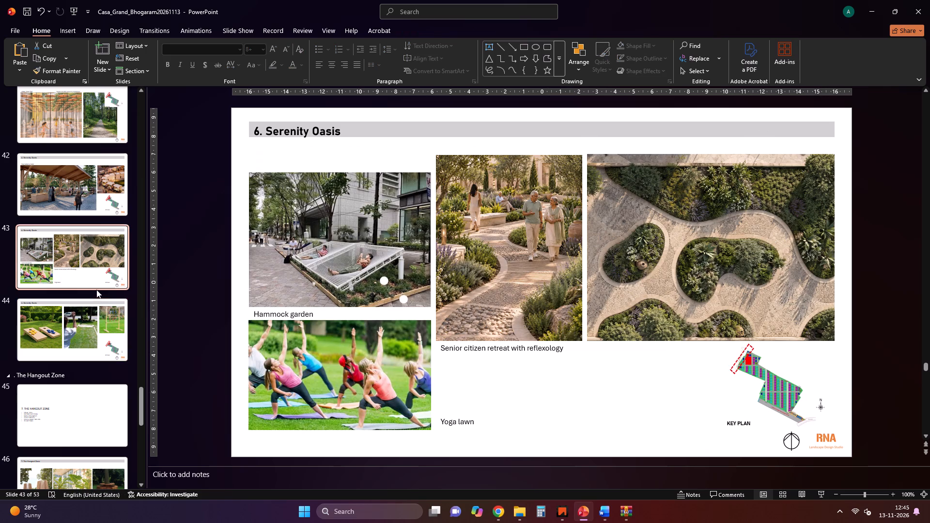
{"action": "left_click", "coordinate": [466, 421]}
{"action": "left_click", "coordinate": [482, 428]}
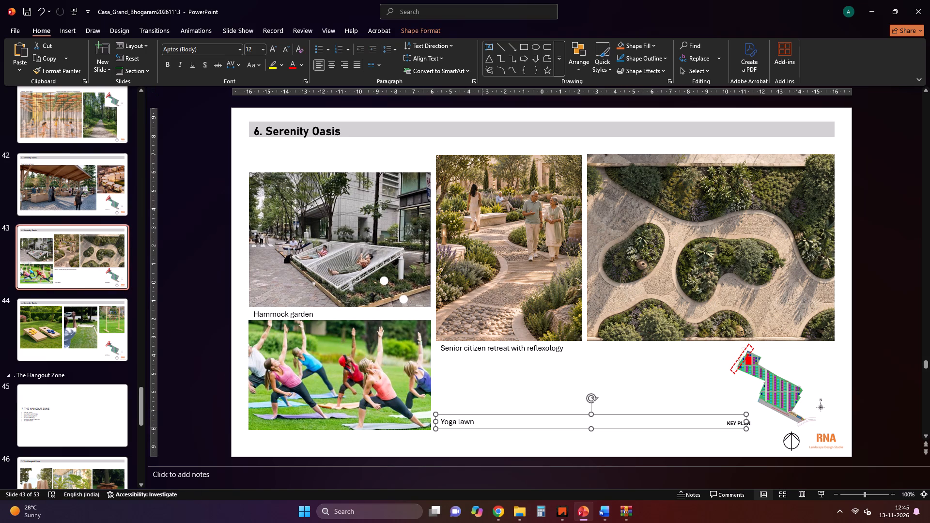
{"action": "key", "text": "ctrl+c"}
{"action": "left_click", "coordinate": [79, 350]}
{"action": "left_click", "coordinate": [368, 399]}
{"action": "key", "text": "ctrl+v"}
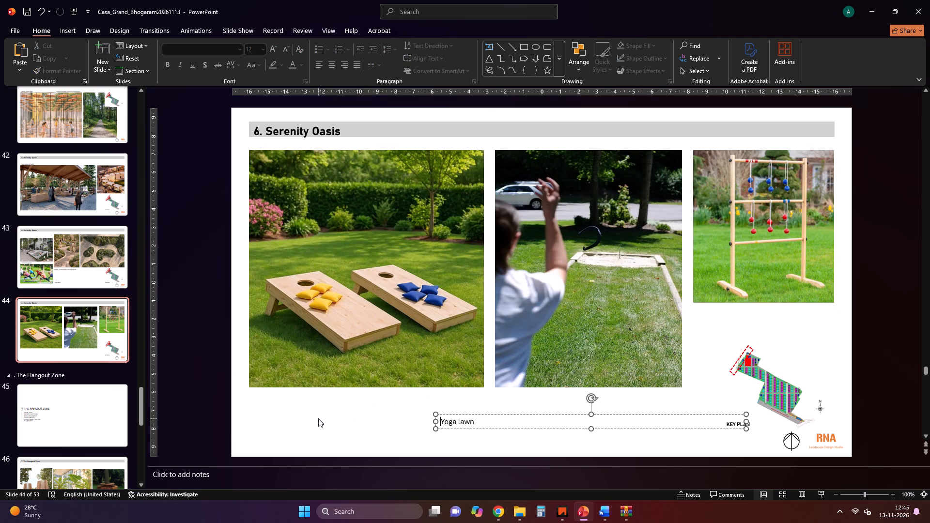
{"action": "left_click_drag", "start_coordinate": [474, 429], "coordinate": [290, 404]}
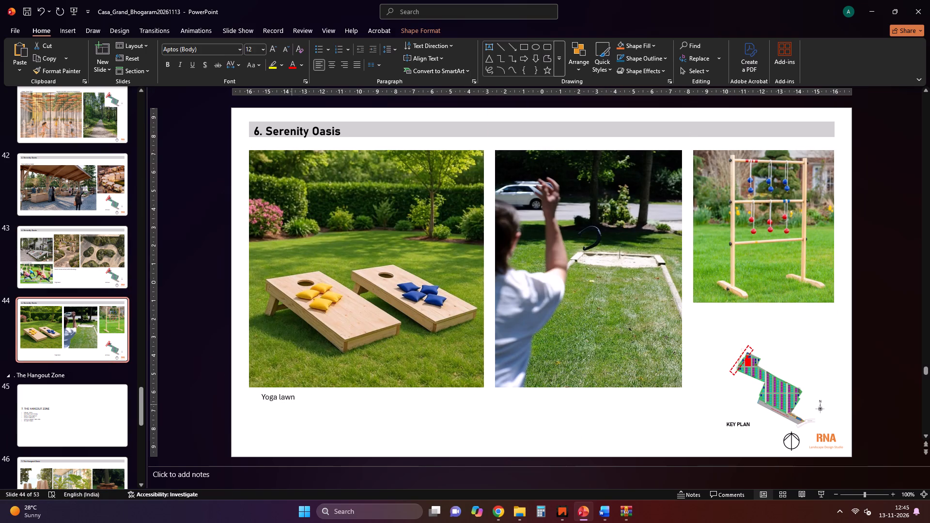
{"action": "left_click_drag", "start_coordinate": [290, 404], "coordinate": [282, 404]}
Change the pasted caption's text to Cornhole and narrow its text box to fit the word.
{"action": "left_click", "coordinate": [268, 401]}
{"action": "left_click_drag", "start_coordinate": [254, 399], "coordinate": [287, 401]}
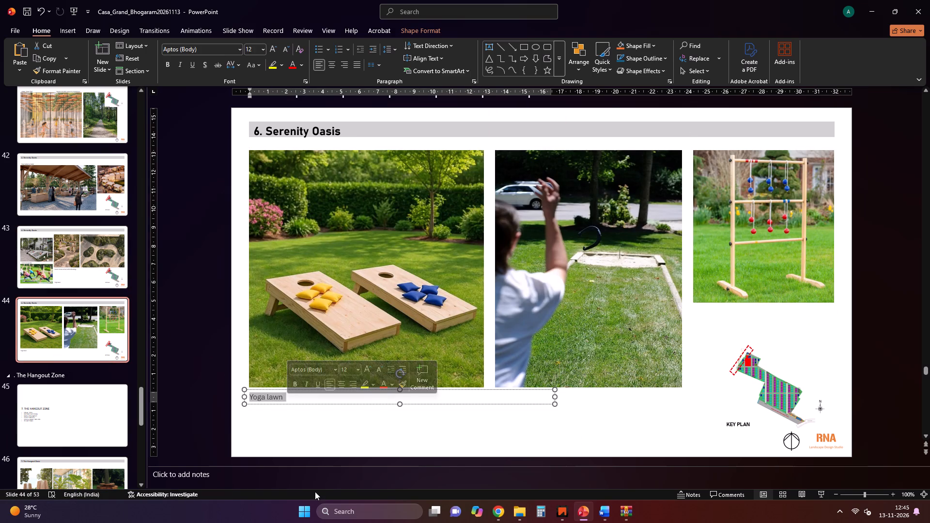
{"action": "key", "text": "c"}
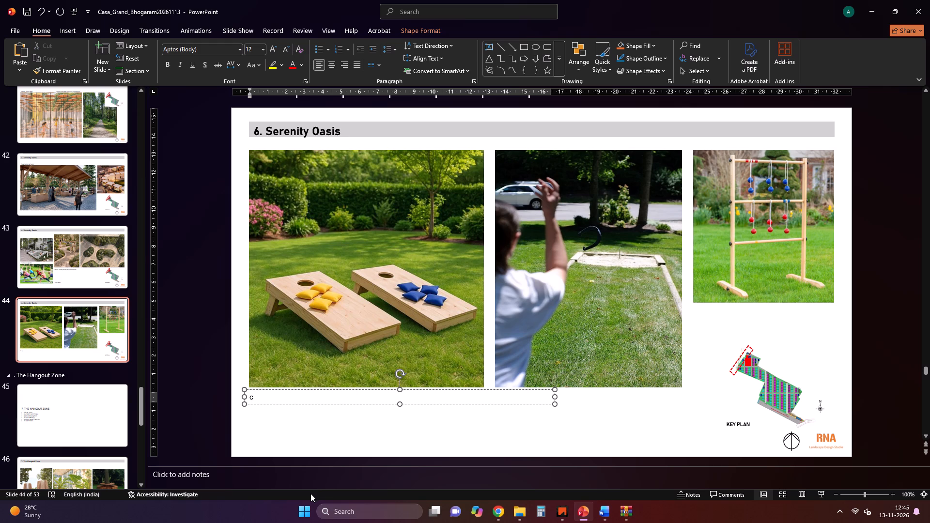
{"action": "key", "text": "r"}
{"action": "type", "text": "nhol"}
{"action": "key", "text": "e"}
{"action": "key", "text": "space"}
{"action": "left_click_drag", "start_coordinate": [557, 397], "coordinate": [315, 403]}
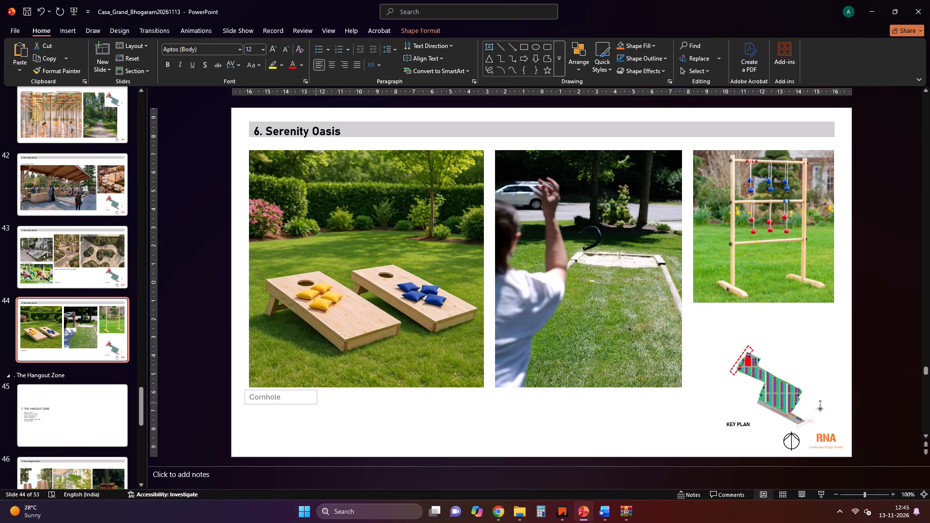
{"action": "left_click_drag", "start_coordinate": [315, 403], "coordinate": [301, 400]}
{"action": "left_click_drag", "start_coordinate": [336, 437], "coordinate": [328, 435]}
Duplicate the Cornhole caption below the Horseshoes picture, level with the original and aligned to that picture's left edge.
{"action": "left_click", "coordinate": [278, 399]}
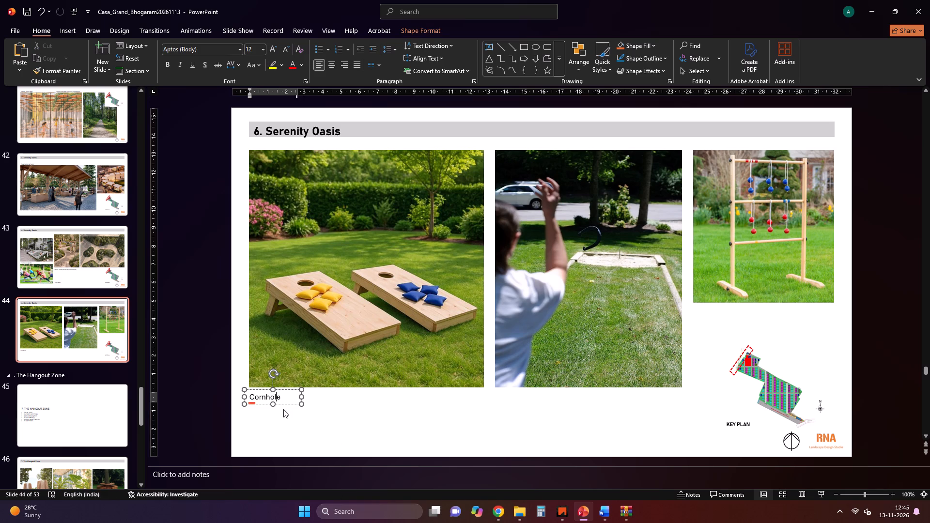
{"action": "left_click", "coordinate": [283, 409]}
{"action": "left_click", "coordinate": [280, 402]}
{"action": "left_click", "coordinate": [283, 407]}
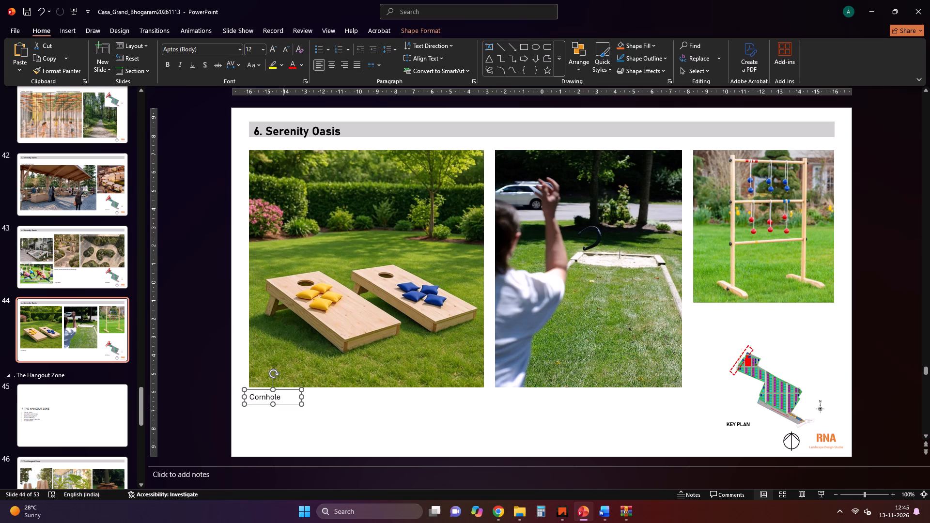
{"action": "left_click_drag", "start_coordinate": [283, 405], "coordinate": [534, 402], "text": "ctrl"}
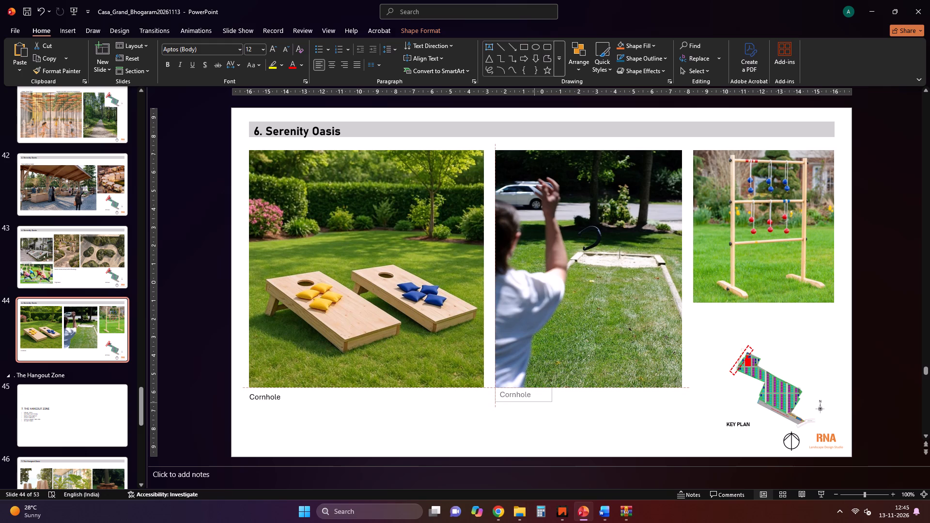
{"action": "left_click_drag", "start_coordinate": [534, 402], "coordinate": [535, 408], "text": "ctrl"}
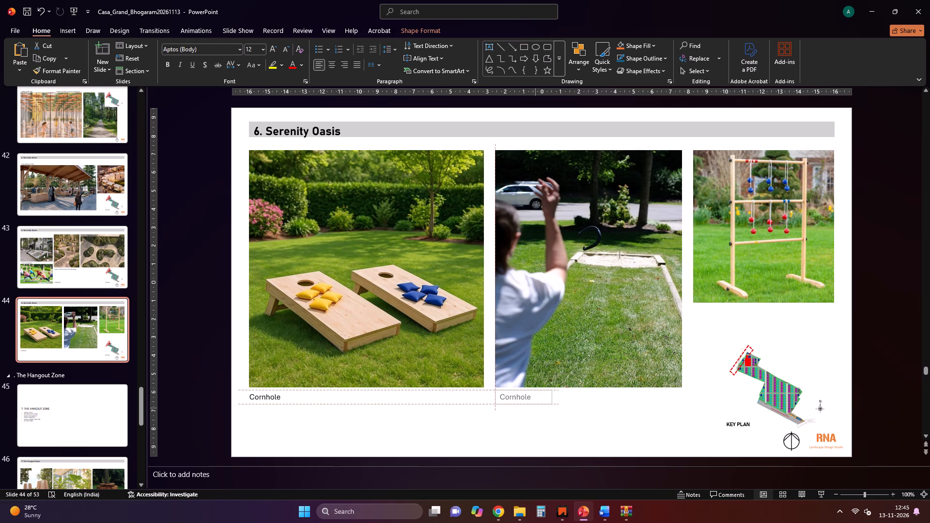
{"action": "left_click_drag", "start_coordinate": [535, 408], "coordinate": [535, 408], "text": "ctrl"}
{"action": "left_click_drag", "start_coordinate": [535, 408], "coordinate": [535, 405], "text": "ctrl"}
Change the caption below the Horseshoes picture to Horseshoe.
{"action": "left_click", "coordinate": [530, 396]}
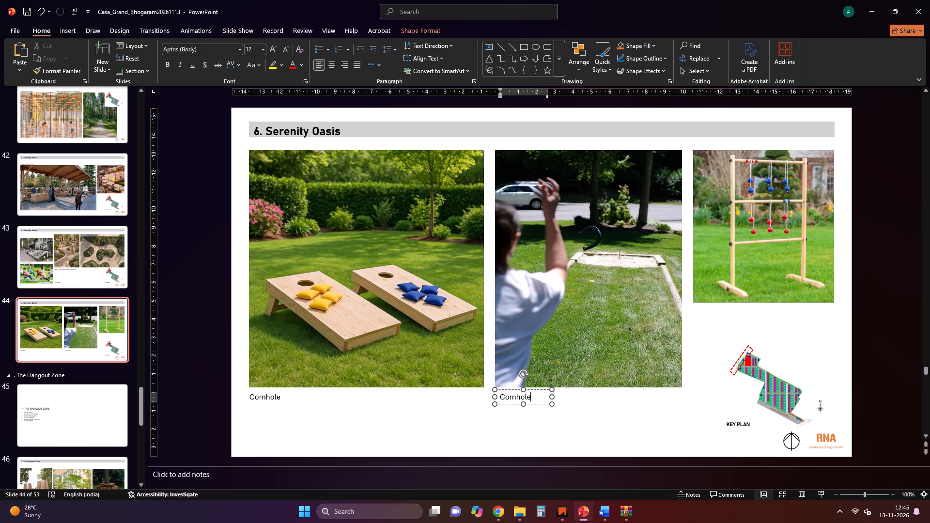
{"action": "left_click_drag", "start_coordinate": [530, 396], "coordinate": [497, 403]}
{"action": "type", "text": "ho"}
{"action": "type", "text": "rs"}
{"action": "key", "text": "e"}
{"action": "key", "text": "space"}
{"action": "key", "text": "BackSpace"}
{"action": "key", "text": "s"}
{"action": "key", "text": "h"}
{"action": "key", "text": "o"}
{"action": "key", "text": "v"}
{"action": "type", "text": "e"}
{"action": "key", "text": "space"}
{"action": "key", "text": "BackSpace"}
{"action": "key", "text": "BackSpace"}
{"action": "key", "text": "BackSpace"}
{"action": "key", "text": "BackSpace"}
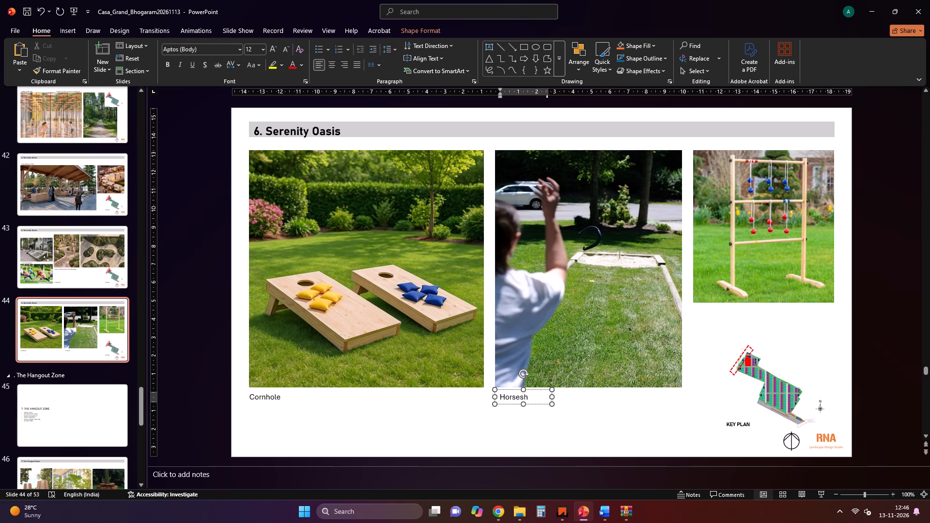
{"action": "key", "text": "o"}
{"action": "key", "text": "e"}
{"action": "left_click", "coordinate": [605, 421]}
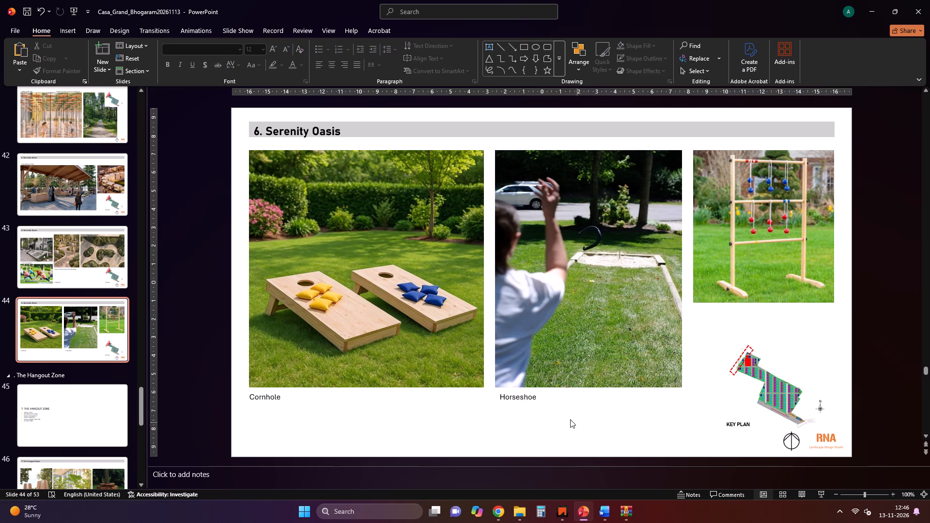
Duplicate the Horseshoe caption directly below the Ladder Toss picture, aligned to that picture's left edge.
{"action": "left_click", "coordinate": [540, 395]}
{"action": "left_click_drag", "start_coordinate": [538, 405], "coordinate": [675, 382], "text": "ctrl"}
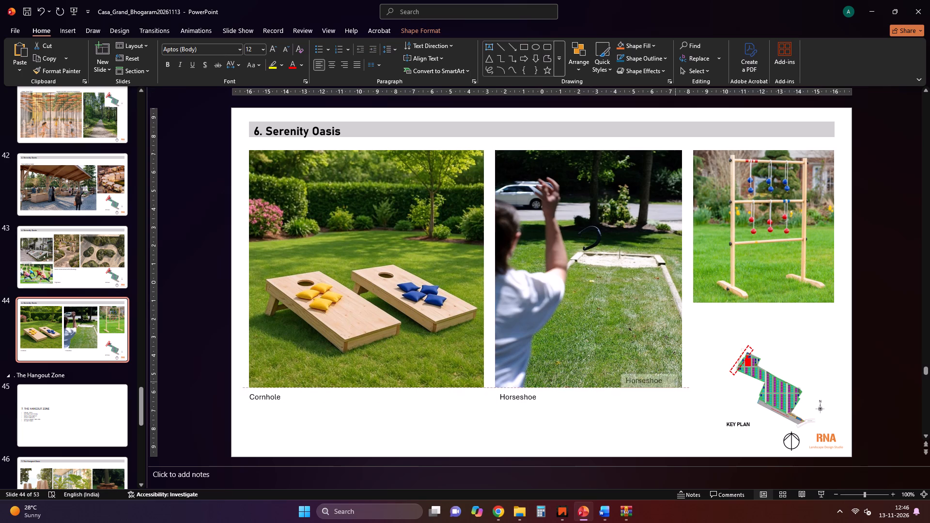
{"action": "left_click_drag", "start_coordinate": [675, 382], "coordinate": [736, 319], "text": "ctrl"}
Change the caption below the Ladder Toss picture to Ladder toss.
{"action": "left_click", "coordinate": [735, 315]}
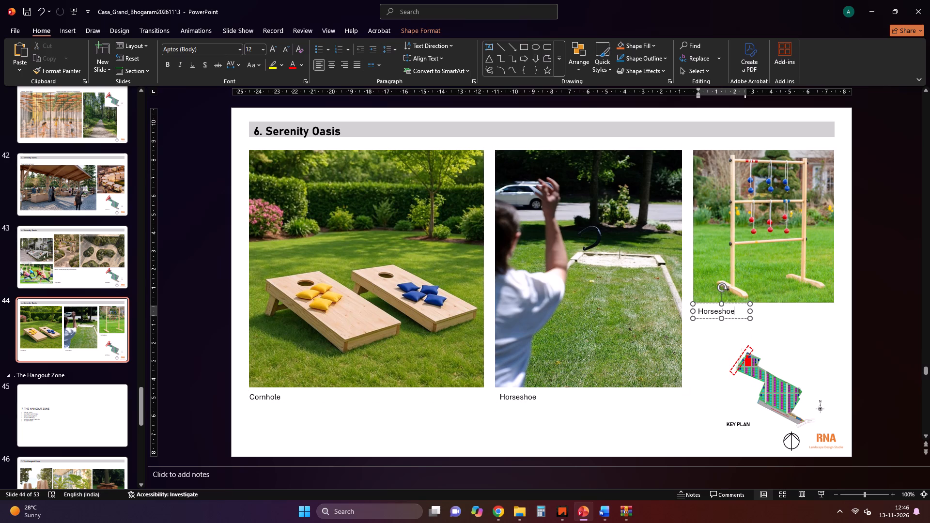
{"action": "key", "text": "BackSpace"}
{"action": "key", "text": "BackSpace"}
{"action": "key", "text": "BackSpace"}
{"action": "key", "text": "BackSpace"}
{"action": "key", "text": "BackSpace"}
{"action": "key", "text": "BackSpace"}
{"action": "key", "text": "BackSpace"}
{"action": "key", "text": "BackSpace"}
{"action": "key", "text": "BackSpace"}
{"action": "key", "text": "l"}
{"action": "type", "text": "add"}
{"action": "type", "text": "er"}
{"action": "key", "text": "space"}
{"action": "key", "text": "t"}
{"action": "type", "text": "oss"}
{"action": "left_click_drag", "start_coordinate": [678, 427], "coordinate": [686, 426]}
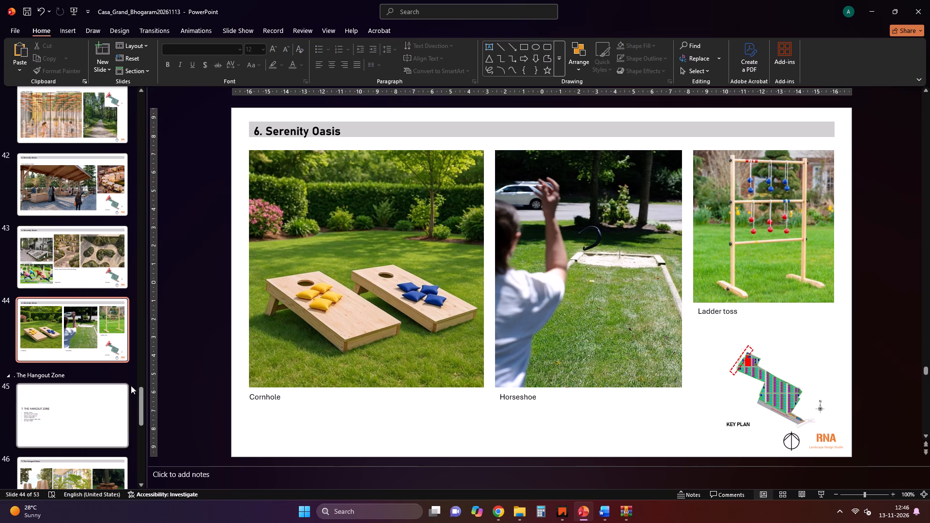
Review The Hangout Zone slides 45 to 48, comparing the amenities list with the pictures placed.
{"action": "left_click", "coordinate": [97, 414]}
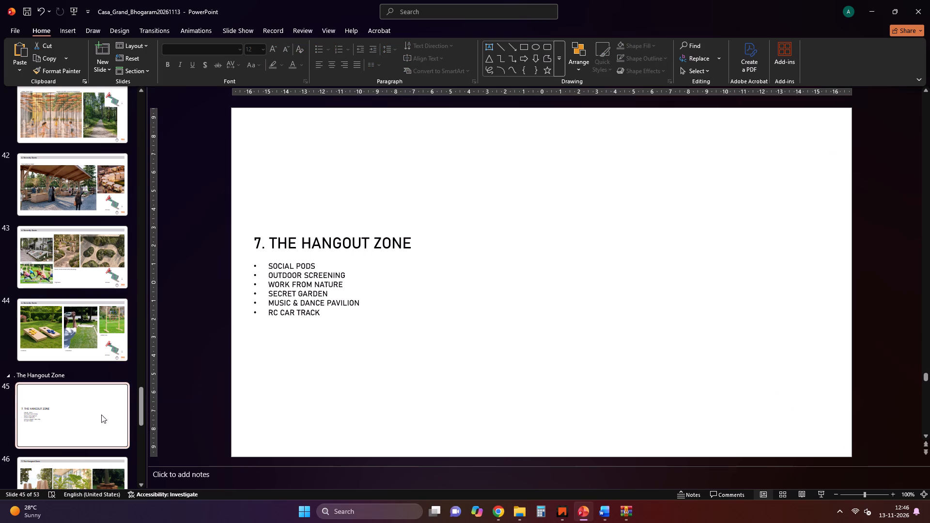
{"action": "left_click", "coordinate": [506, 405]}
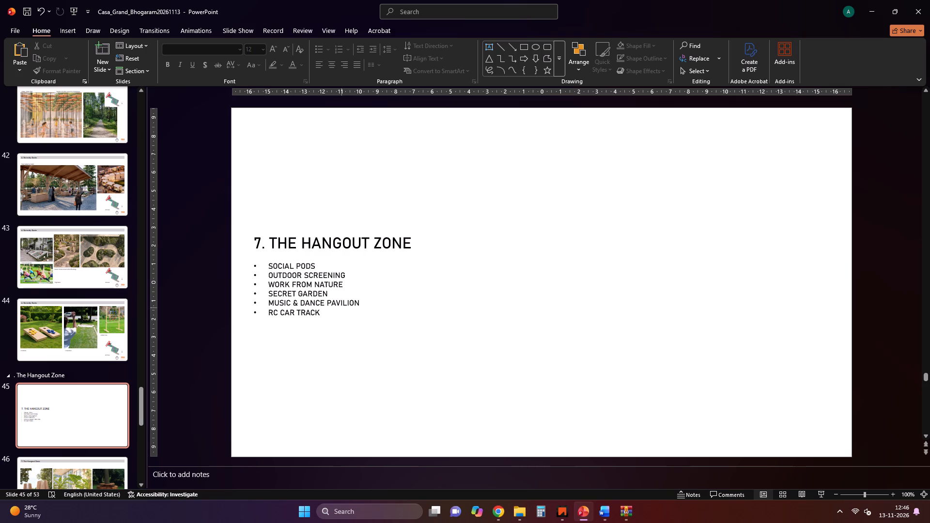
{"action": "left_click", "coordinate": [102, 461]}
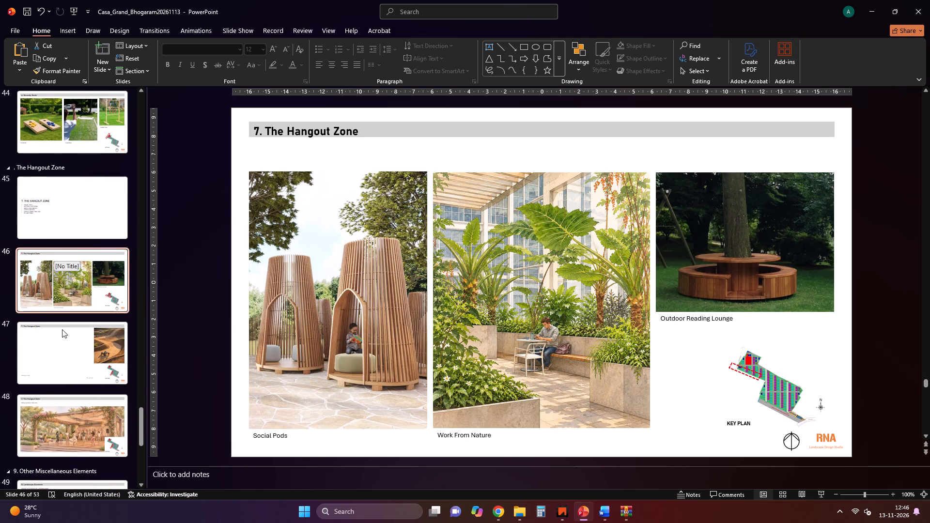
{"action": "left_click", "coordinate": [91, 418]}
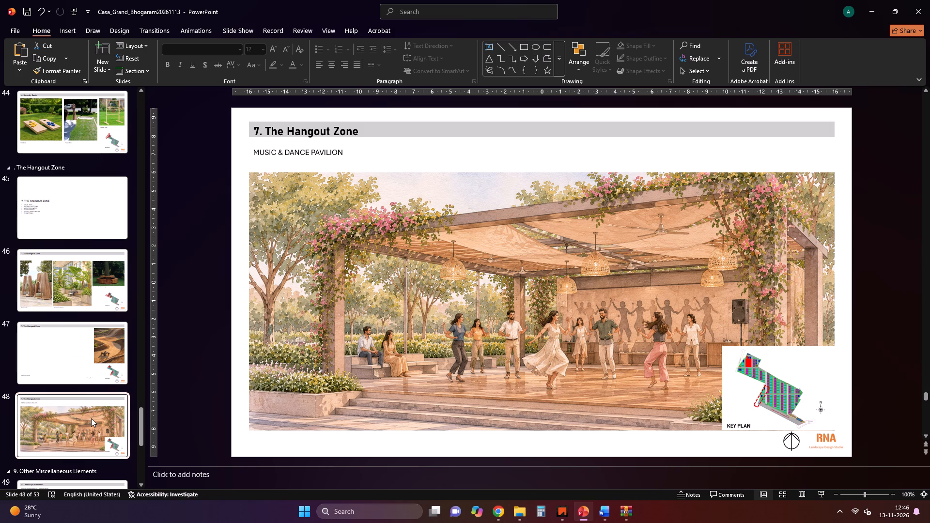
{"action": "left_click", "coordinate": [94, 370]}
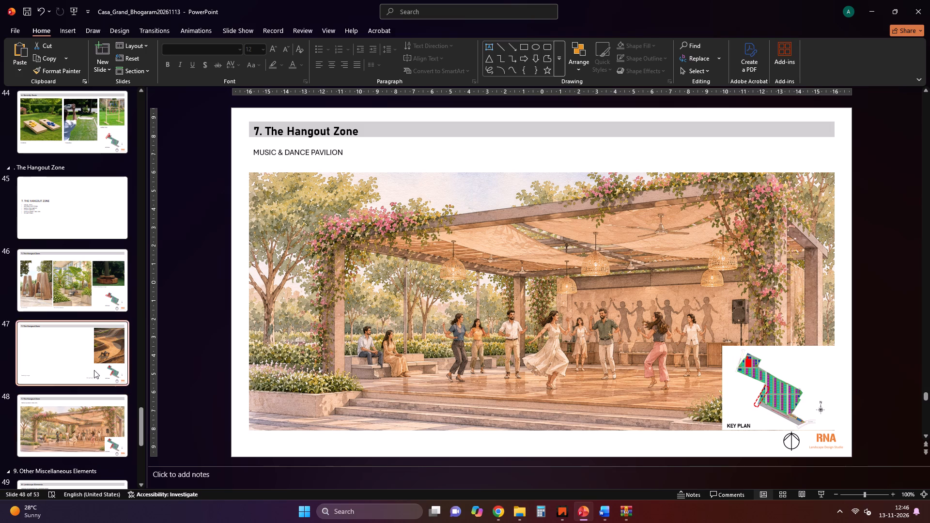
{"action": "left_click", "coordinate": [81, 198]}
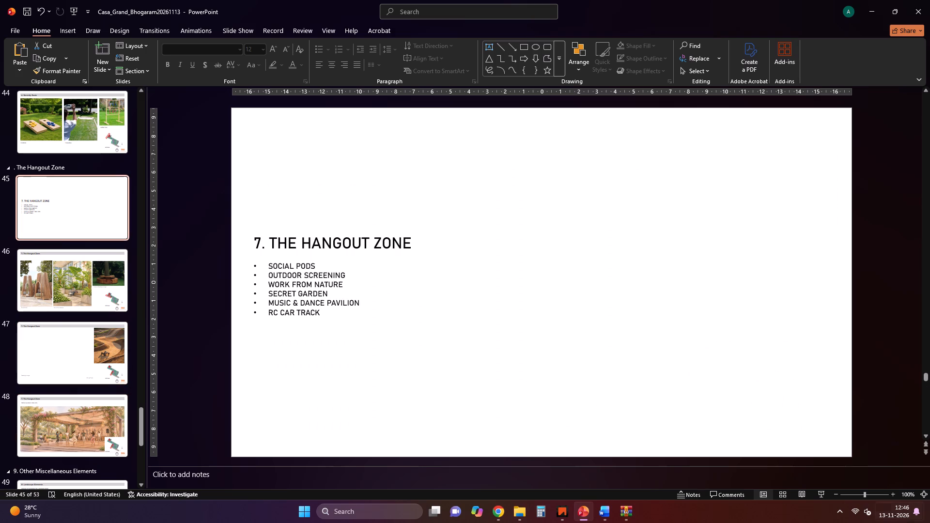
Switch to the Word amenities list and look through its captioned pictures for ones matching the Hangout Zone amenities.
{"action": "left_click", "coordinate": [610, 514]}
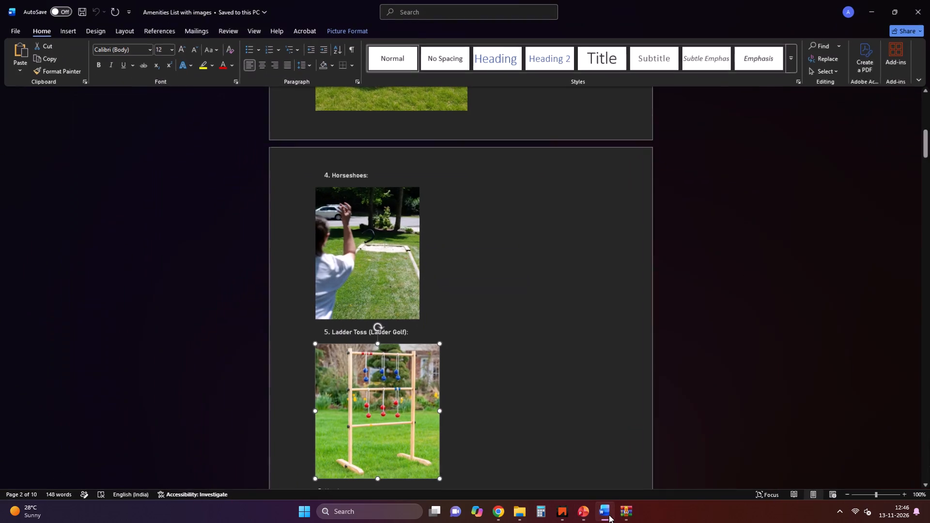
{"action": "scroll", "coordinate": [575, 374], "scroll_direction": "up", "scroll_amount": 3}
{"action": "scroll", "coordinate": [575, 374], "scroll_direction": "down", "scroll_amount": 2}
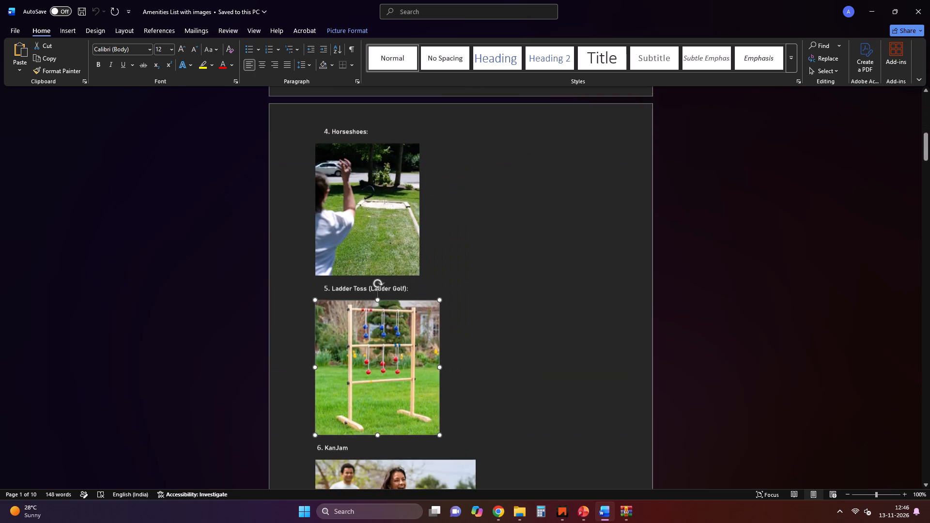
{"action": "scroll", "coordinate": [575, 373], "scroll_direction": "down", "scroll_amount": 1}
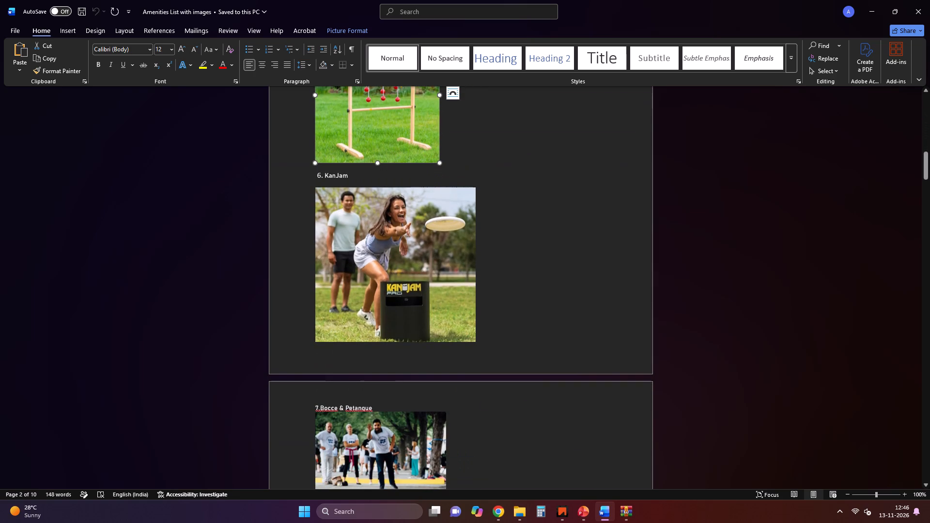
{"action": "scroll", "coordinate": [575, 373], "scroll_direction": "down", "scroll_amount": 1}
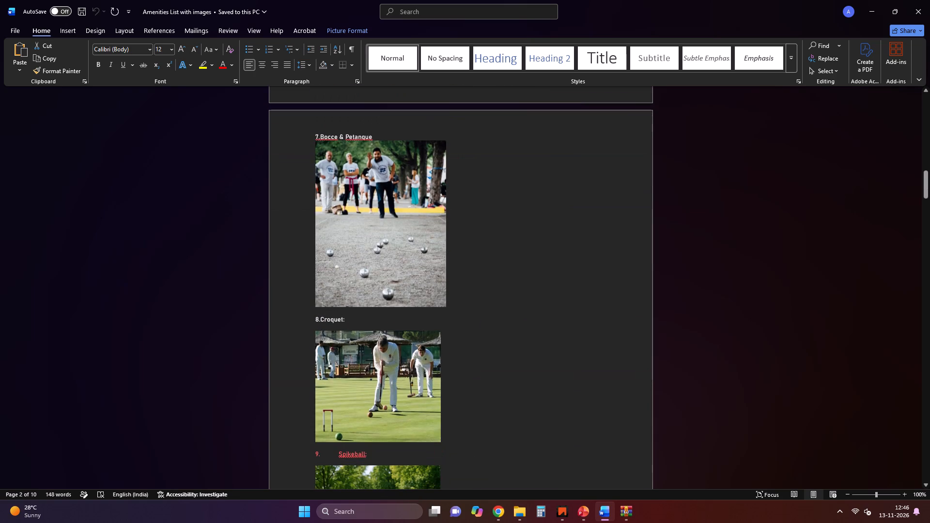
{"action": "scroll", "coordinate": [574, 373], "scroll_direction": "down", "scroll_amount": 1}
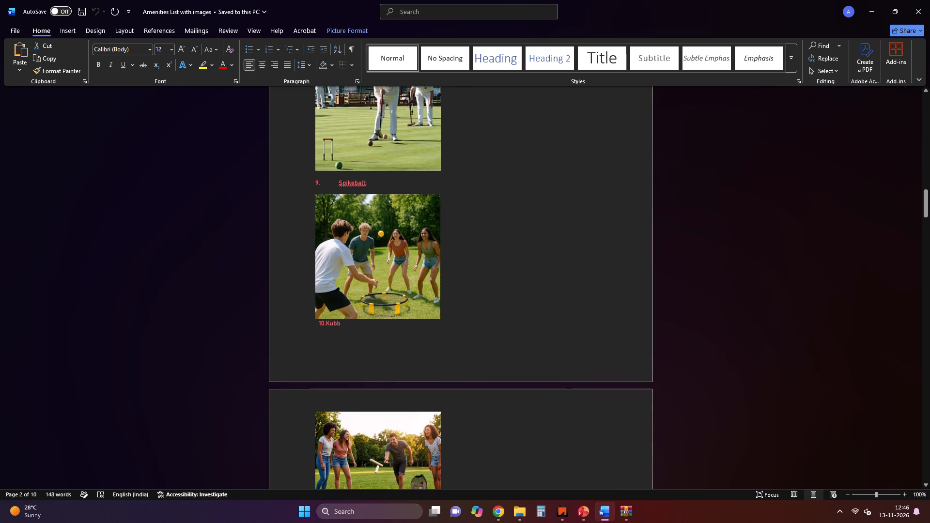
{"action": "scroll", "coordinate": [574, 373], "scroll_direction": "down", "scroll_amount": 2}
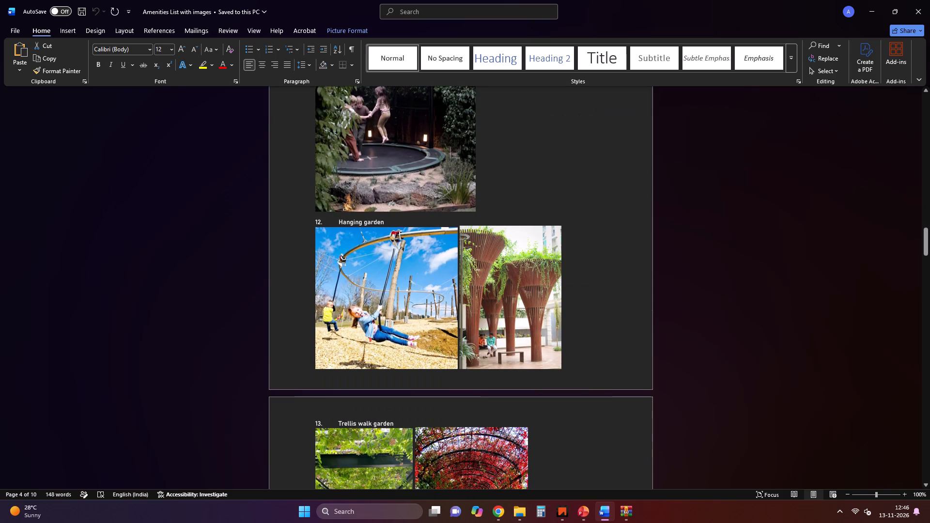
{"action": "scroll", "coordinate": [574, 373], "scroll_direction": "down", "scroll_amount": 2}
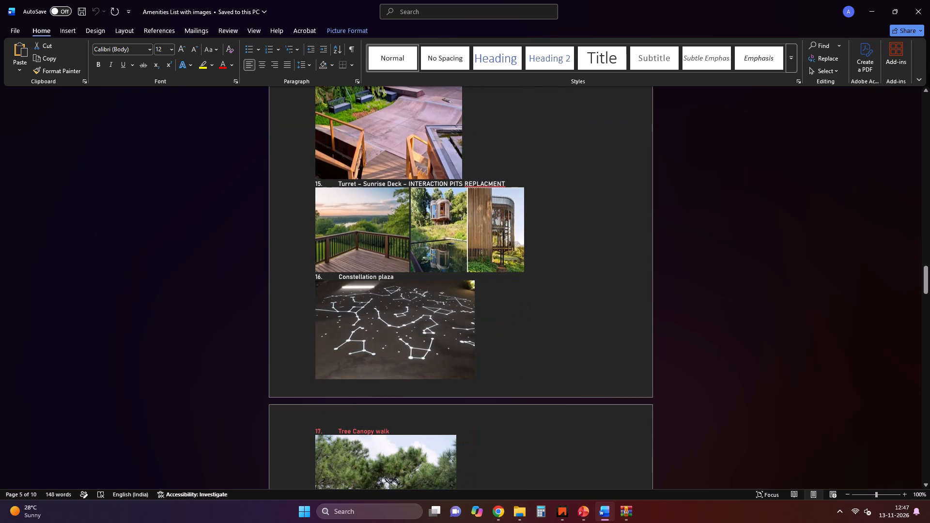
{"action": "scroll", "coordinate": [574, 373], "scroll_direction": "down", "scroll_amount": 1}
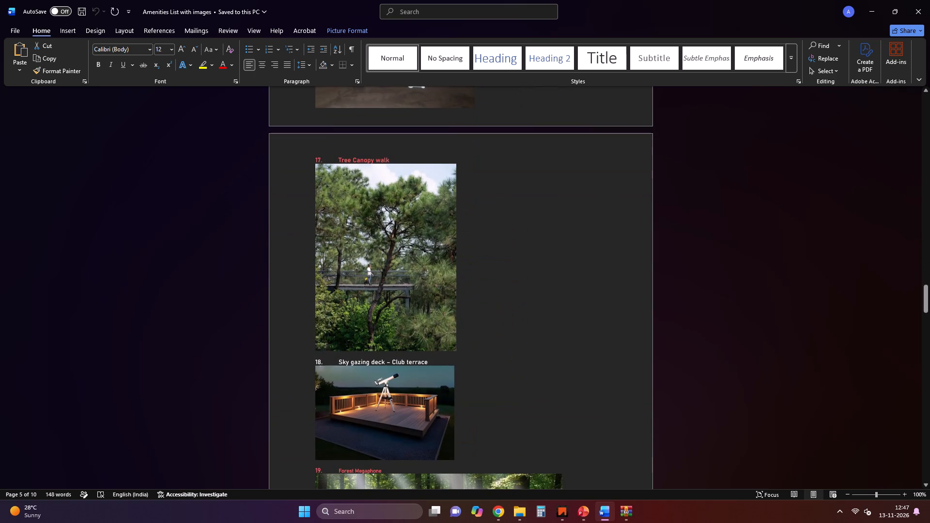
{"action": "scroll", "coordinate": [574, 373], "scroll_direction": "down", "scroll_amount": 1}
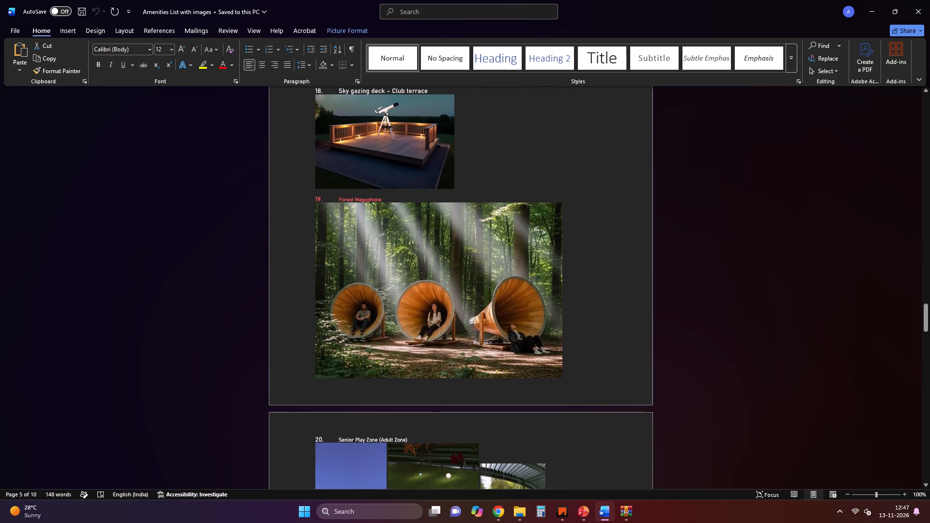
{"action": "scroll", "coordinate": [574, 373], "scroll_direction": "down", "scroll_amount": 1}
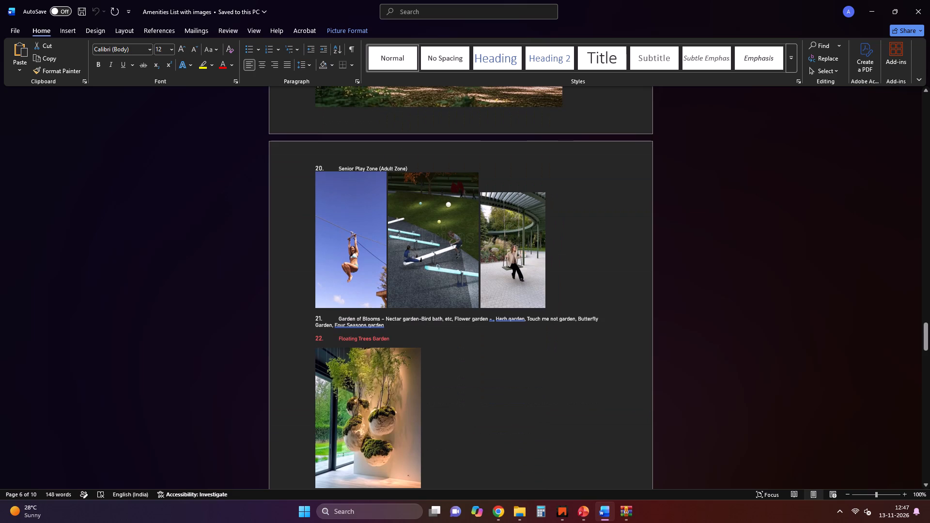
{"action": "scroll", "coordinate": [574, 373], "scroll_direction": "down", "scroll_amount": 2}
{"action": "scroll", "coordinate": [574, 373], "scroll_direction": "up", "scroll_amount": 1}
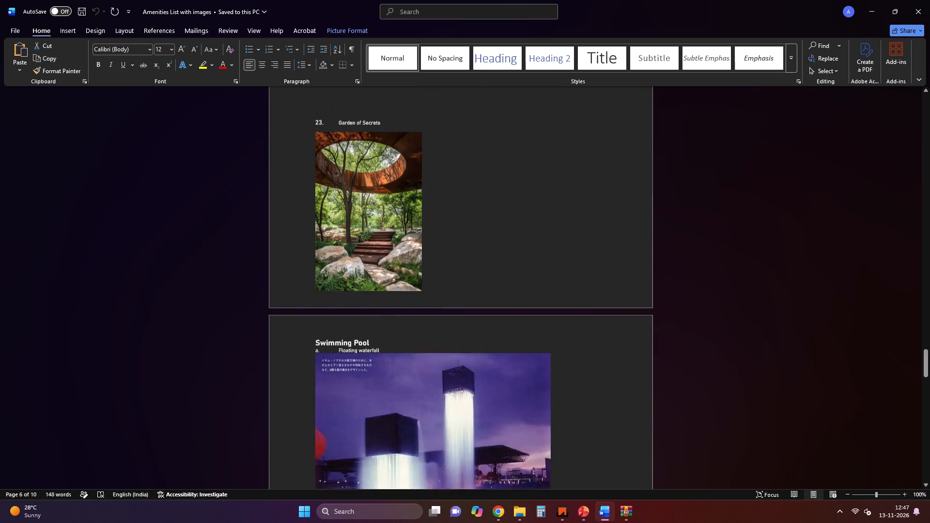
{"action": "scroll", "coordinate": [574, 373], "scroll_direction": "up", "scroll_amount": 1}
{"action": "scroll", "coordinate": [574, 373], "scroll_direction": "down", "scroll_amount": 1}
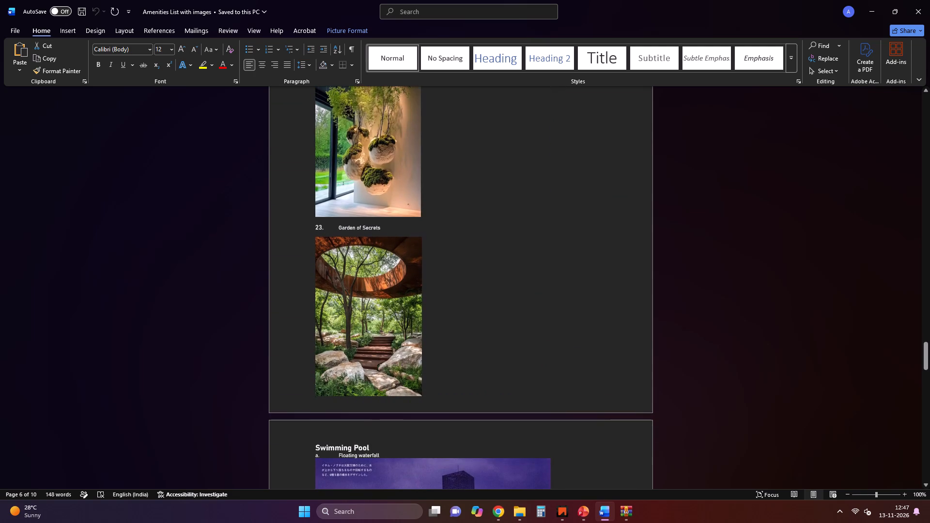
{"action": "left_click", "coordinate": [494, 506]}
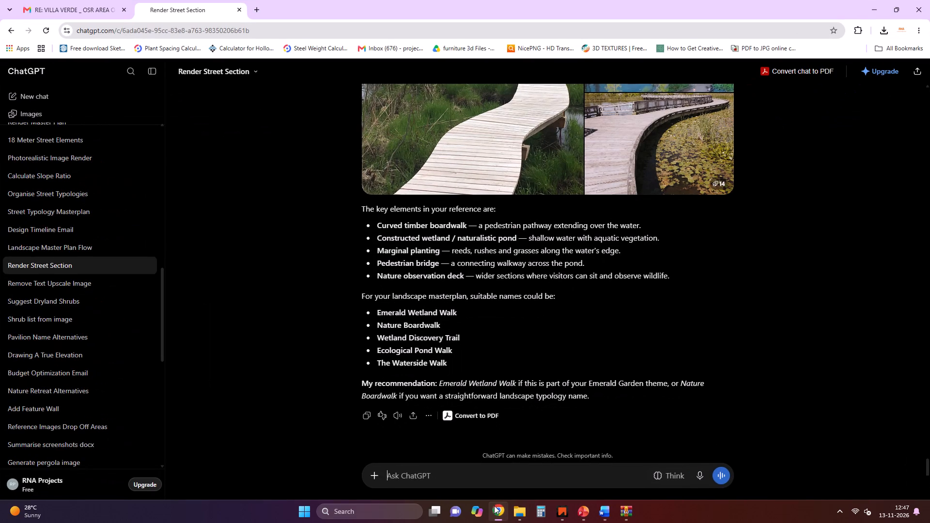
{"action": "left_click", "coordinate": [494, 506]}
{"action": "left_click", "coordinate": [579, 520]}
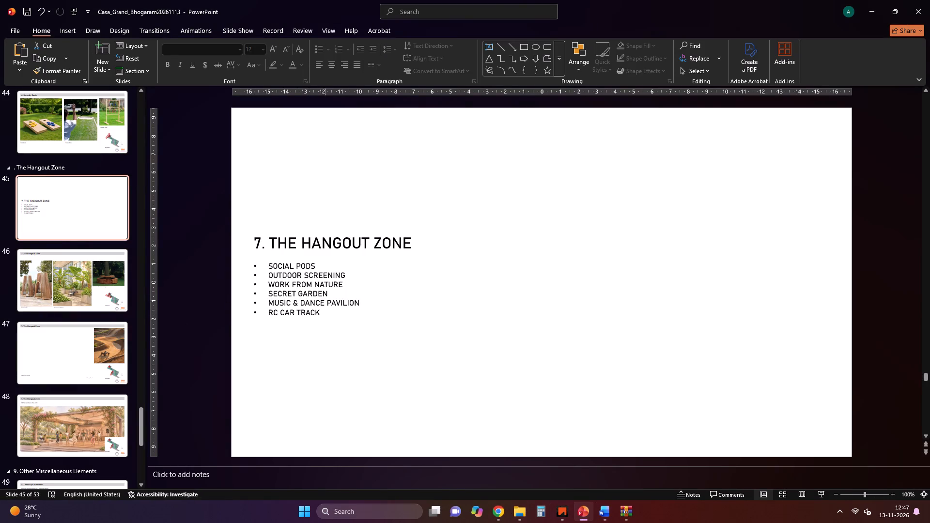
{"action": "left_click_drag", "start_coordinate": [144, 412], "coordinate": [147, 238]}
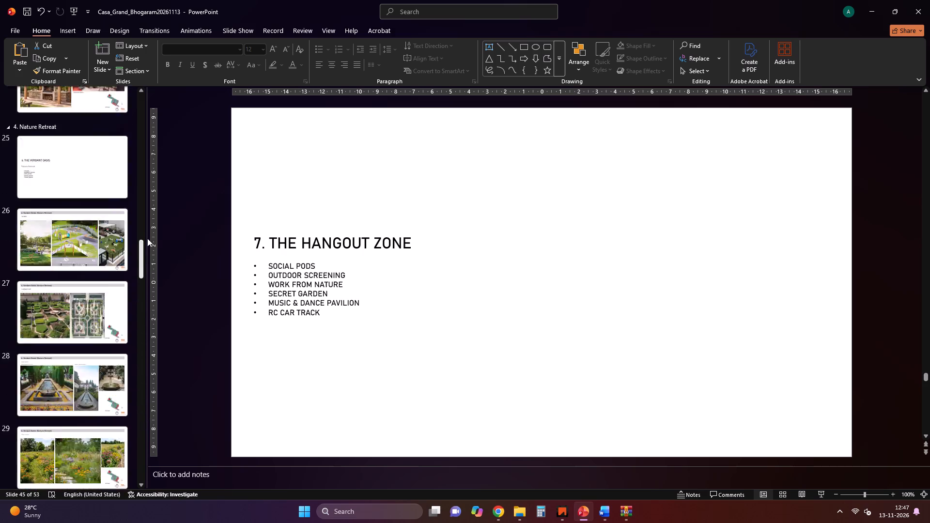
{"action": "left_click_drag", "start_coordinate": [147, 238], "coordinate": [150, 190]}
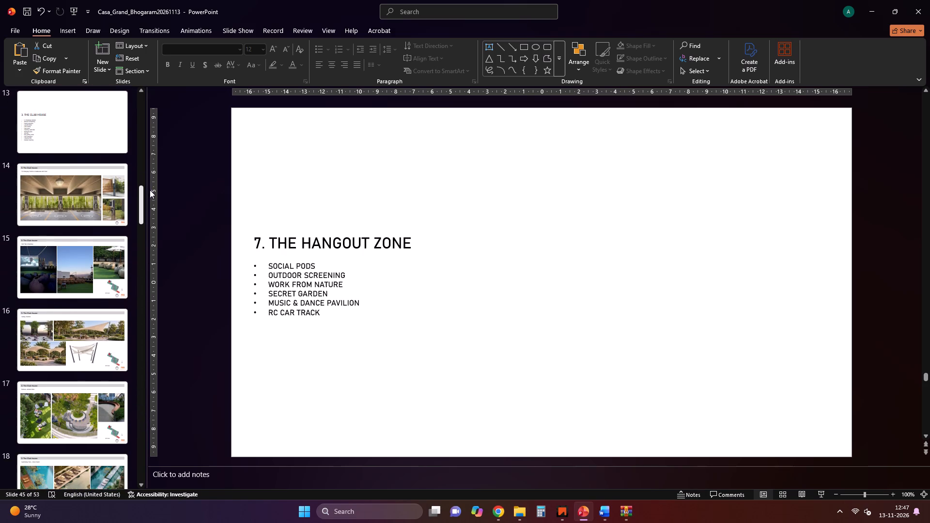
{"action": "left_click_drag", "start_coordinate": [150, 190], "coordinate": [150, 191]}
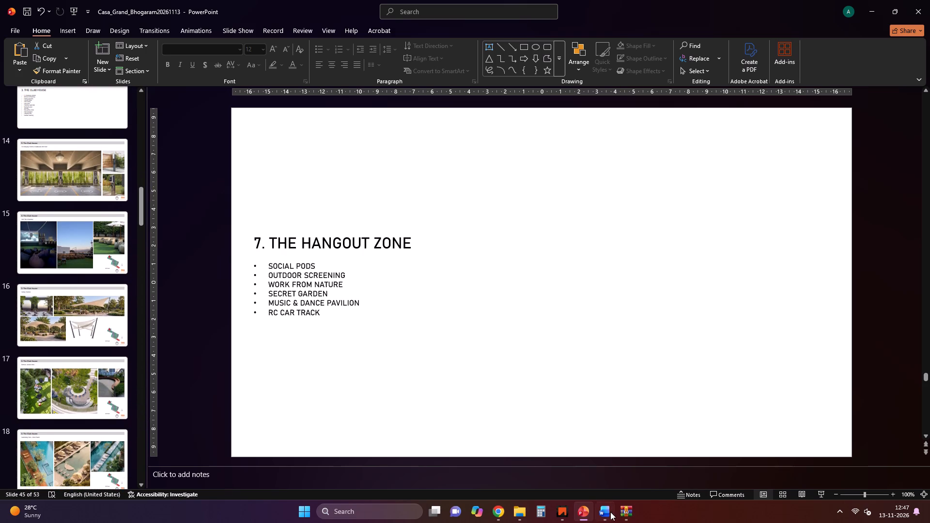
Copy the Garden of Secrets picture, item 23, from the Word amenities list.
{"action": "left_click", "coordinate": [610, 512]}
{"action": "scroll", "coordinate": [500, 361], "scroll_direction": "down", "scroll_amount": 1}
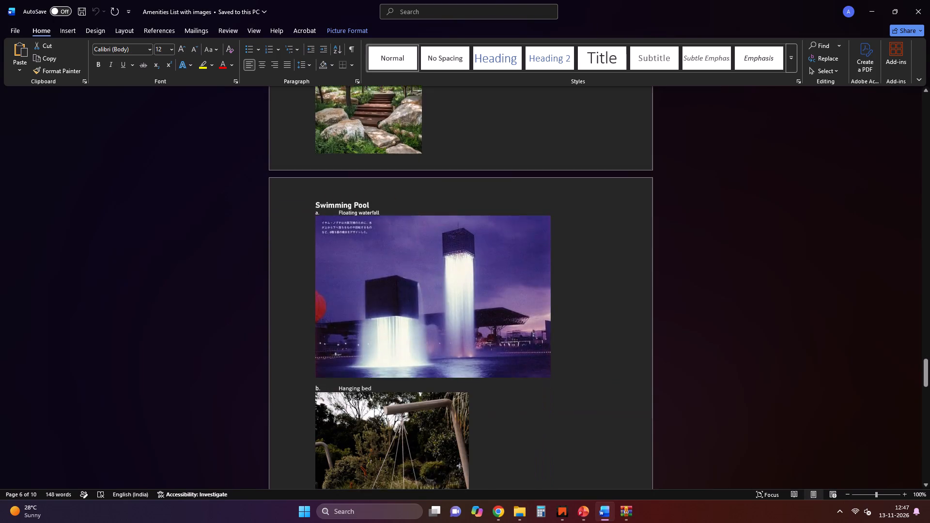
{"action": "scroll", "coordinate": [500, 361], "scroll_direction": "down", "scroll_amount": 1}
{"action": "scroll", "coordinate": [500, 361], "scroll_direction": "up", "scroll_amount": 3}
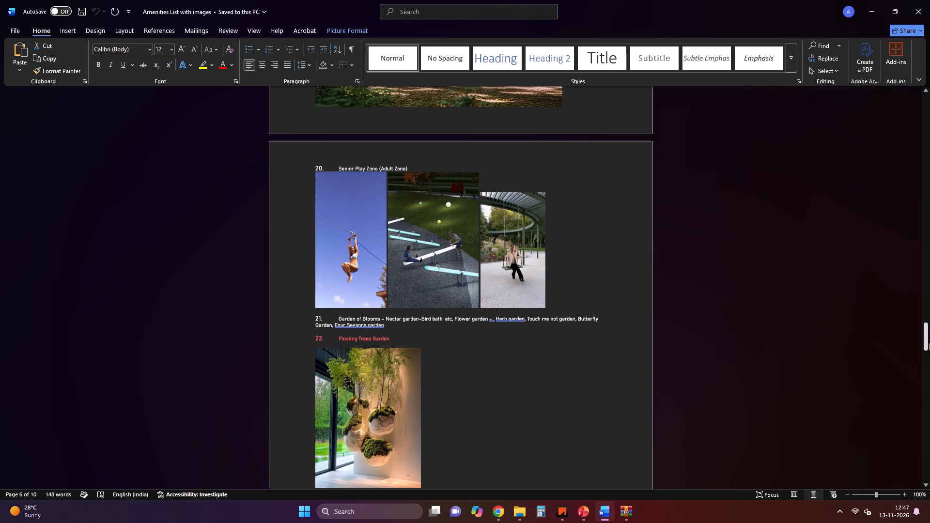
{"action": "left_click_drag", "start_coordinate": [924, 336], "coordinate": [928, 351]}
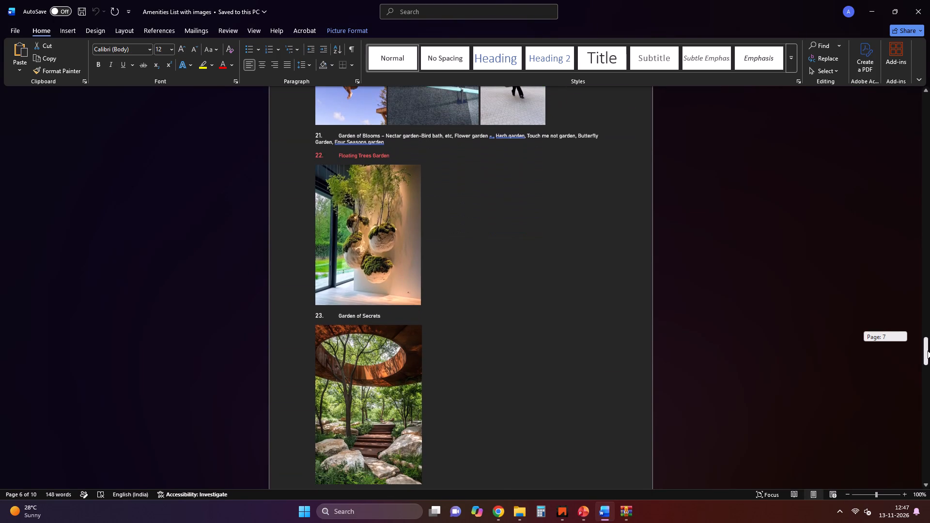
{"action": "left_click_drag", "start_coordinate": [928, 351], "coordinate": [928, 351]}
{"action": "left_click", "coordinate": [373, 418]}
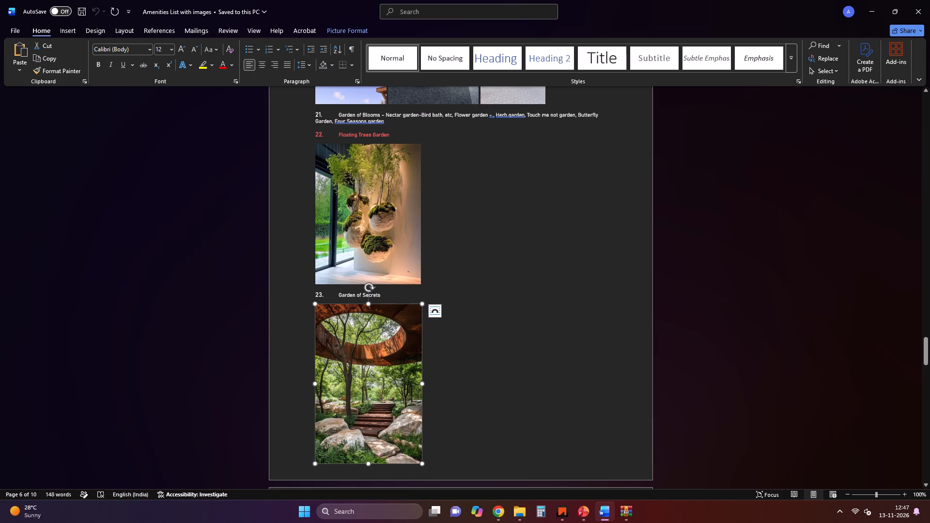
{"action": "key", "text": "ctrl+c"}
{"action": "left_click", "coordinate": [515, 367]}
Return to the PowerPoint deck and paste the copied picture onto slide 47 of The Hangout Zone, beside the RC car track picture.
{"action": "left_click", "coordinate": [883, 16]}
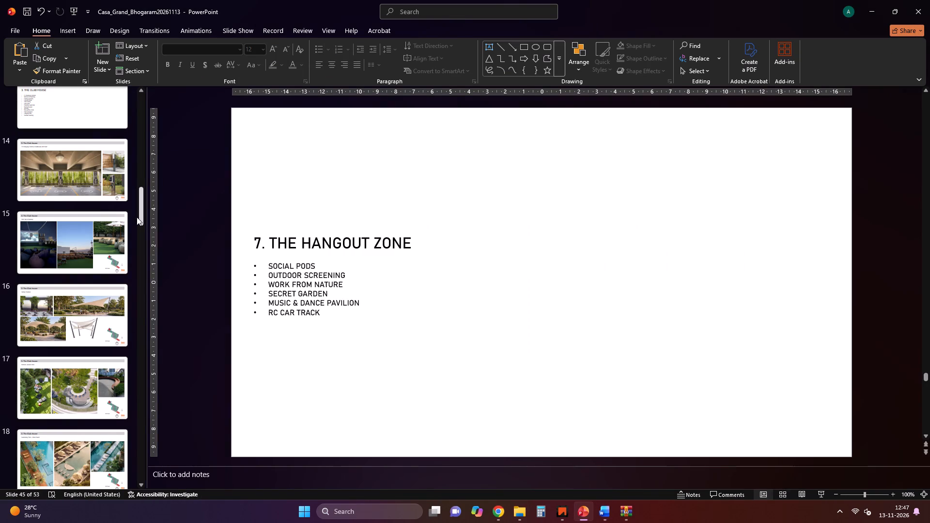
{"action": "left_click", "coordinate": [137, 217]}
{"action": "left_click_drag", "start_coordinate": [140, 217], "coordinate": [148, 257]}
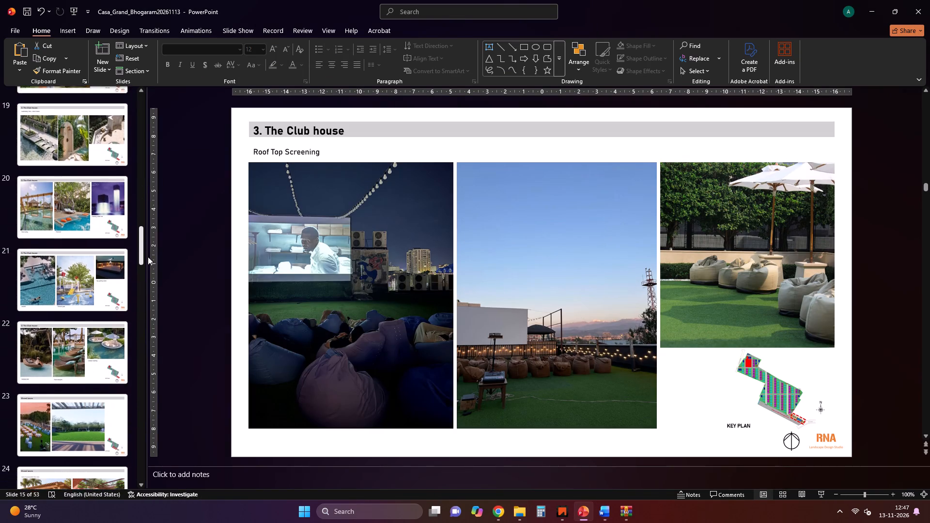
{"action": "left_click_drag", "start_coordinate": [148, 257], "coordinate": [154, 278]}
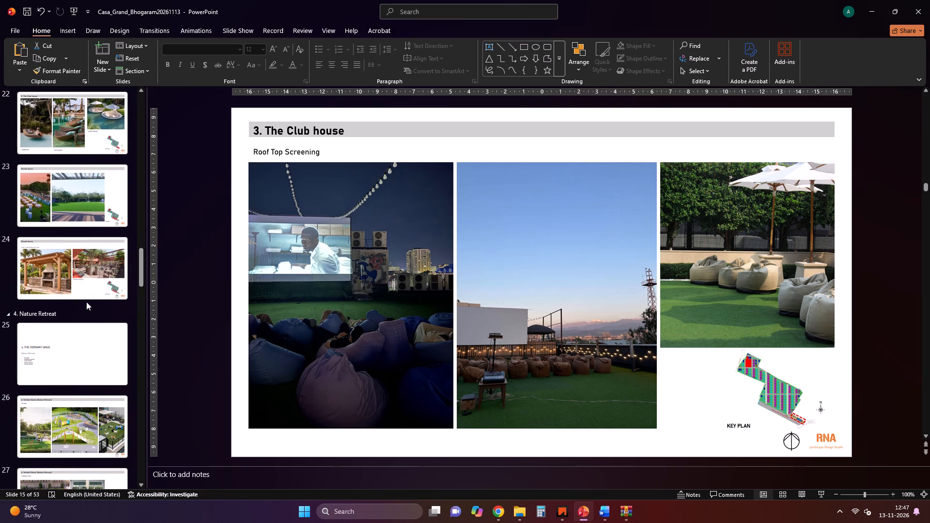
{"action": "left_click_drag", "start_coordinate": [141, 266], "coordinate": [149, 309]}
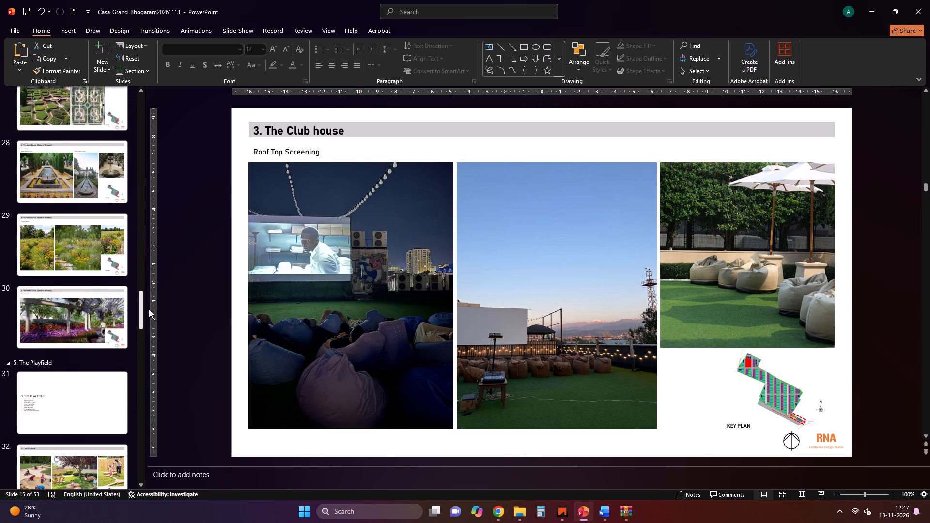
{"action": "left_click_drag", "start_coordinate": [149, 309], "coordinate": [158, 376]}
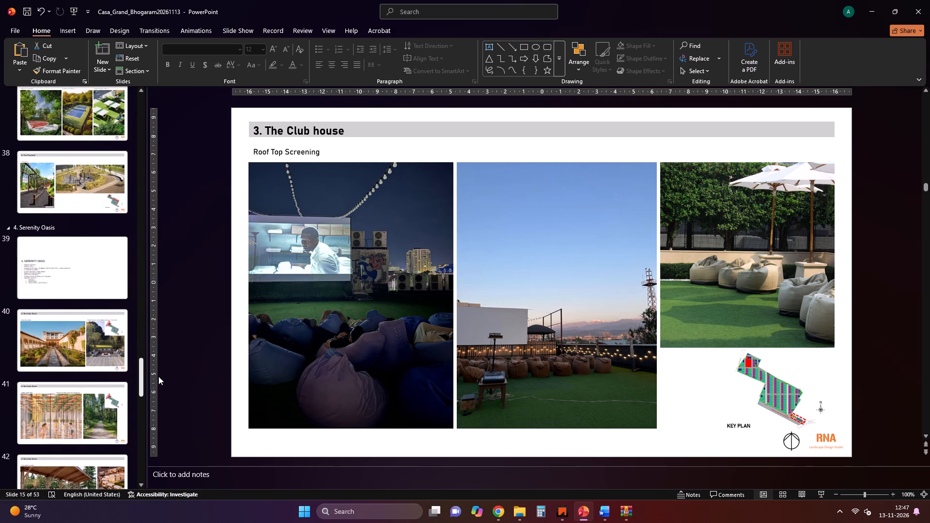
{"action": "left_click_drag", "start_coordinate": [158, 376], "coordinate": [170, 420]}
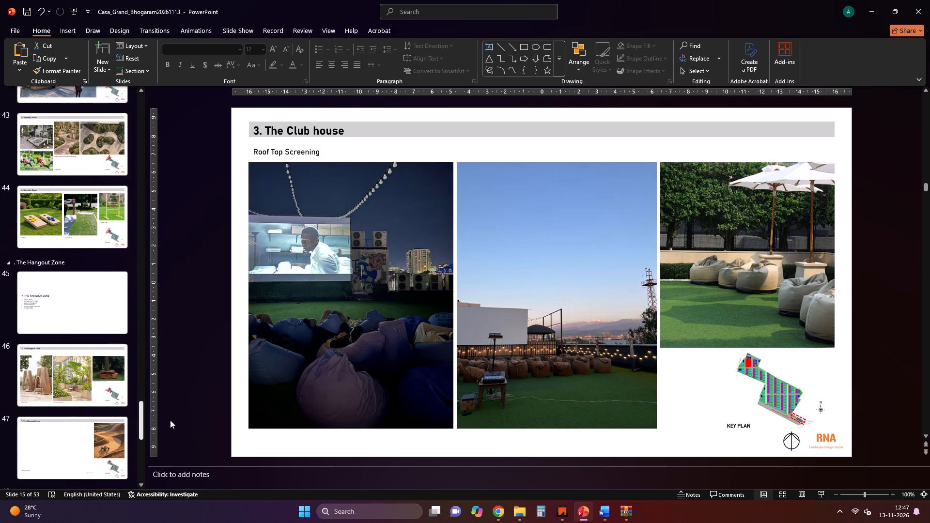
{"action": "left_click_drag", "start_coordinate": [170, 420], "coordinate": [171, 424]}
{"action": "left_click", "coordinate": [95, 379]}
{"action": "left_click", "coordinate": [506, 345]}
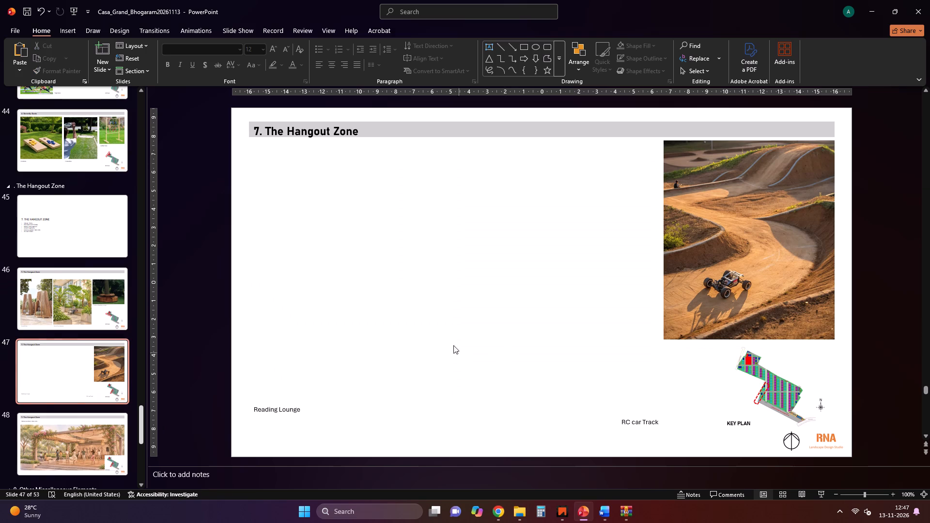
{"action": "key", "text": "ctrl+v"}
Place the Garden of Secrets picture below the title at the slide's left margin and enlarge it proportionally to fill the height down to the caption area.
{"action": "left_click_drag", "start_coordinate": [528, 276], "coordinate": [525, 281]}
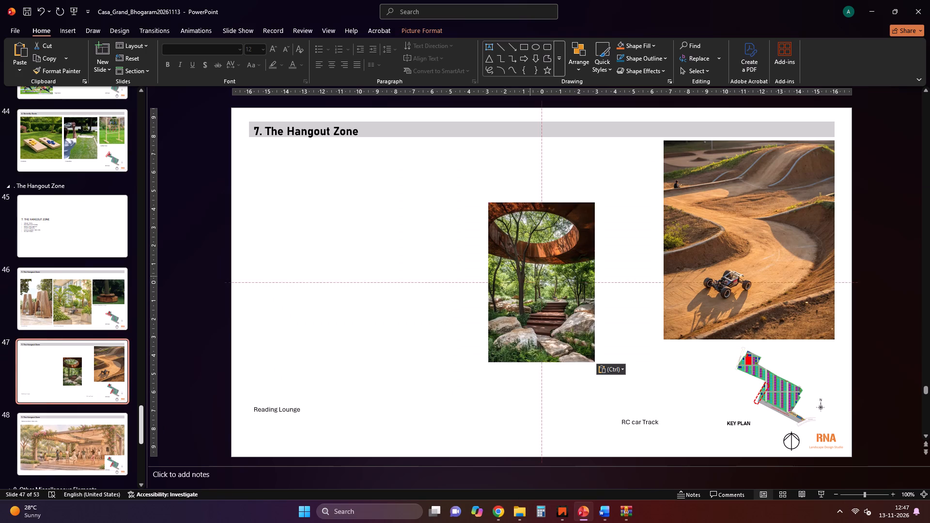
{"action": "left_click_drag", "start_coordinate": [525, 281], "coordinate": [290, 222]}
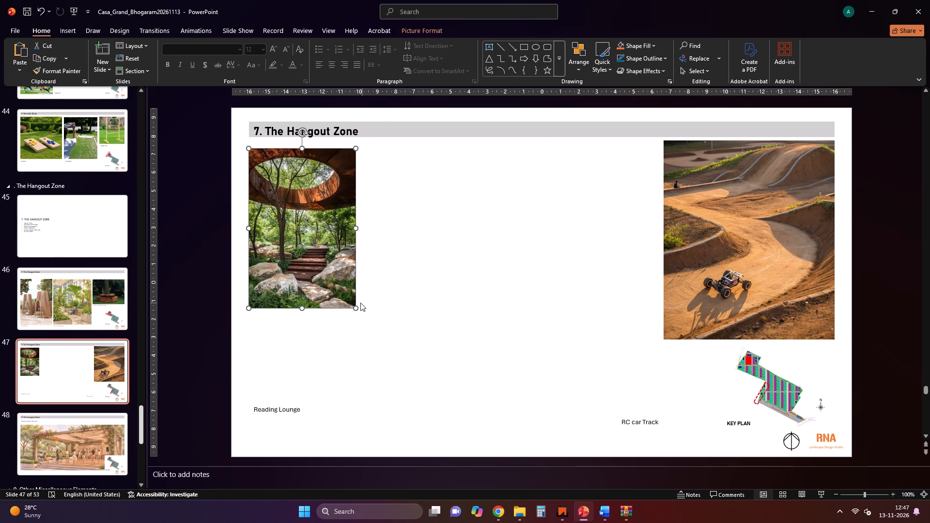
{"action": "left_click_drag", "start_coordinate": [356, 306], "coordinate": [438, 376]}
{"action": "left_click_drag", "start_coordinate": [537, 379], "coordinate": [529, 380]}
Send the Garden of Secrets picture to the back so it sits behind the Reading Lounge caption.
{"action": "left_click", "coordinate": [289, 406]}
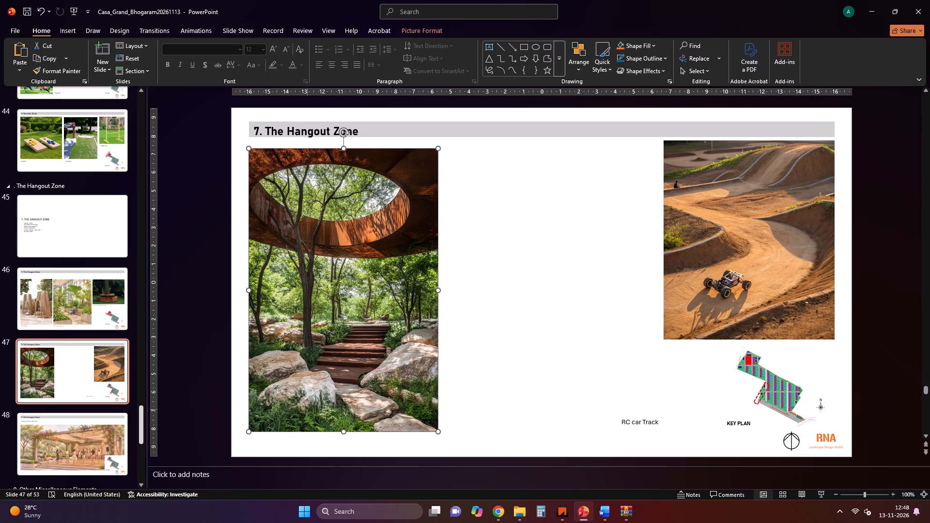
{"action": "right_click", "coordinate": [359, 362]}
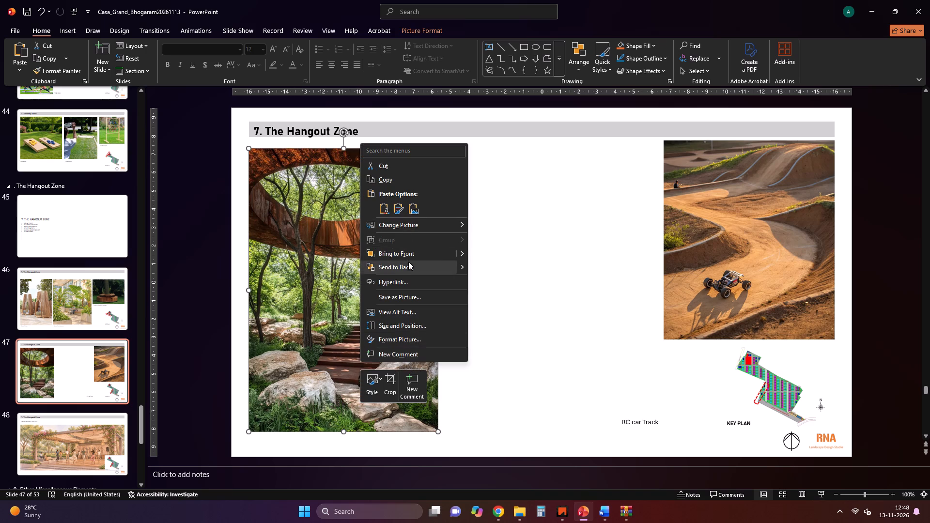
{"action": "left_click", "coordinate": [408, 261]}
Move the Reading Lounge caption directly below the Garden of Secrets picture, near its left edge.
{"action": "left_click", "coordinate": [294, 412]}
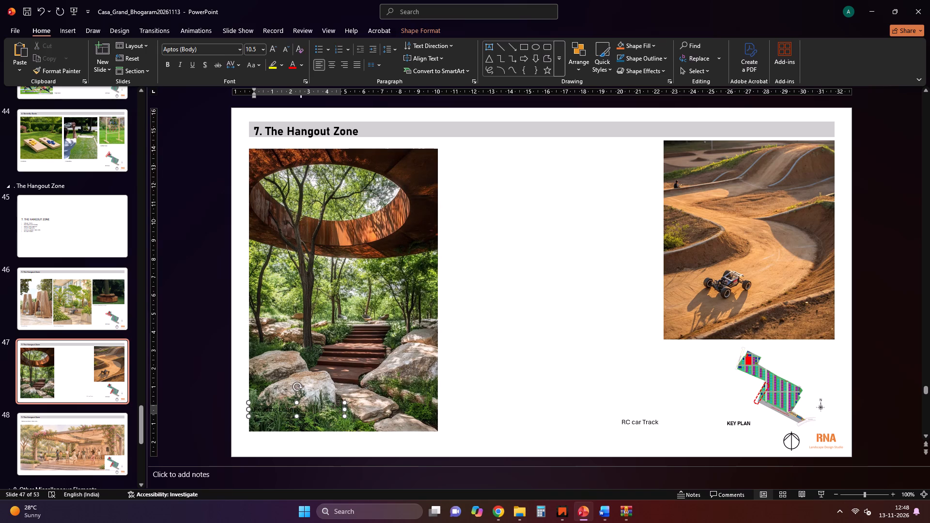
{"action": "left_click_drag", "start_coordinate": [310, 417], "coordinate": [309, 444]}
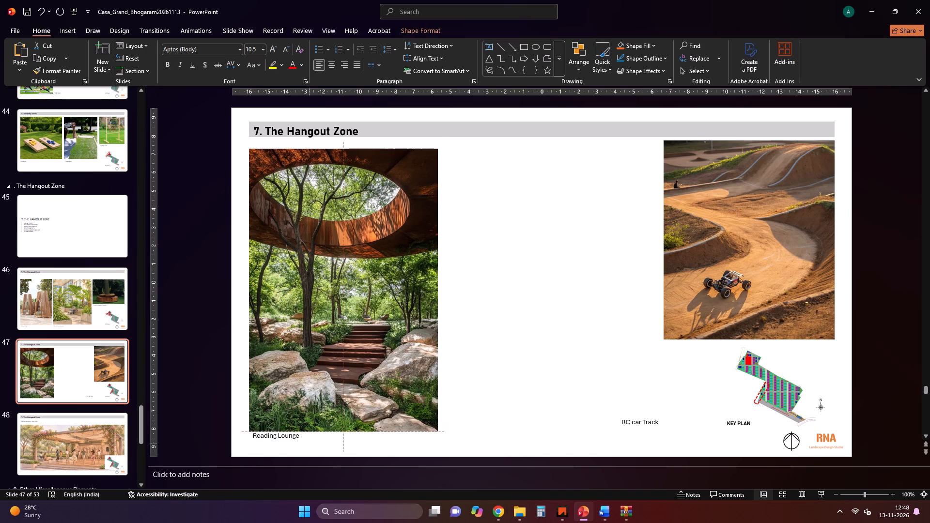
Nudge the Reading Lounge caption so its text lines up with the left edge of the Garden of Secrets picture.
{"action": "left_click_drag", "start_coordinate": [309, 444], "coordinate": [306, 448]}
{"action": "left_click", "coordinate": [299, 444]}
Replace the Reading Lounge caption text on slide 47 with "Garden of secrets".
{"action": "left_click", "coordinate": [290, 438]}
{"action": "left_click", "coordinate": [297, 438]}
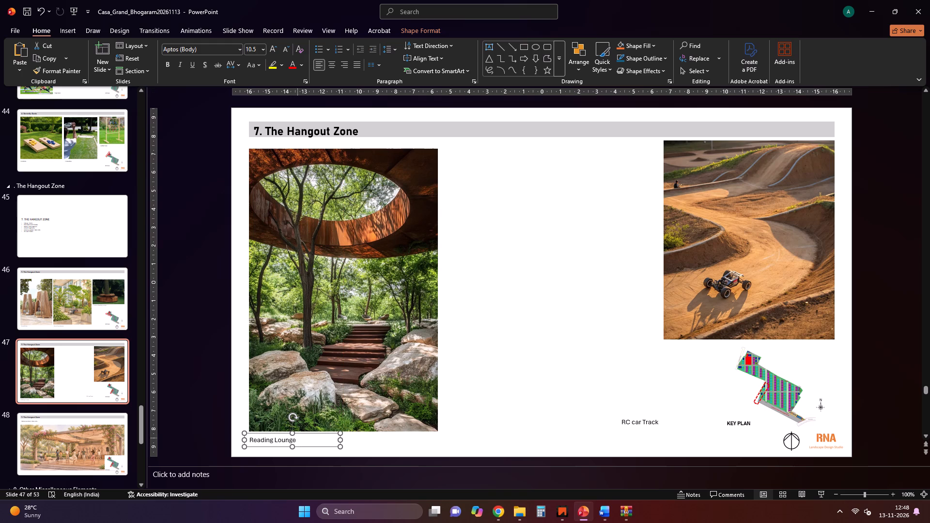
{"action": "double_click", "coordinate": [293, 438]}
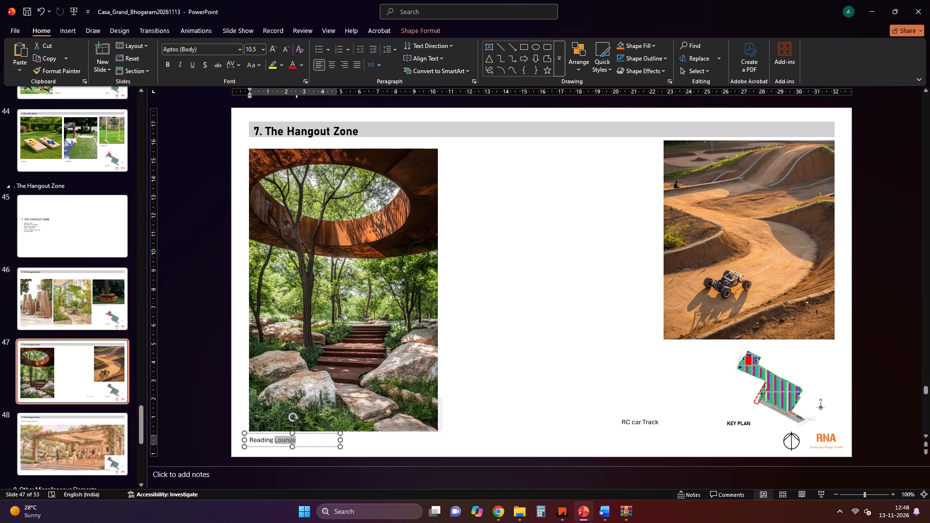
{"action": "key", "text": "BackSpace"}
{"action": "key", "text": "BackSpace"}
{"action": "key", "text": "BackSpace"}
{"action": "key", "text": "BackSpace"}
{"action": "key", "text": "BackSpace"}
{"action": "key", "text": "BackSpace"}
{"action": "key", "text": "BackSpace"}
{"action": "key", "text": "BackSpace"}
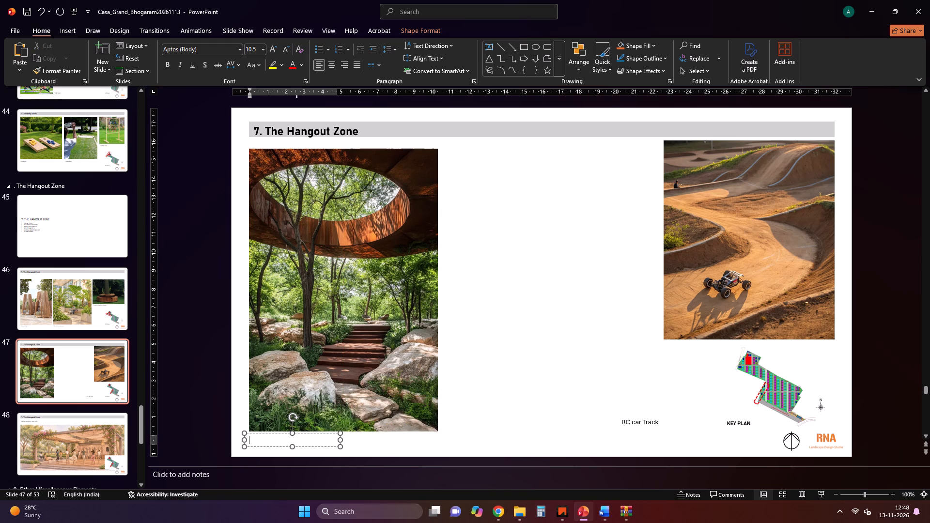
{"action": "type", "text": "gaeden of"}
{"action": "key", "text": "space"}
{"action": "key", "text": "BackSpace"}
{"action": "key", "text": "BackSpace"}
{"action": "key", "text": "BackSpace"}
{"action": "key", "text": "BackSpace"}
{"action": "key", "text": "BackSpace"}
{"action": "key", "text": "BackSpace"}
{"action": "key", "text": "BackSpace"}
{"action": "key", "text": "BackSpace"}
{"action": "type", "text": "rden of secre"}
{"action": "type", "text": "ts"}
{"action": "key", "text": "space"}
{"action": "left_click", "coordinate": [547, 330]}
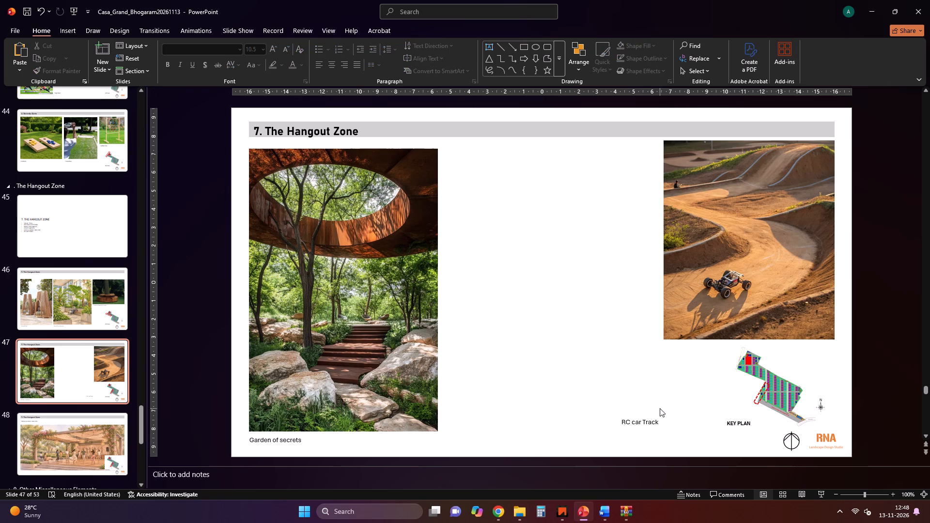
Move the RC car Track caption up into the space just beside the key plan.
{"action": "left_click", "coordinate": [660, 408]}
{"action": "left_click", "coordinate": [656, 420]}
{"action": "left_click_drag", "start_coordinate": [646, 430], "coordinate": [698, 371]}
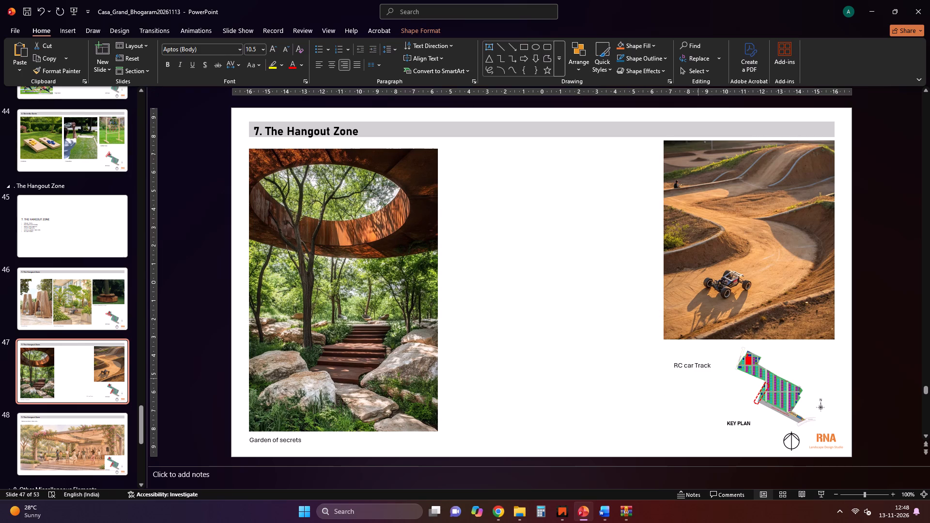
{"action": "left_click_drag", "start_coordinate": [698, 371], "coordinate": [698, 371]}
Move the RC car track picture beside the Garden of Secrets picture, with bottom edges nearly level, and enlarge it slightly.
{"action": "left_click", "coordinate": [705, 269]}
{"action": "left_click_drag", "start_coordinate": [712, 273], "coordinate": [504, 281]}
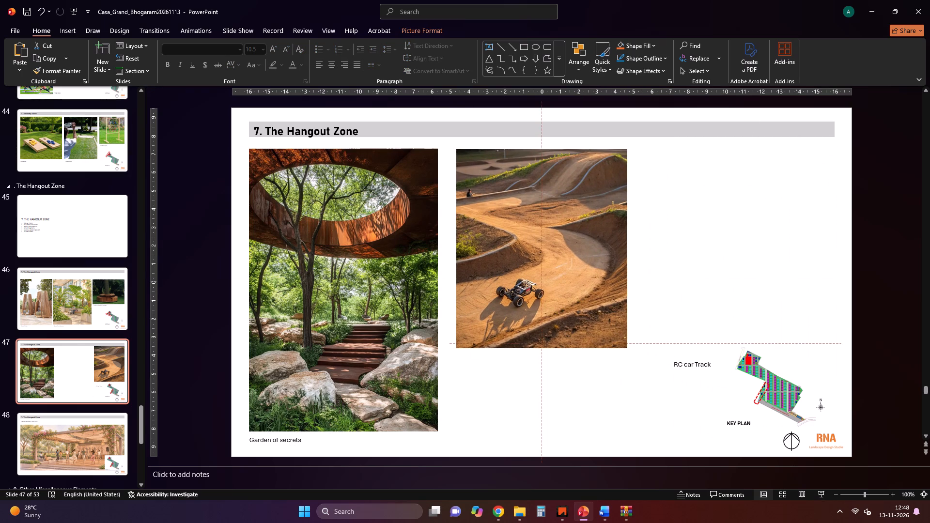
{"action": "left_click_drag", "start_coordinate": [504, 281], "coordinate": [504, 282]}
{"action": "left_click_drag", "start_coordinate": [569, 303], "coordinate": [563, 392]}
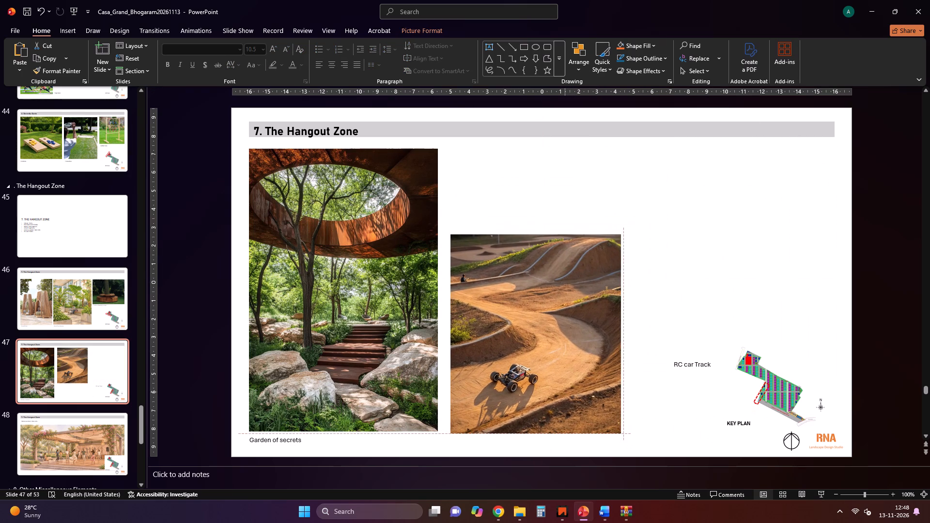
{"action": "left_click_drag", "start_coordinate": [563, 392], "coordinate": [561, 382]}
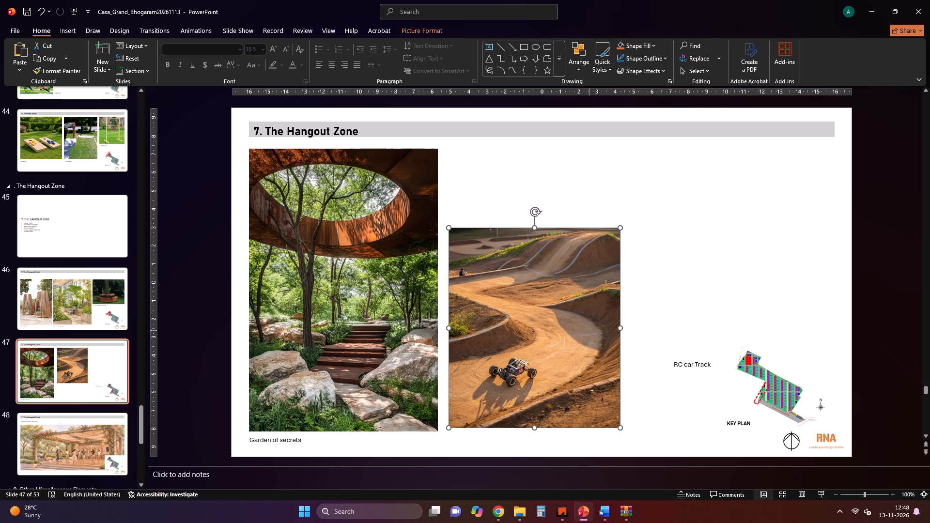
{"action": "left_click_drag", "start_coordinate": [620, 226], "coordinate": [632, 214]}
Extend the RC car track picture's crop upward to include more of the sky and trees, nearly to the neighbouring picture's top.
{"action": "right_click", "coordinate": [550, 253]}
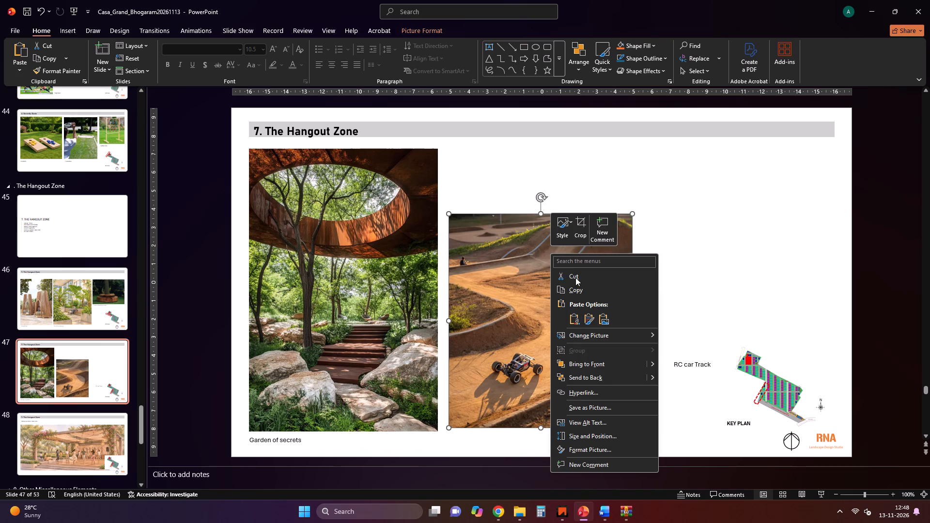
{"action": "left_click", "coordinate": [575, 234]}
{"action": "left_click", "coordinate": [540, 217]}
{"action": "left_click_drag", "start_coordinate": [539, 217], "coordinate": [536, 152]}
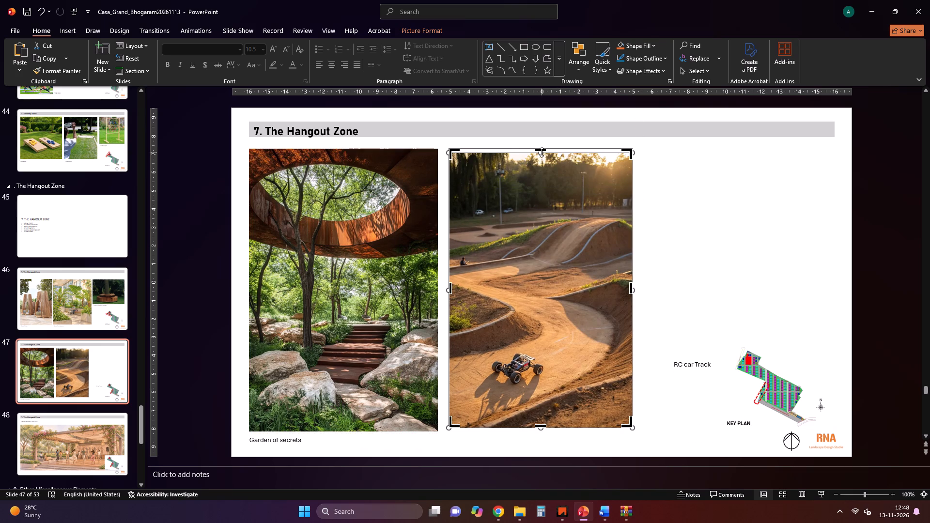
{"action": "left_click_drag", "start_coordinate": [542, 152], "coordinate": [542, 156]}
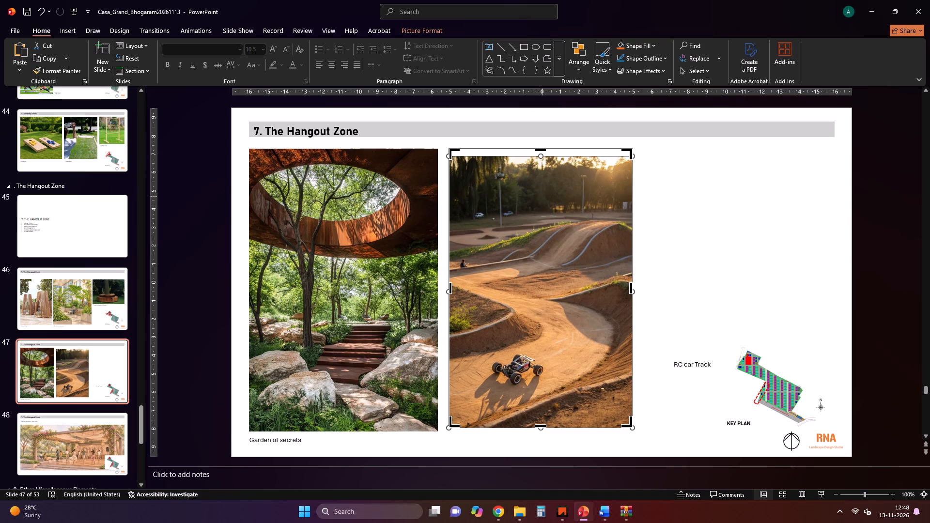
{"action": "key", "text": "ctrl+z"}
{"action": "left_click", "coordinate": [545, 149]}
{"action": "left_click", "coordinate": [688, 202]}
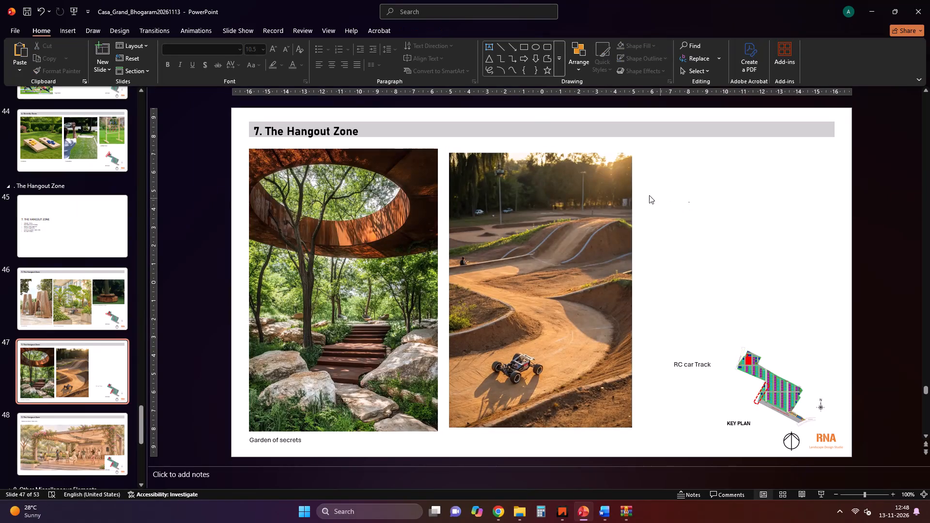
Crop a thin strip off the top edge of the RC car track picture.
{"action": "left_click", "coordinate": [589, 152]}
{"action": "right_click", "coordinate": [585, 187]}
{"action": "left_click", "coordinate": [617, 169]}
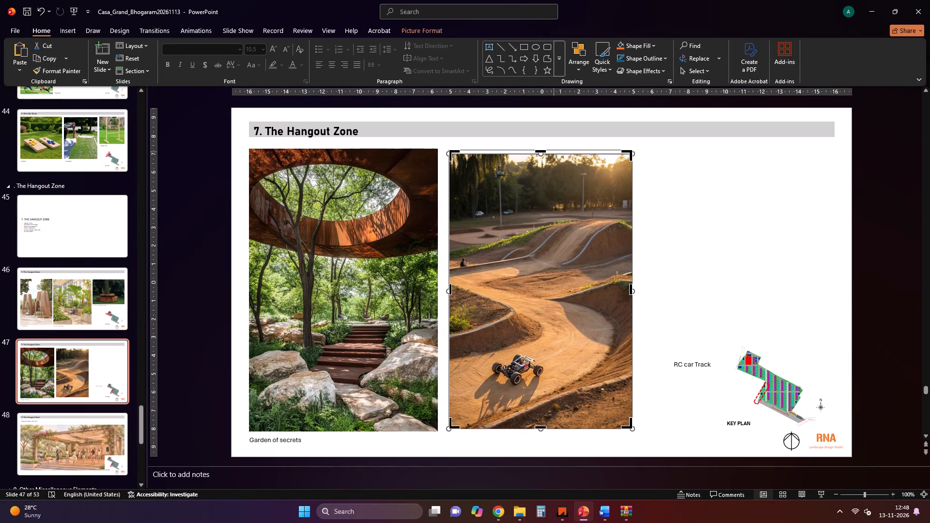
{"action": "left_click_drag", "start_coordinate": [541, 151], "coordinate": [540, 159]}
{"action": "left_click_drag", "start_coordinate": [683, 193], "coordinate": [671, 200]}
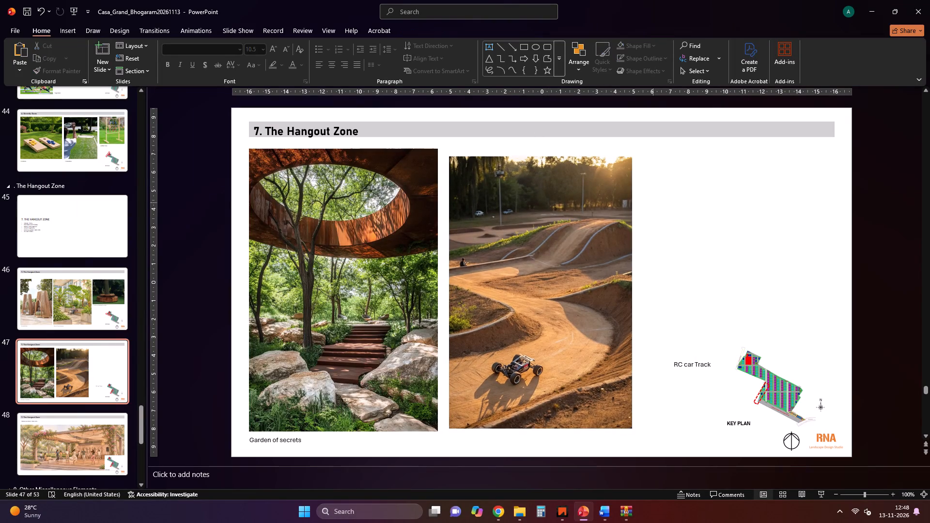
Enlarge the RC car track picture proportionally until its top edge lines up with the Garden of Secrets picture.
{"action": "left_click", "coordinate": [605, 202]}
{"action": "left_click_drag", "start_coordinate": [631, 156], "coordinate": [641, 153]}
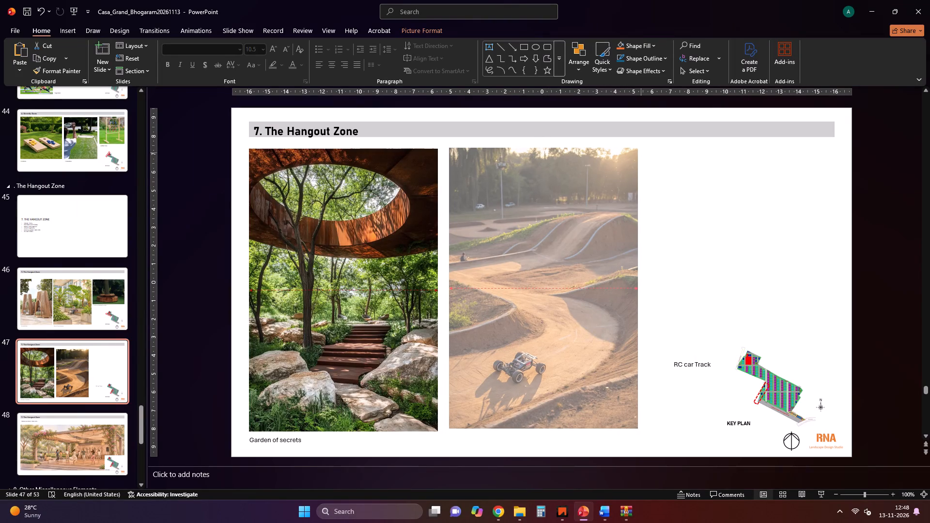
{"action": "left_click_drag", "start_coordinate": [641, 153], "coordinate": [638, 153]}
{"action": "left_click_drag", "start_coordinate": [696, 198], "coordinate": [697, 211]}
Move the RC car Track caption directly below its picture, near the picture's left edge and roughly level with the Garden of secrets caption.
{"action": "left_click", "coordinate": [711, 367]}
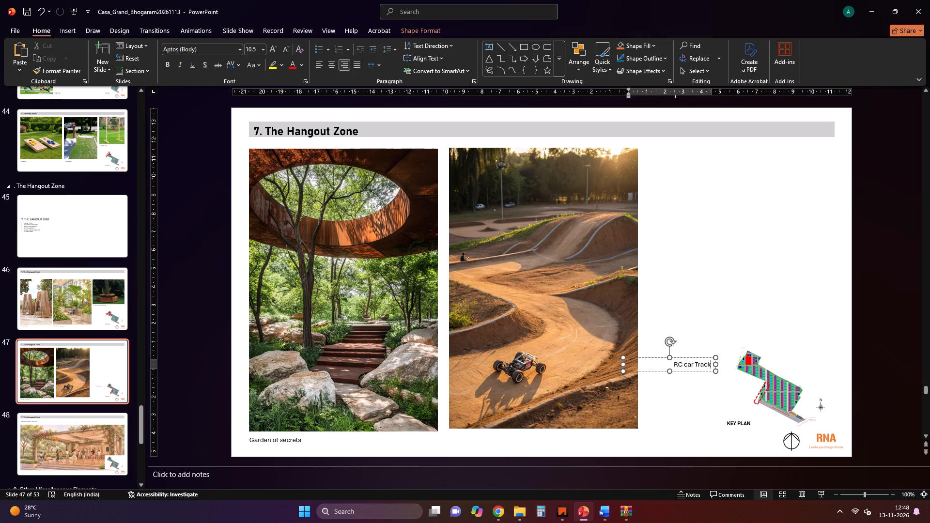
{"action": "left_click_drag", "start_coordinate": [689, 368], "coordinate": [639, 409]}
{"action": "left_click", "coordinate": [639, 409]}
{"action": "left_click", "coordinate": [698, 366]}
{"action": "left_click_drag", "start_coordinate": [693, 372], "coordinate": [477, 441]}
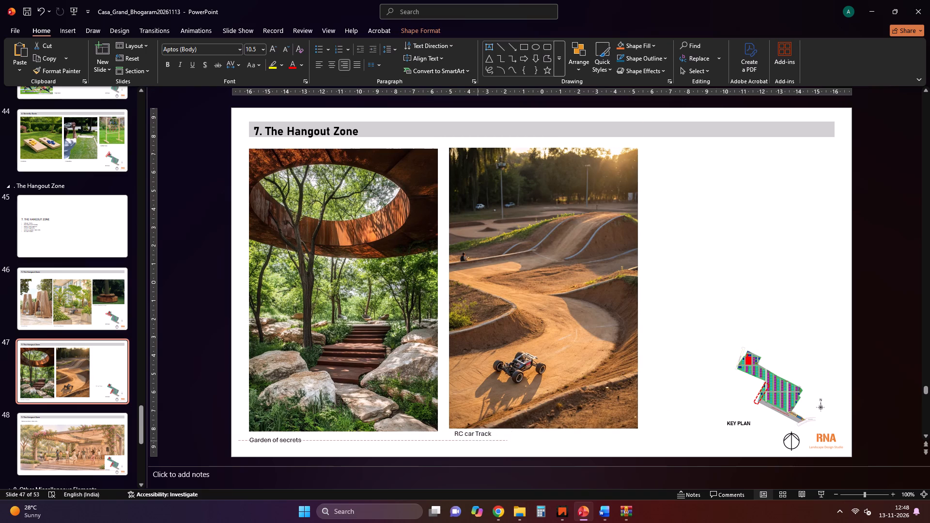
{"action": "left_click_drag", "start_coordinate": [477, 441], "coordinate": [479, 444]}
{"action": "left_click", "coordinate": [479, 444]}
{"action": "left_click", "coordinate": [571, 442]}
Replace the SECRET GARDEN bullet in the Hangout Zone list on slide 45 with "GARDEN OF SECRET".
{"action": "left_click", "coordinate": [59, 230]}
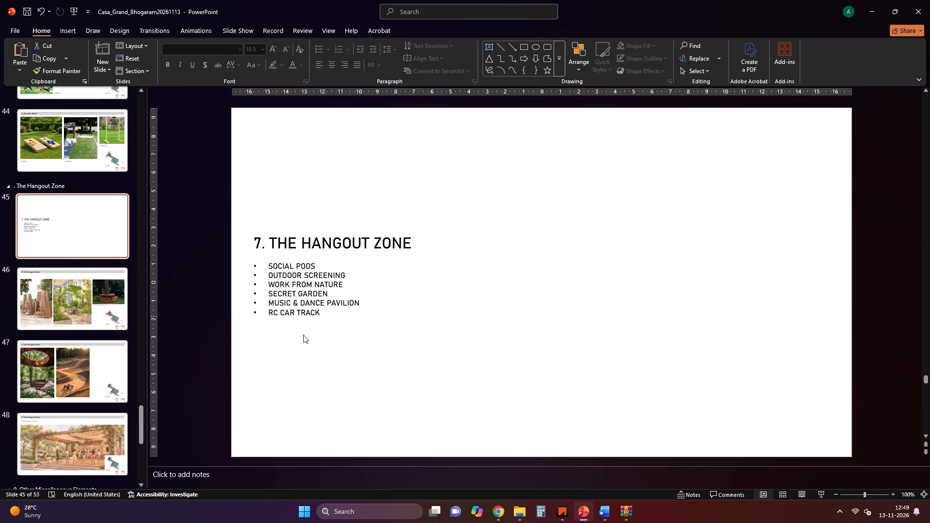
{"action": "left_click", "coordinate": [298, 298]}
{"action": "left_click", "coordinate": [275, 296]}
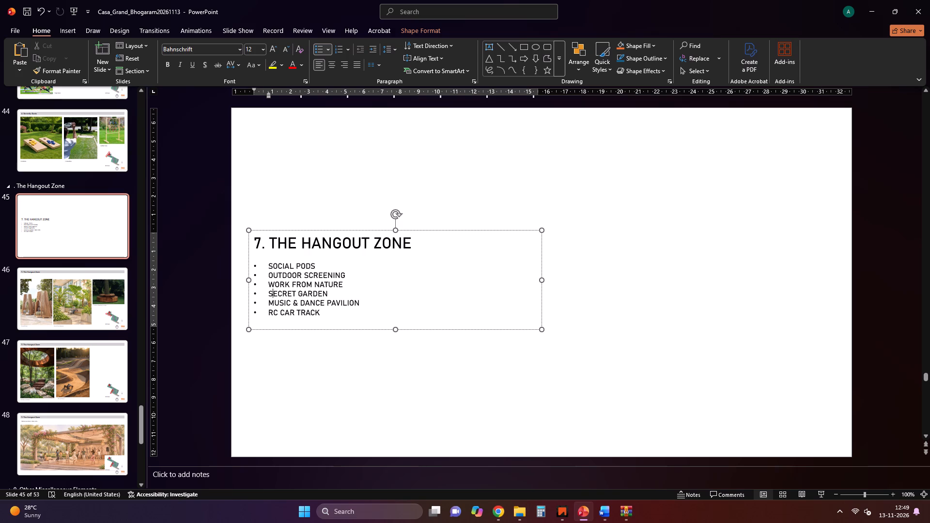
{"action": "left_click_drag", "start_coordinate": [270, 291], "coordinate": [308, 293]}
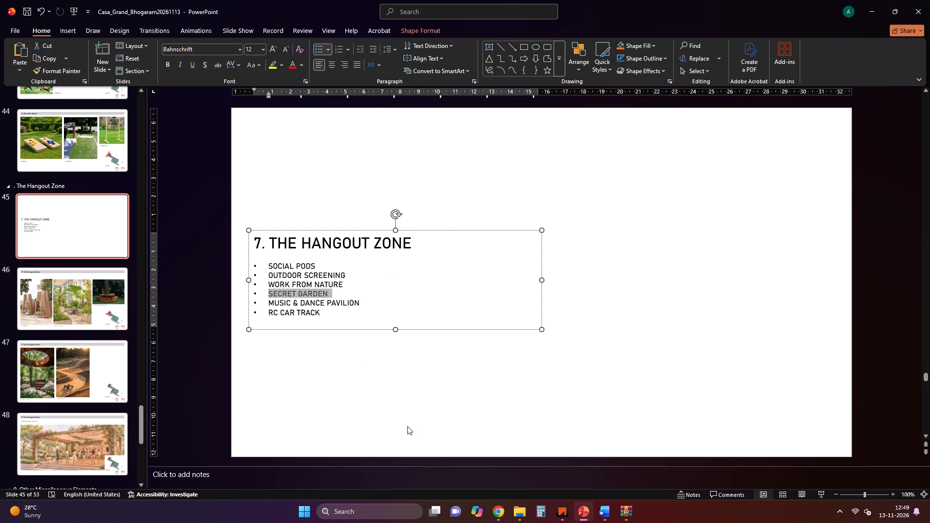
{"action": "type", "text": "gare"}
{"action": "key", "text": "BackSpace"}
{"action": "key", "text": "backslash"}
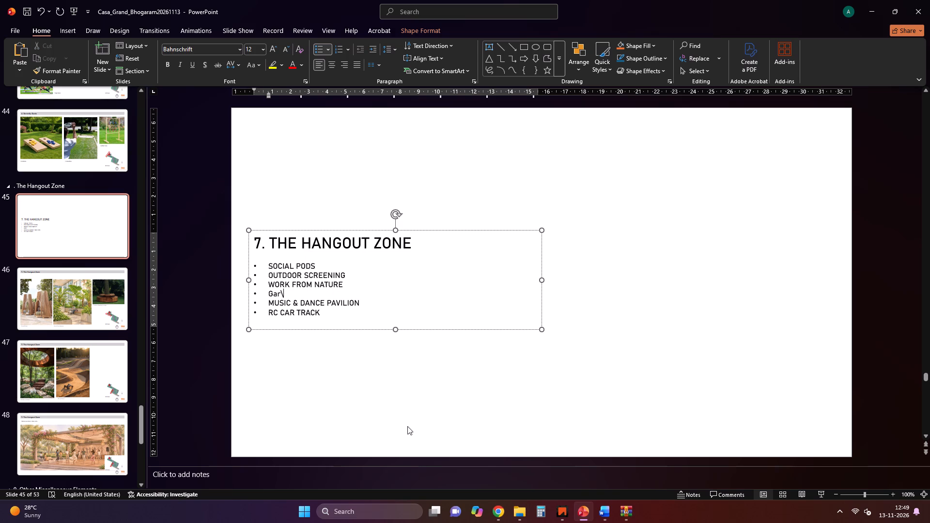
{"action": "key", "text": "BackSpace"}
{"action": "key", "text": "BackSpace"}
{"action": "key", "text": "BackSpace"}
{"action": "key", "text": "BackSpace"}
{"action": "type", "text": "GAE"}
{"action": "key", "text": "BackSpace"}
{"action": "type", "text": "RDEN OF SEC"}
{"action": "type", "text": "RE"}
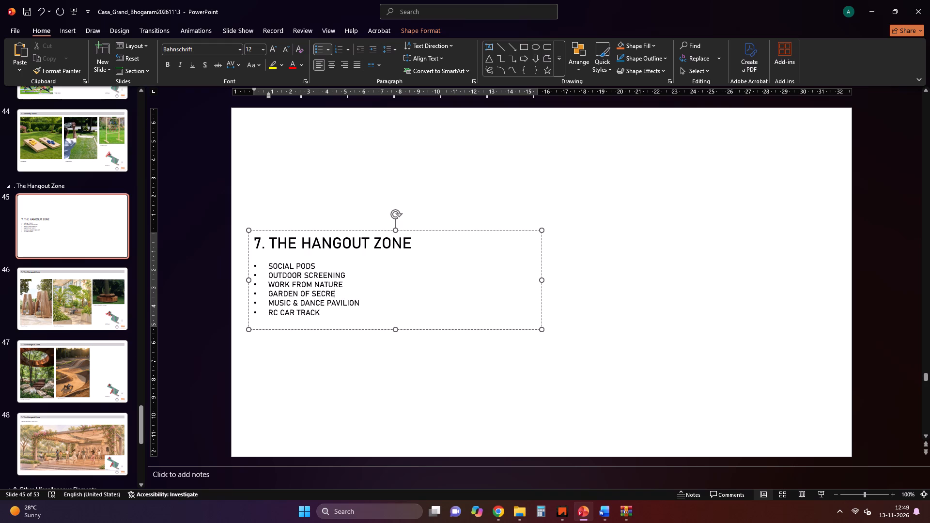
{"action": "key", "text": "t"}
Check the caption wording on slide 47 and correct the matching slide 45 bullet to "GARDEN OF SECRETS".
{"action": "left_click", "coordinate": [90, 395]}
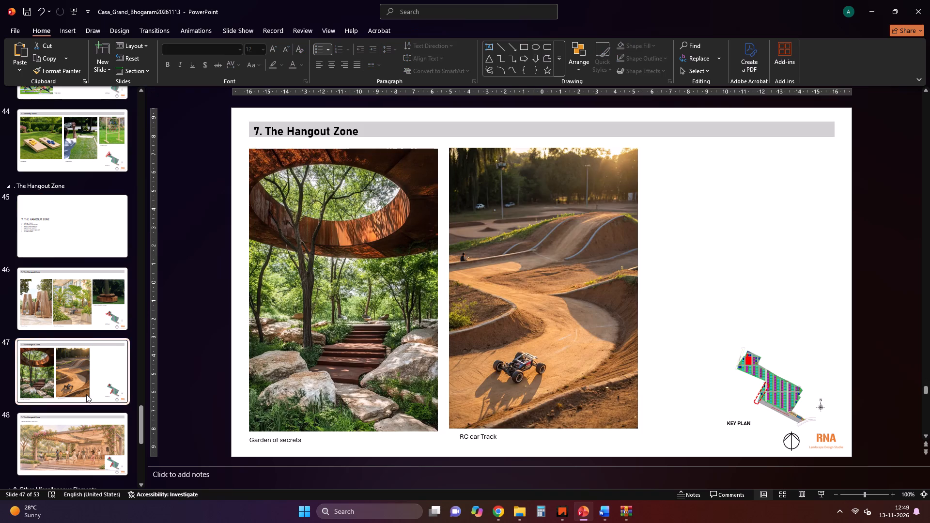
{"action": "left_click", "coordinate": [91, 309]}
{"action": "left_click_drag", "start_coordinate": [43, 237], "coordinate": [47, 237]}
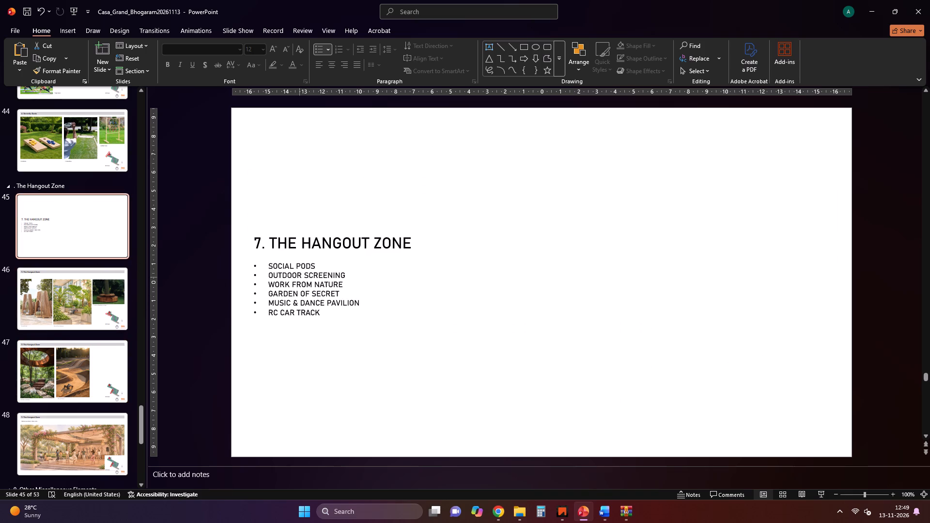
{"action": "left_click", "coordinate": [337, 294]}
{"action": "left_click", "coordinate": [338, 291]}
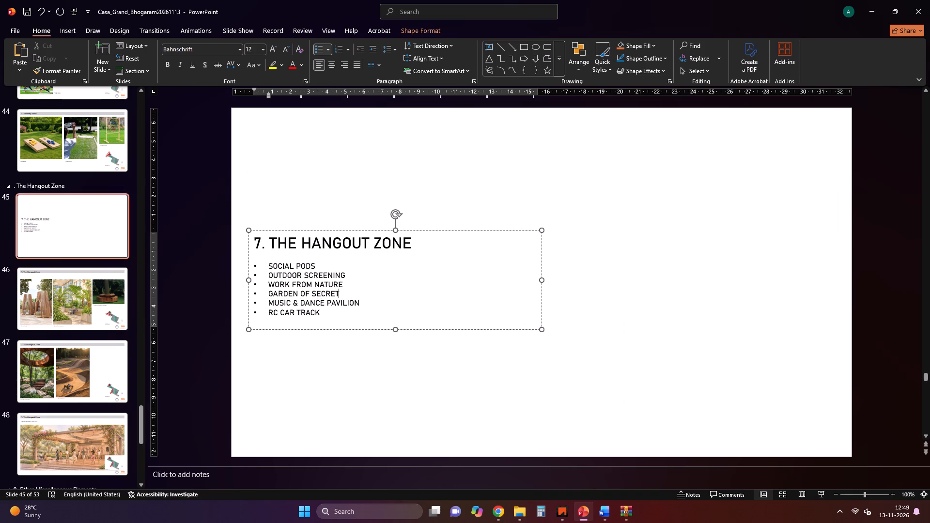
{"action": "key", "text": "s"}
{"action": "left_click", "coordinate": [447, 393]}
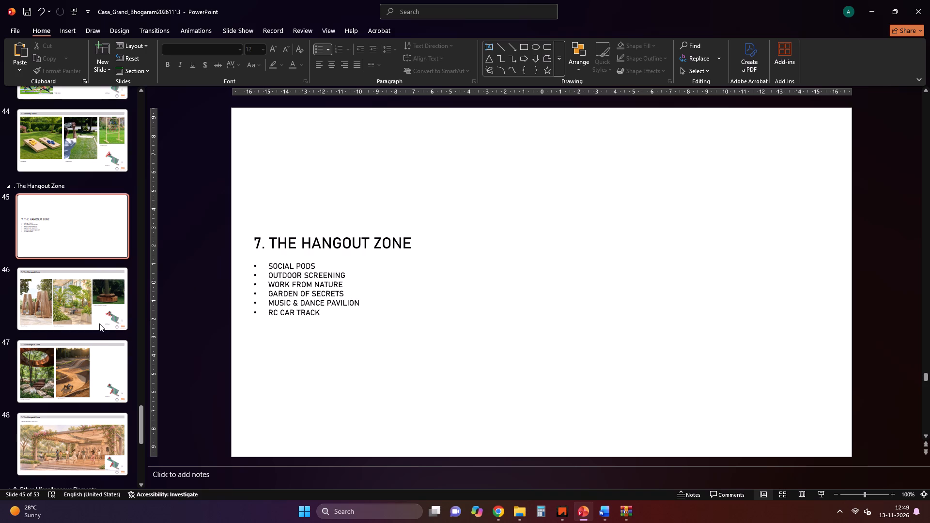
Compare slide 46 with the slide 45 list and delete the Outdoor Reading Lounge picture together with its caption from slide 46.
{"action": "left_click", "coordinate": [85, 293]}
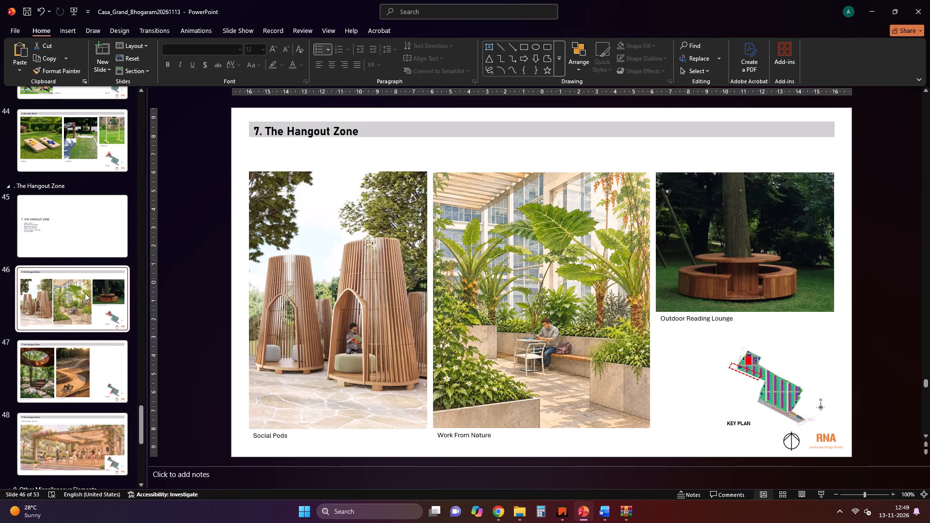
{"action": "left_click", "coordinate": [85, 241]}
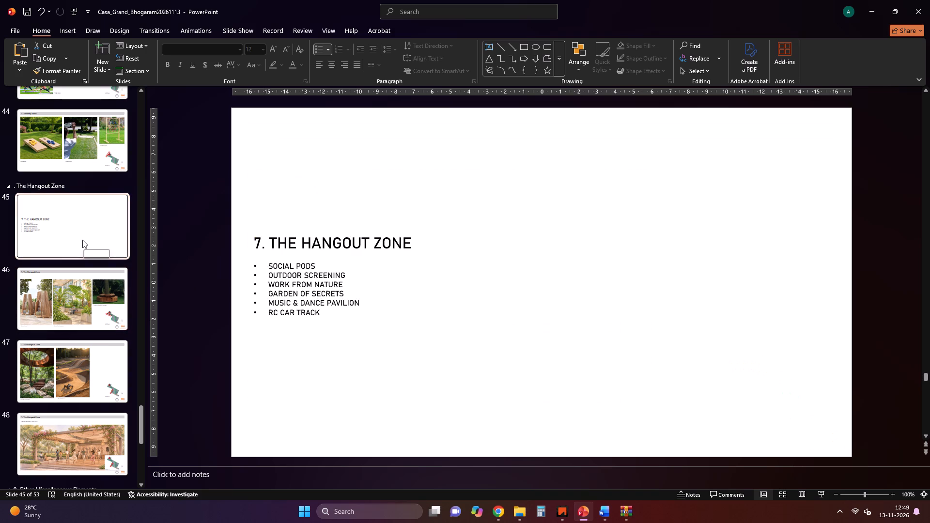
{"action": "left_click", "coordinate": [69, 298]}
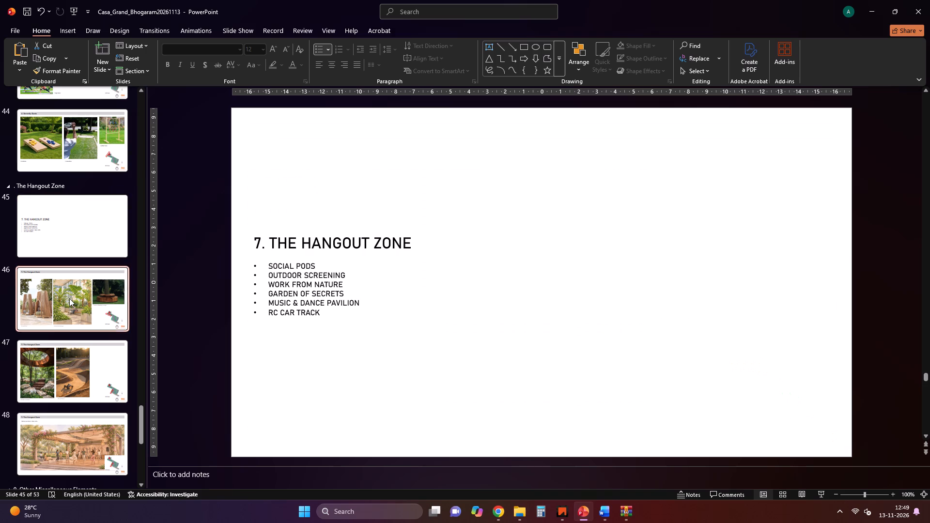
{"action": "left_click", "coordinate": [75, 236]}
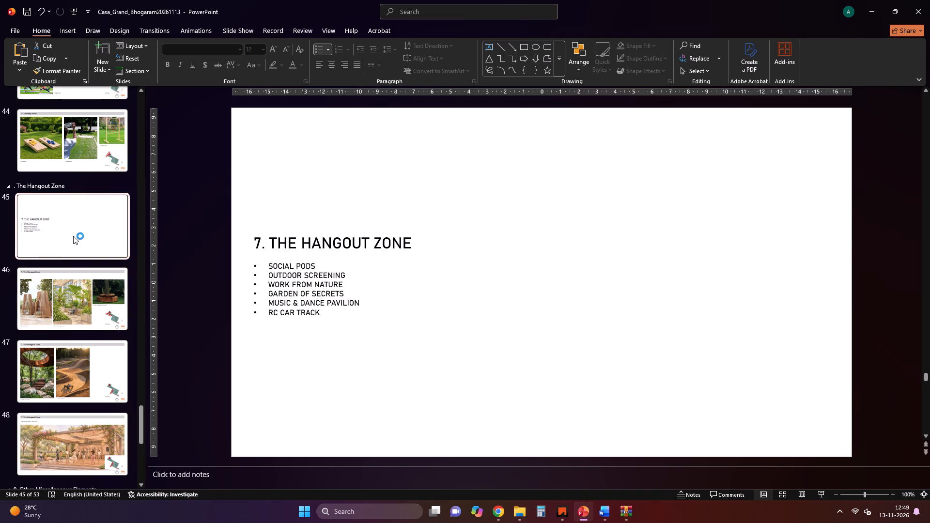
{"action": "left_click", "coordinate": [62, 296]}
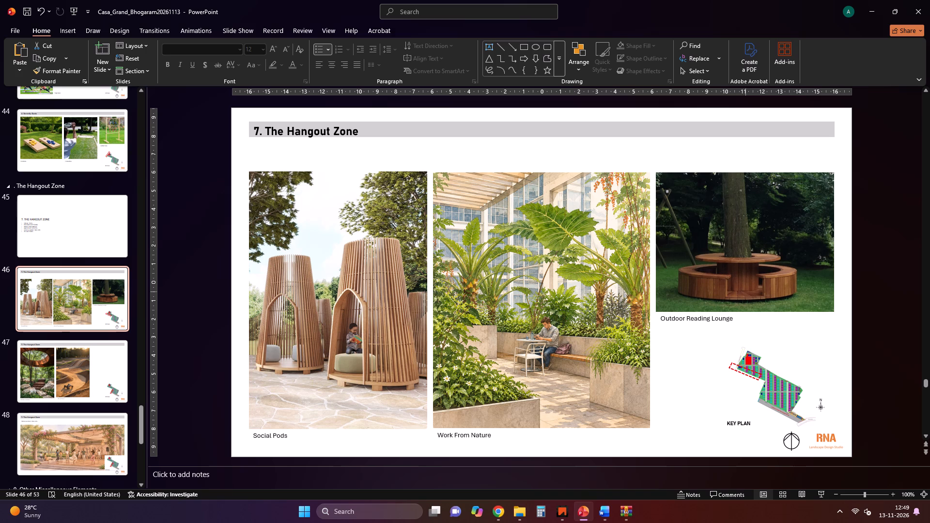
{"action": "left_click", "coordinate": [745, 290]}
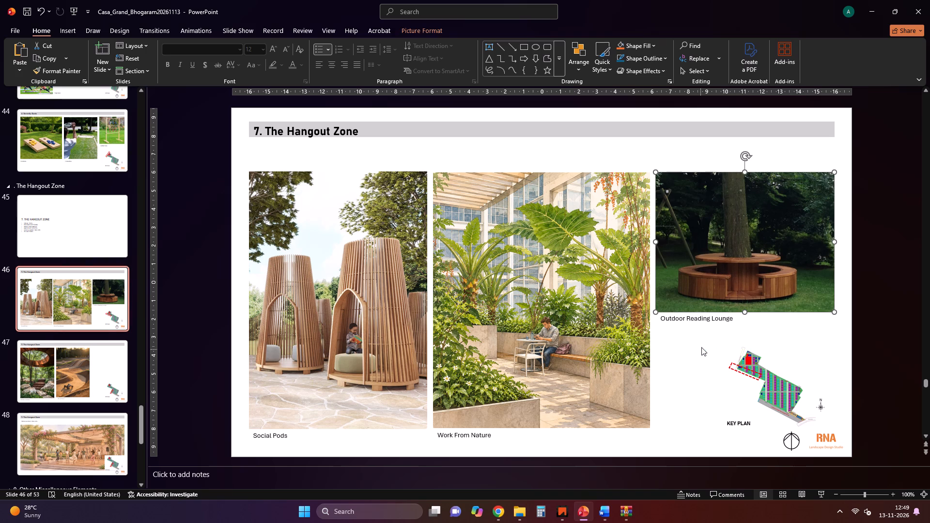
{"action": "key", "text": "Delete"}
{"action": "left_click", "coordinate": [730, 322]}
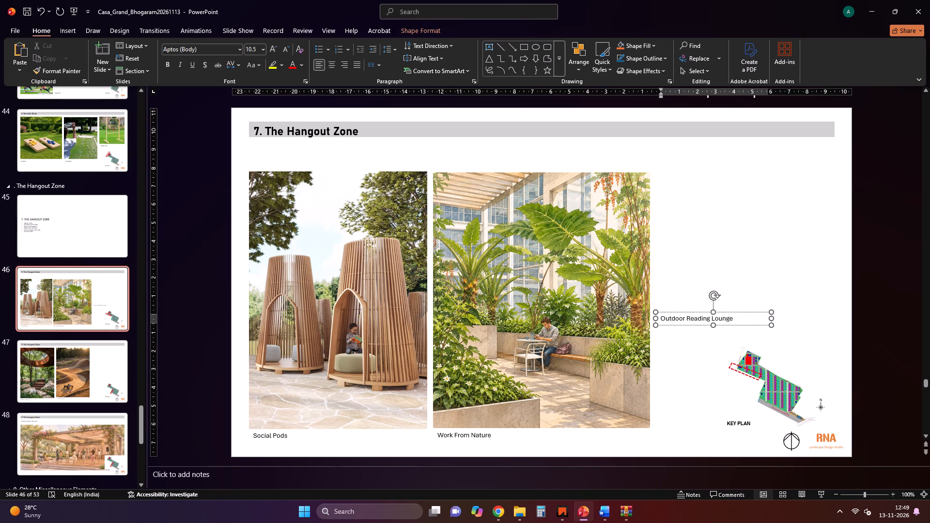
{"action": "left_click", "coordinate": [741, 324]}
{"action": "key", "text": "Delete"}
Check the pictures on Hangout Zone slides 46 to 48 against the bullet list on slide 45.
{"action": "left_click", "coordinate": [100, 390]}
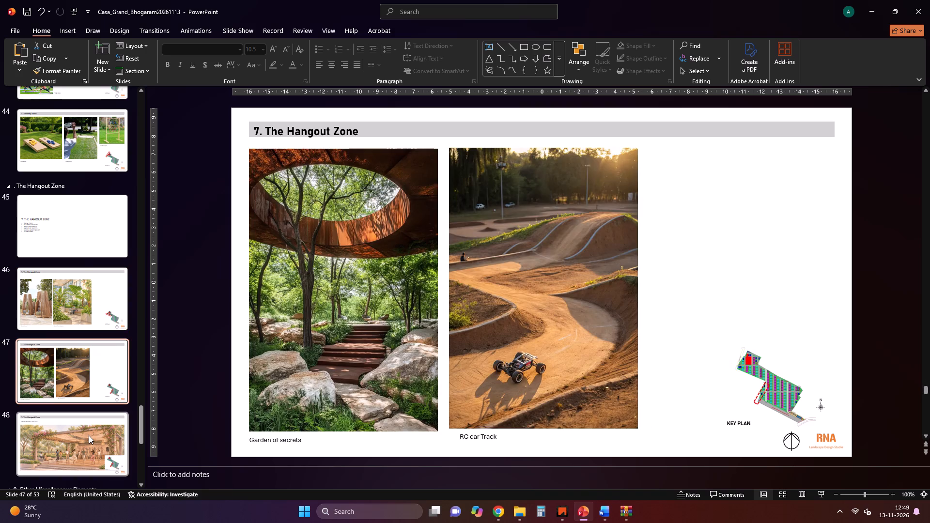
{"action": "left_click", "coordinate": [89, 435]}
{"action": "left_click", "coordinate": [95, 204]}
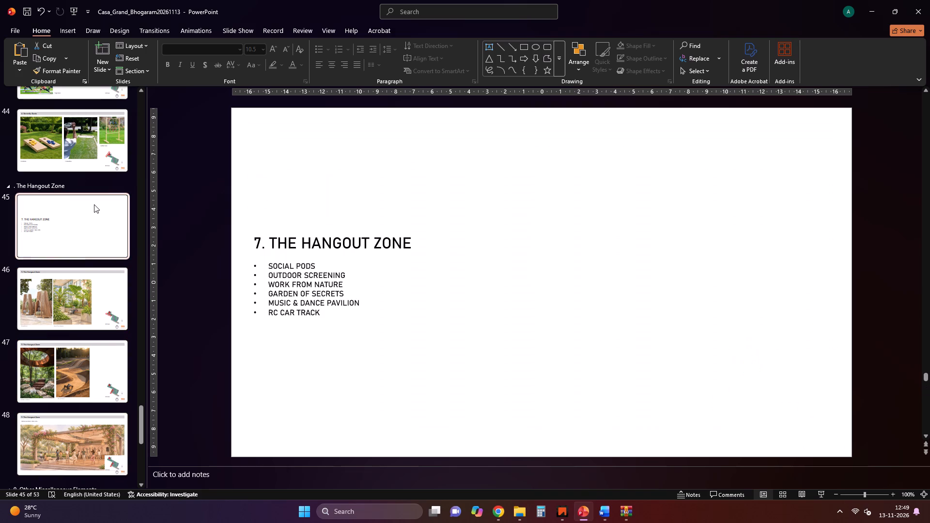
{"action": "left_click", "coordinate": [95, 320]}
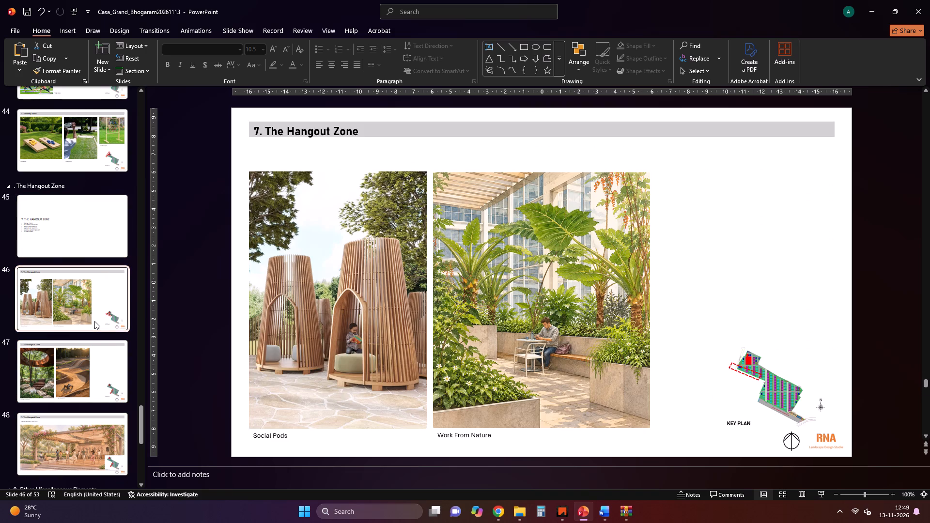
{"action": "left_click", "coordinate": [83, 221]}
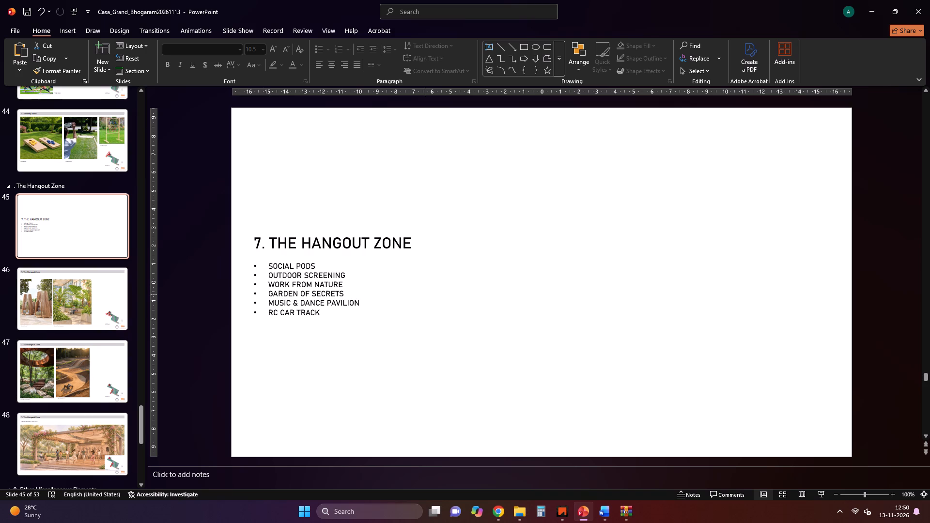
Switch to the Amenities List with images document in Word and look back through its numbered amenity pictures to the first entries.
{"action": "left_click", "coordinate": [589, 511]}
{"action": "left_click", "coordinate": [591, 510]}
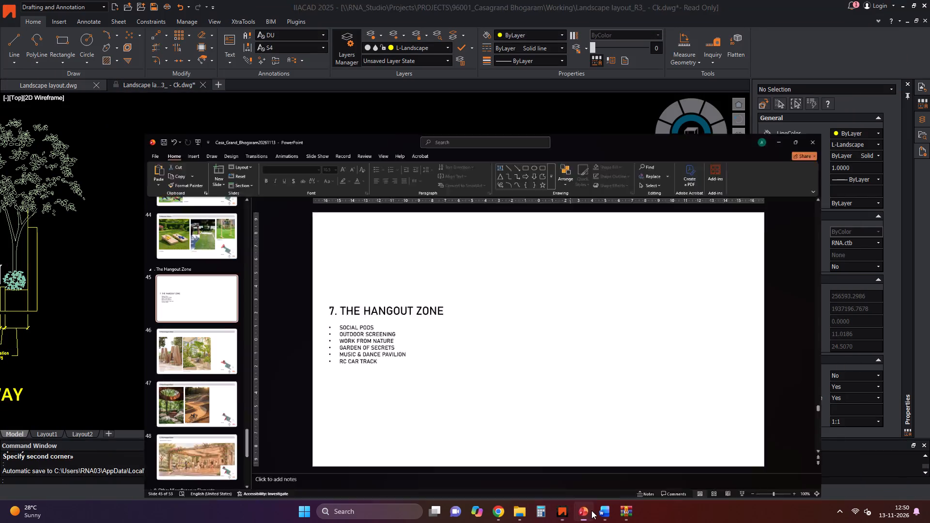
{"action": "left_click", "coordinate": [601, 510]}
{"action": "scroll", "coordinate": [621, 361], "scroll_direction": "down", "scroll_amount": 1}
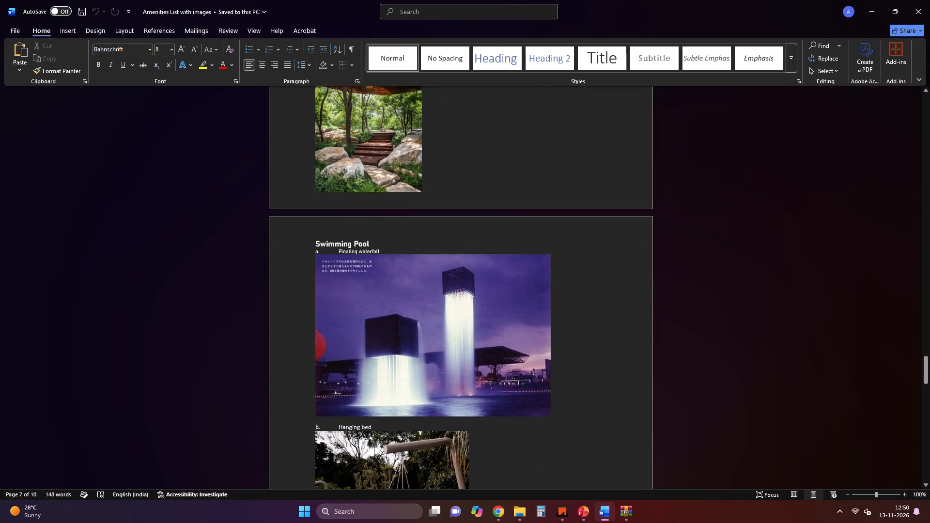
{"action": "scroll", "coordinate": [592, 342], "scroll_direction": "up", "scroll_amount": 2}
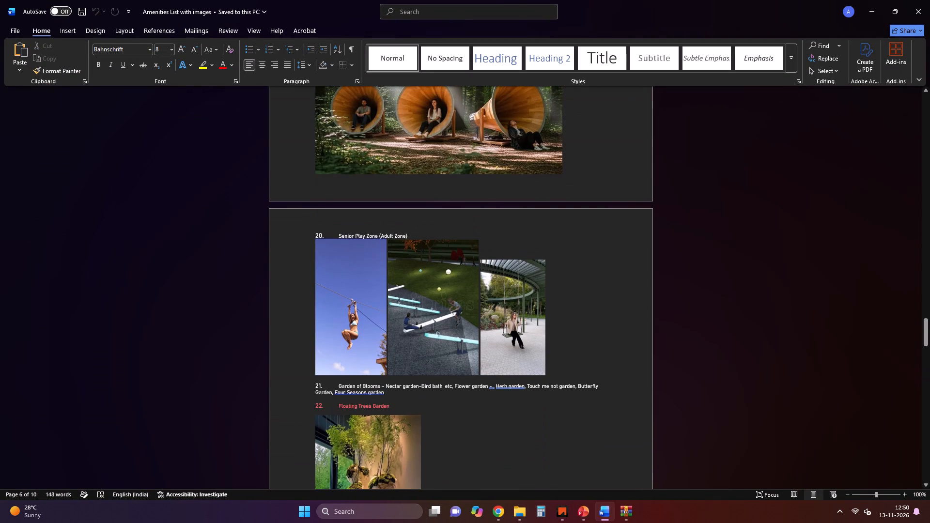
{"action": "scroll", "coordinate": [592, 342], "scroll_direction": "up", "scroll_amount": 2}
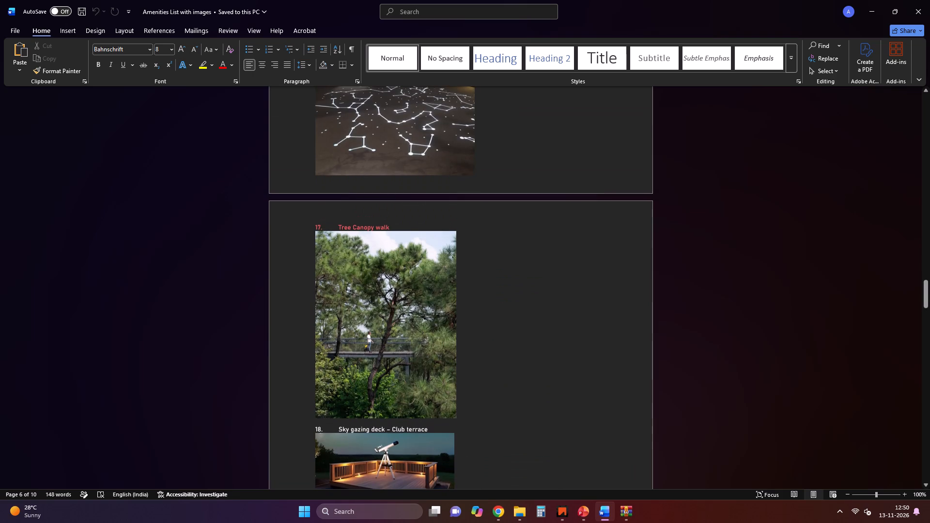
{"action": "scroll", "coordinate": [592, 342], "scroll_direction": "up", "scroll_amount": 1}
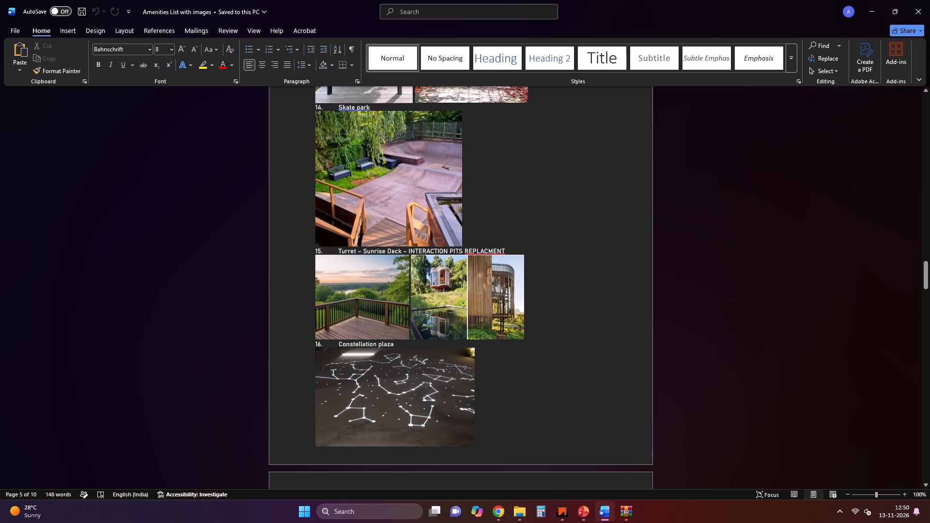
{"action": "scroll", "coordinate": [591, 341], "scroll_direction": "up", "scroll_amount": 1}
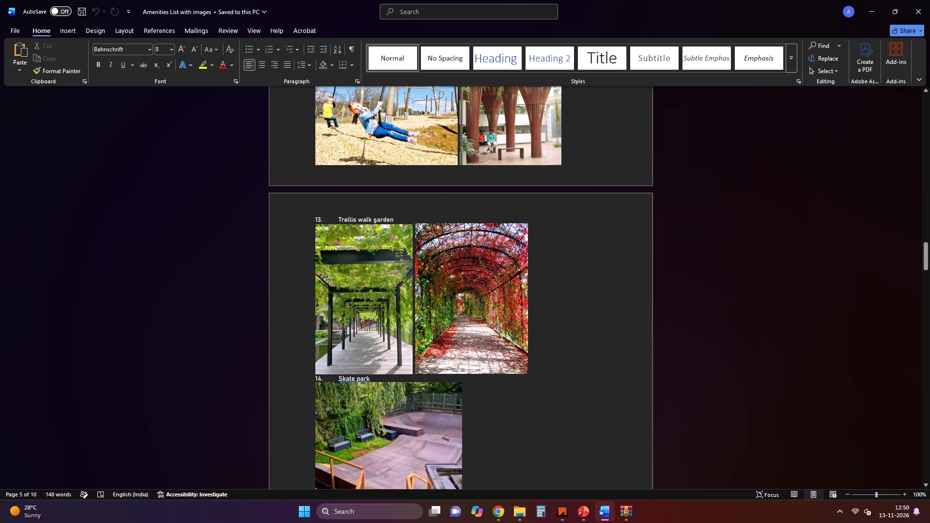
{"action": "scroll", "coordinate": [591, 341], "scroll_direction": "up", "scroll_amount": 1}
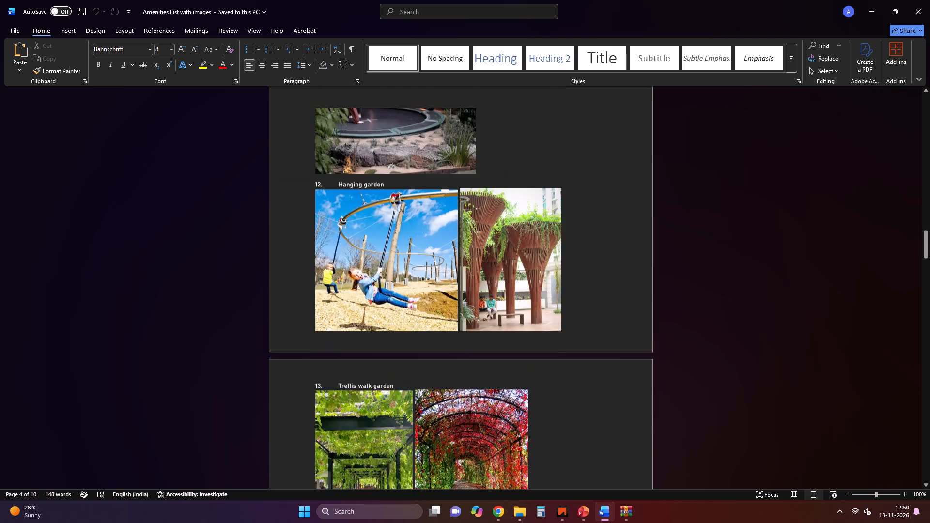
{"action": "scroll", "coordinate": [591, 341], "scroll_direction": "up", "scroll_amount": 1}
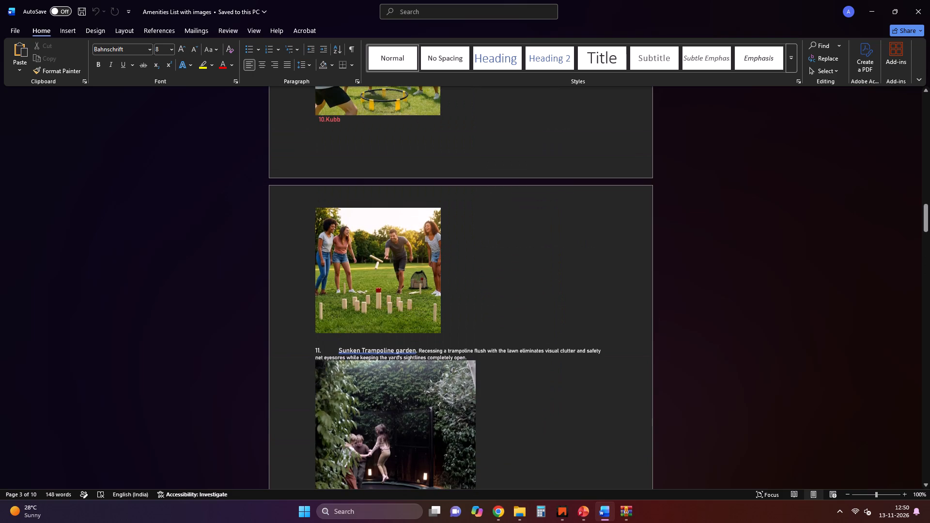
{"action": "scroll", "coordinate": [584, 330], "scroll_direction": "up", "scroll_amount": 1}
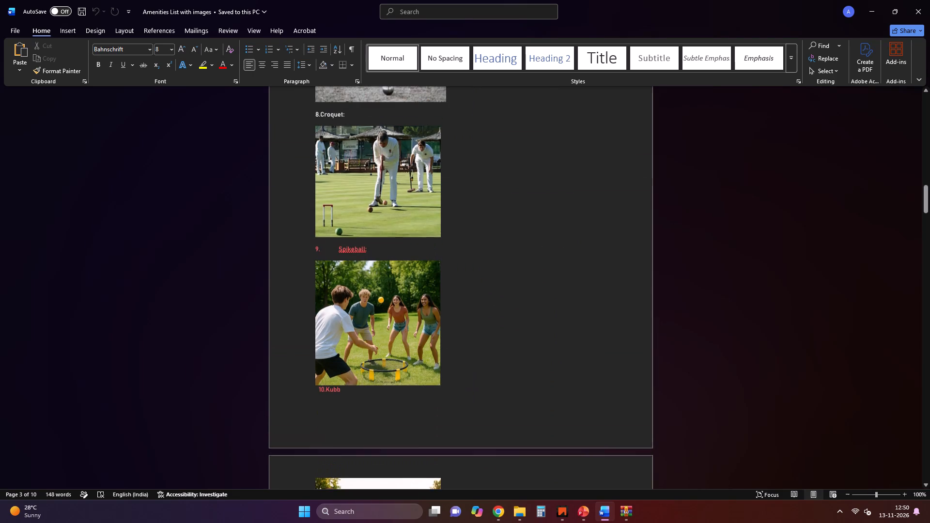
{"action": "scroll", "coordinate": [584, 330], "scroll_direction": "up", "scroll_amount": 2}
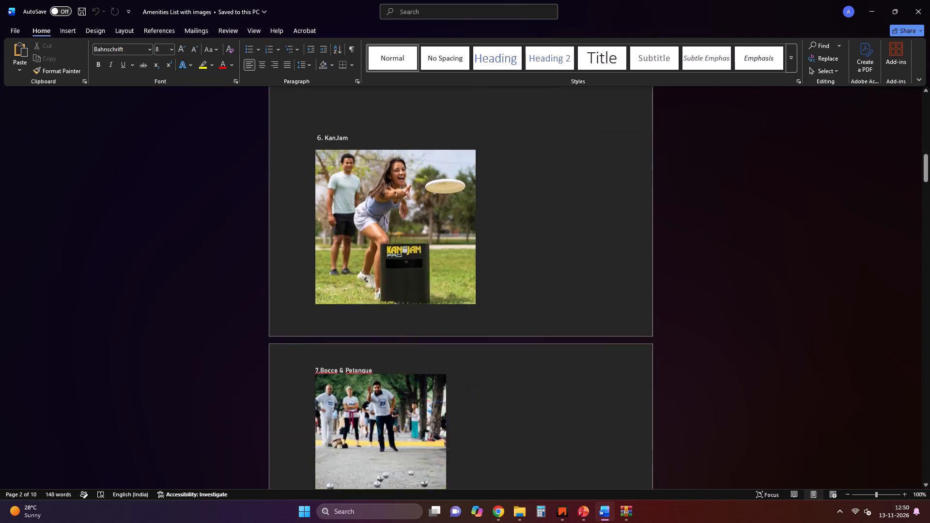
{"action": "scroll", "coordinate": [584, 330], "scroll_direction": "up", "scroll_amount": 2}
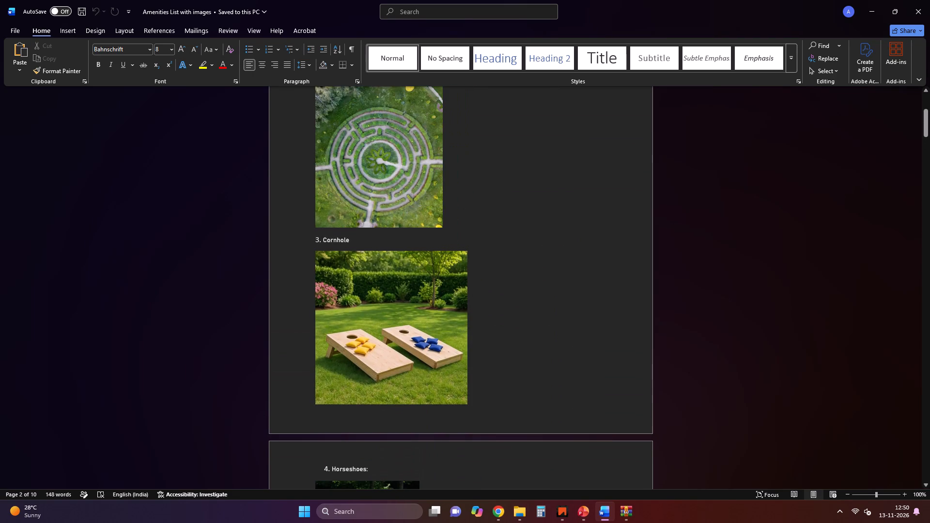
{"action": "scroll", "coordinate": [584, 330], "scroll_direction": "up", "scroll_amount": 2}
Look forward through the amenities document to the Swimming Pool pictures, and return to the PowerPoint presentation.
{"action": "scroll", "coordinate": [584, 330], "scroll_direction": "down", "scroll_amount": 3}
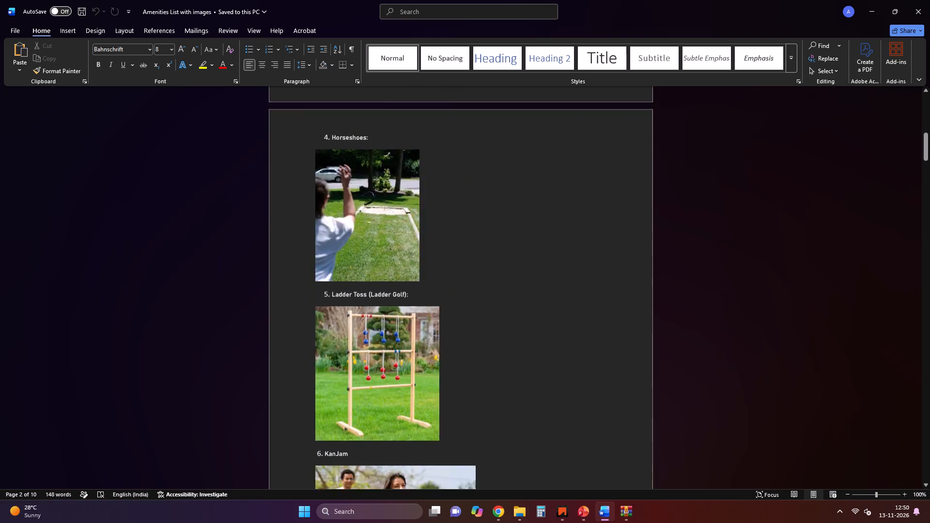
{"action": "scroll", "coordinate": [584, 330], "scroll_direction": "down", "scroll_amount": 4}
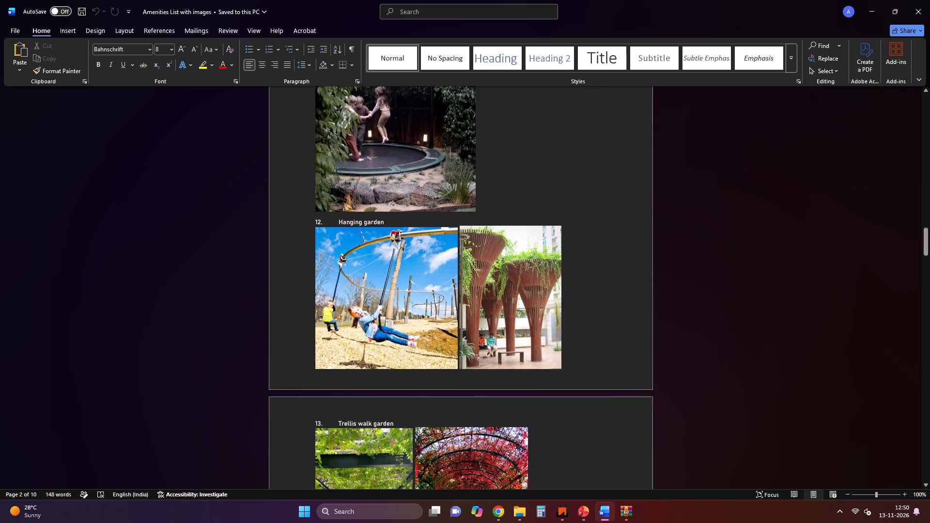
{"action": "scroll", "coordinate": [584, 330], "scroll_direction": "down", "scroll_amount": 2}
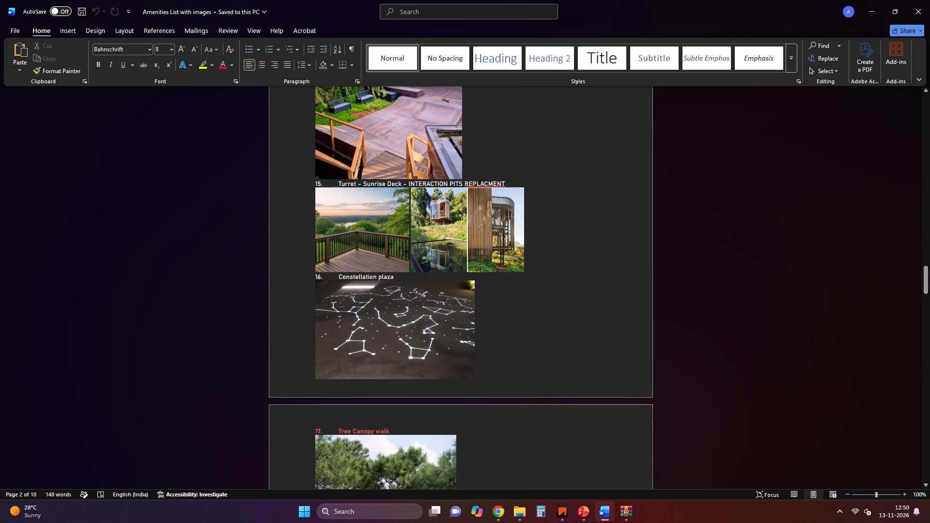
{"action": "scroll", "coordinate": [584, 330], "scroll_direction": "down", "scroll_amount": 5}
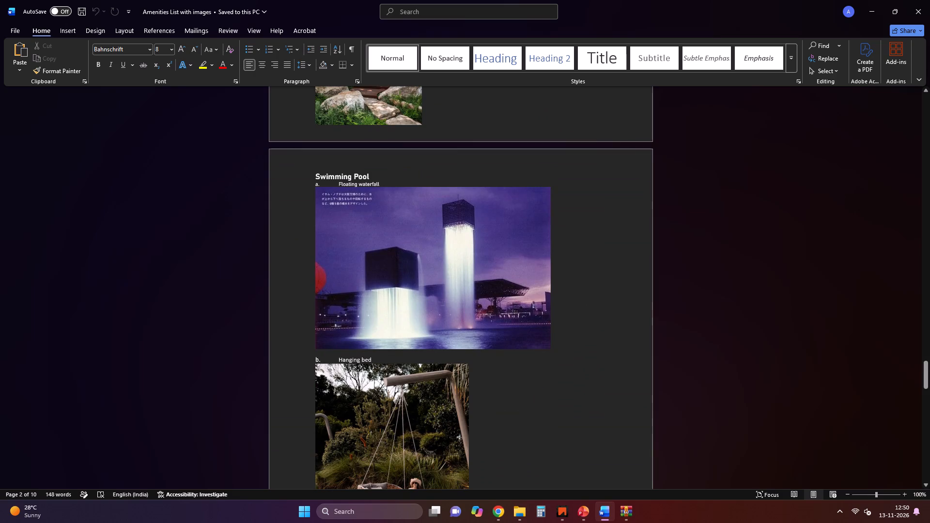
{"action": "scroll", "coordinate": [584, 330], "scroll_direction": "down", "scroll_amount": 4}
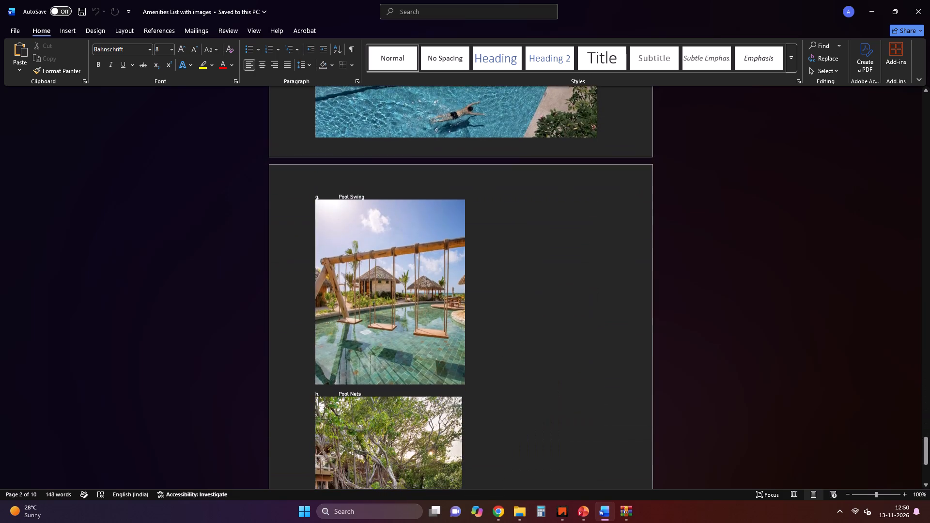
{"action": "scroll", "coordinate": [584, 330], "scroll_direction": "down", "scroll_amount": 1}
{"action": "scroll", "coordinate": [584, 330], "scroll_direction": "up", "scroll_amount": 2}
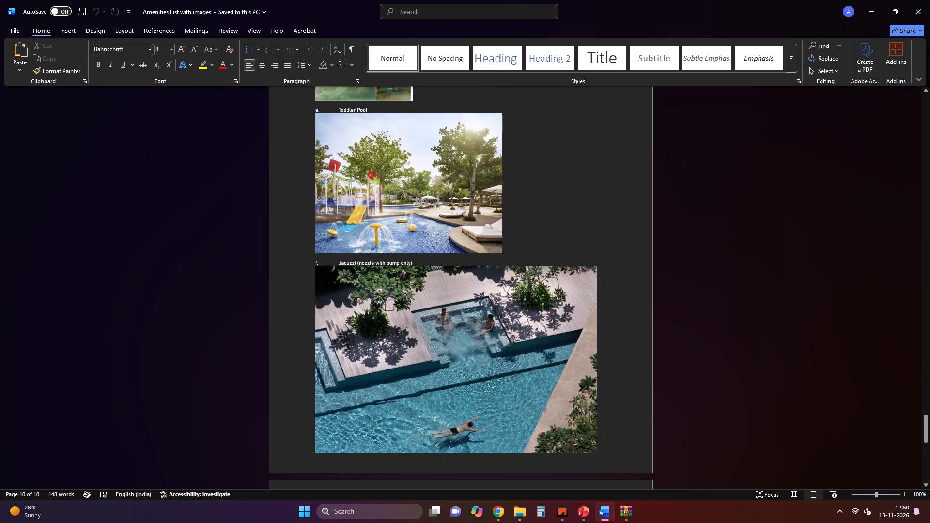
{"action": "scroll", "coordinate": [584, 330], "scroll_direction": "up", "scroll_amount": 2}
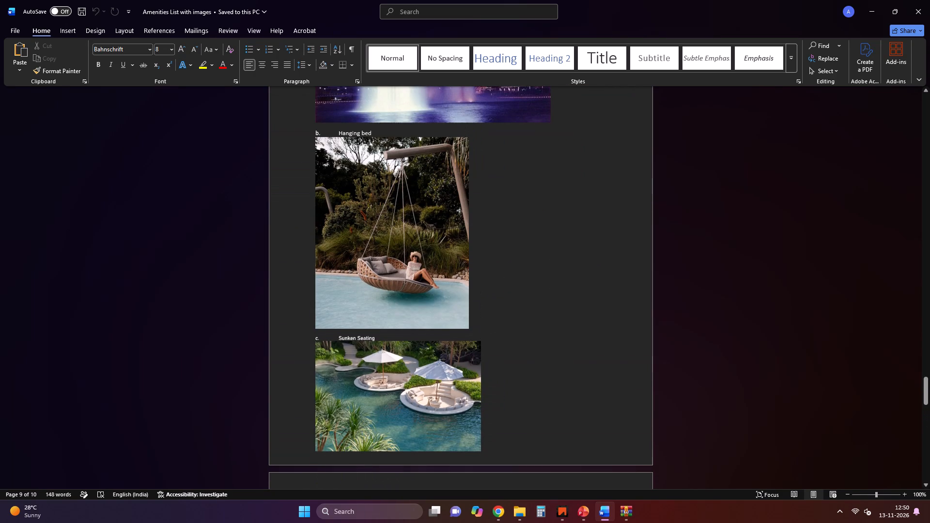
{"action": "left_click", "coordinate": [865, 14]}
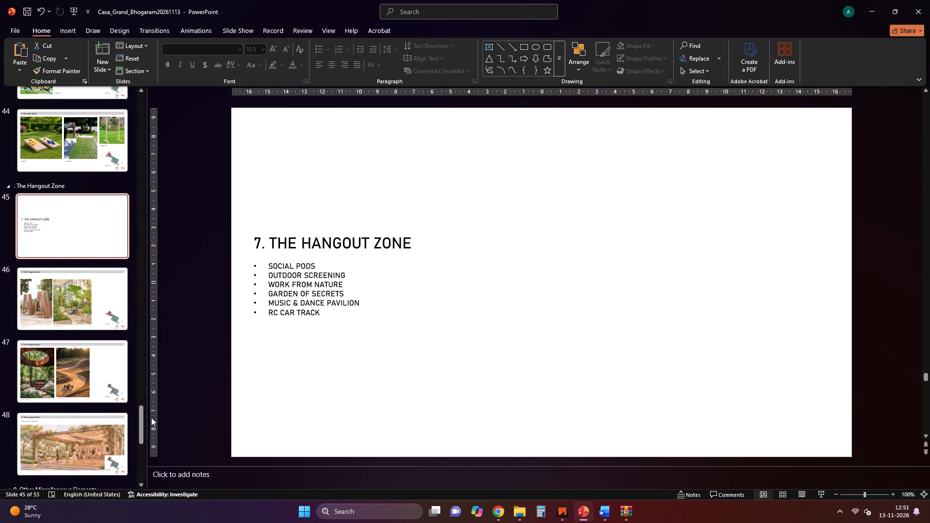
Look back from The Hangout Zone through the deck and examine the Playfield pictures from slide 38 to slide 31.
{"action": "left_click_drag", "start_coordinate": [139, 420], "coordinate": [143, 447]}
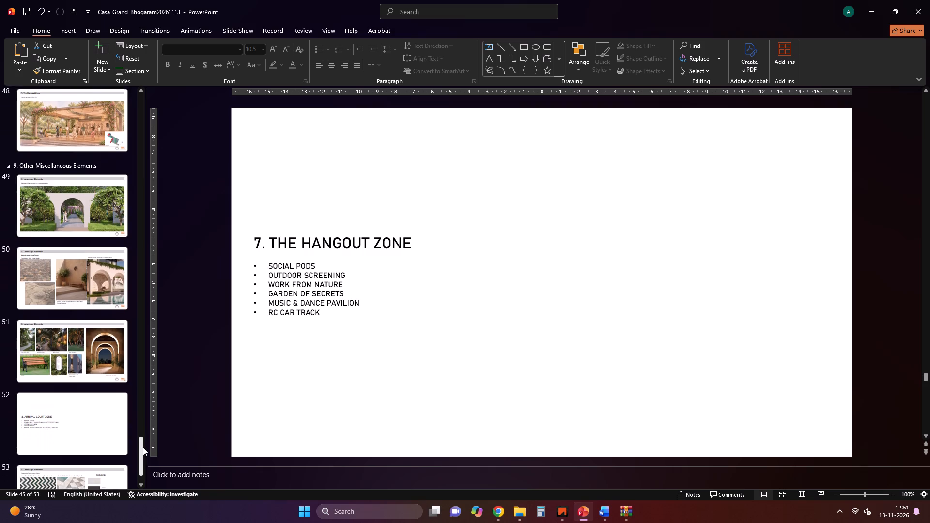
{"action": "left_click_drag", "start_coordinate": [143, 447], "coordinate": [139, 385]}
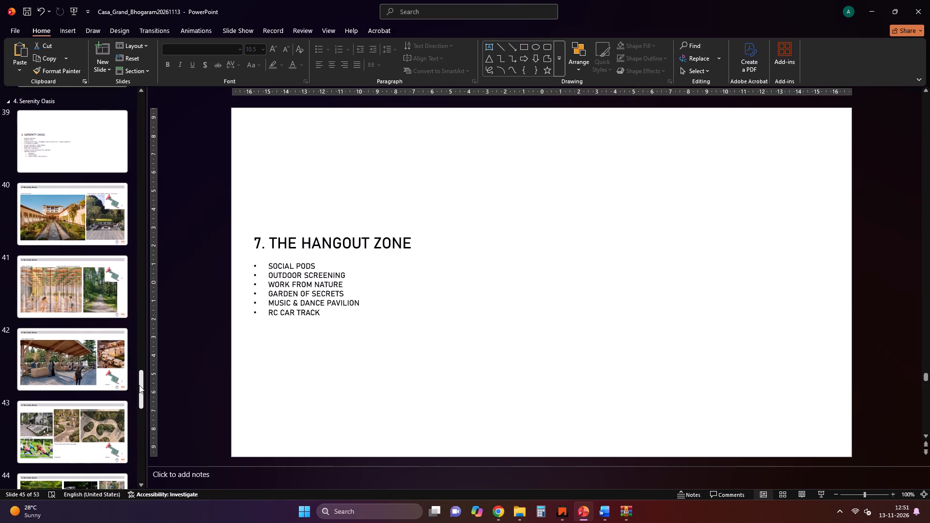
{"action": "left_click_drag", "start_coordinate": [139, 385], "coordinate": [139, 351]}
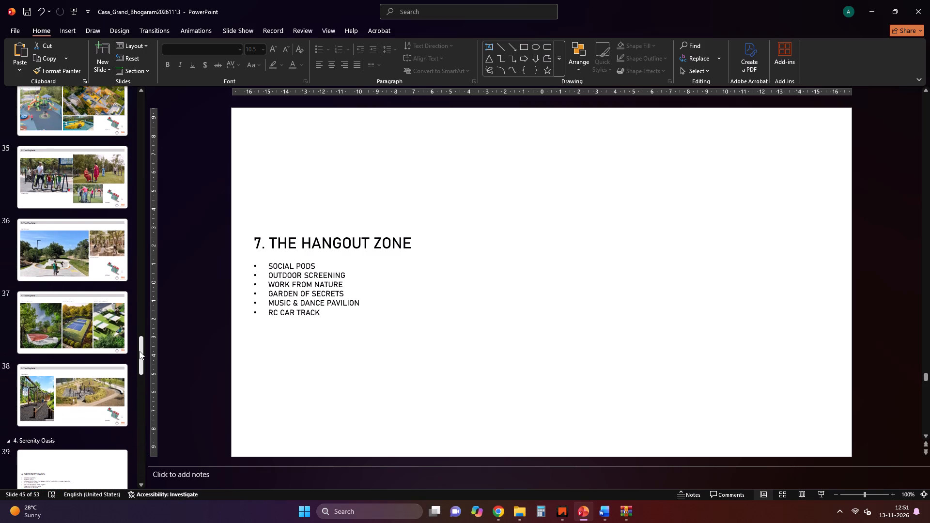
{"action": "left_click_drag", "start_coordinate": [139, 351], "coordinate": [139, 351]}
{"action": "left_click", "coordinate": [139, 351]}
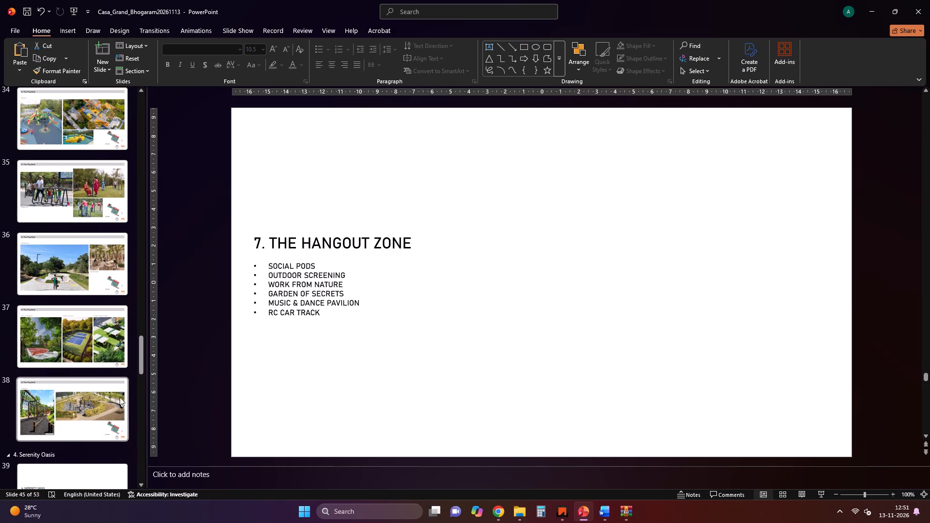
{"action": "left_click", "coordinate": [96, 399]}
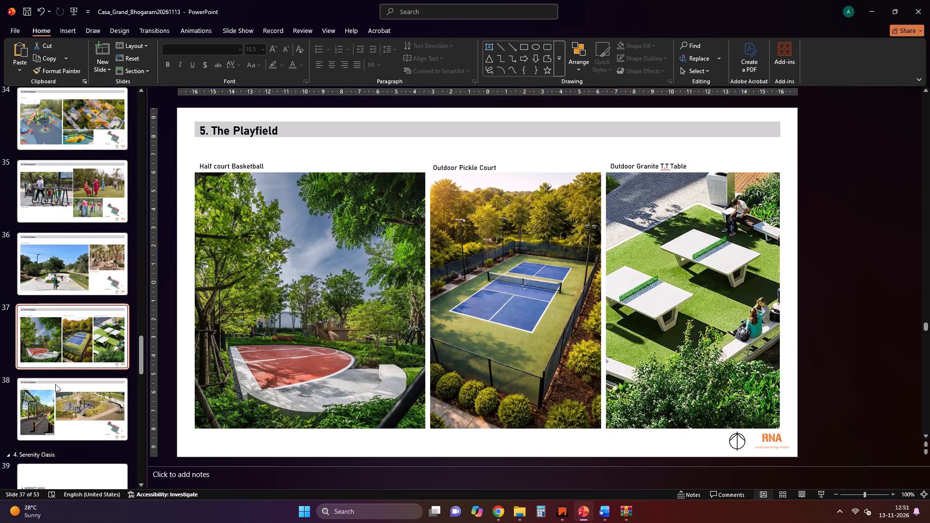
{"action": "key", "text": "Up"}
{"action": "key", "text": "Up"}
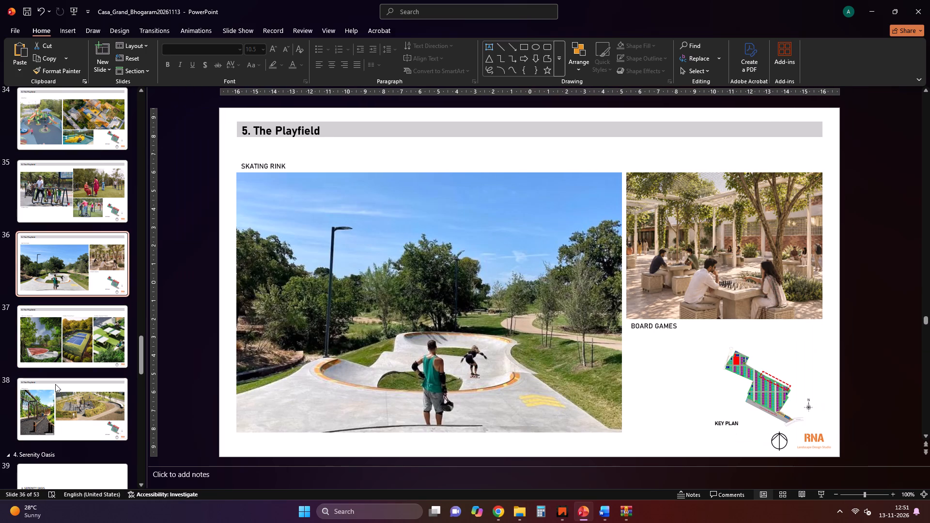
{"action": "key", "text": "Up"}
{"action": "key", "text": "Up"}
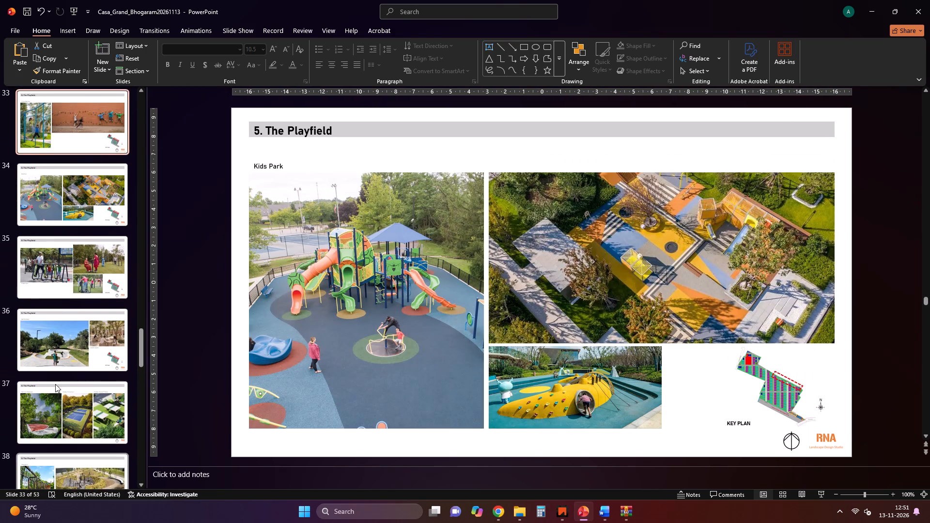
{"action": "key", "text": "Up"}
{"action": "key", "text": "Up"}
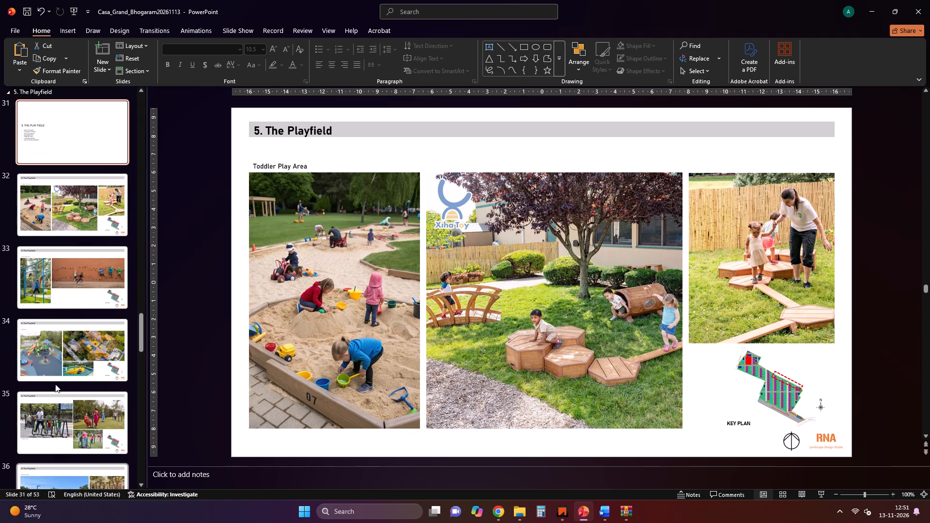
Look back through the Verdant Oasis garden slides, from the Flower Garden on slide 30 to the section list on slide 25.
{"action": "key", "text": "Up"}
{"action": "key", "text": "Up"}
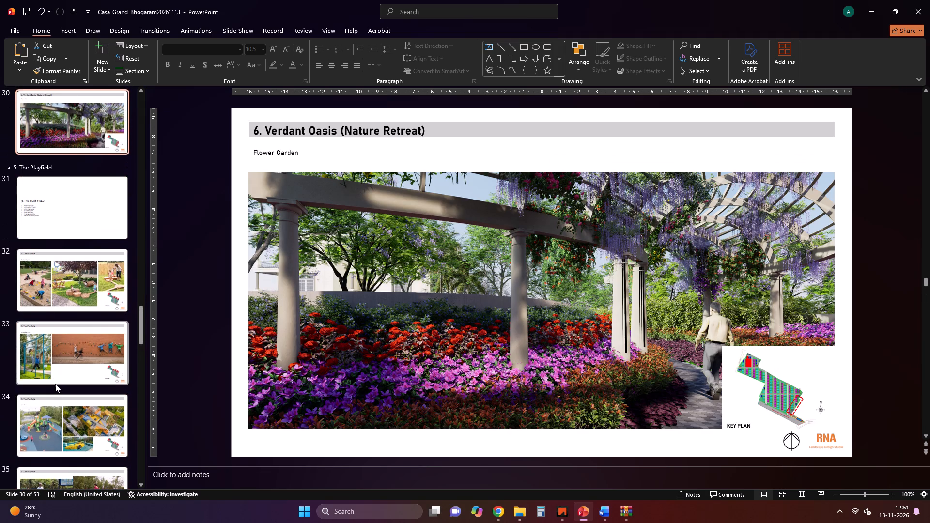
{"action": "key", "text": "Up"}
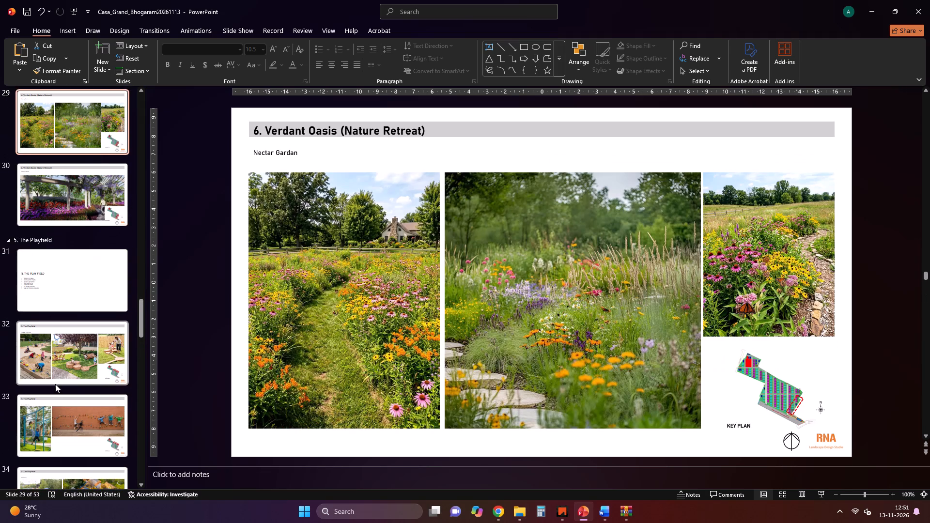
{"action": "key", "text": "Up"}
{"action": "key", "text": "Up"}
{"action": "key", "text": "Up"}
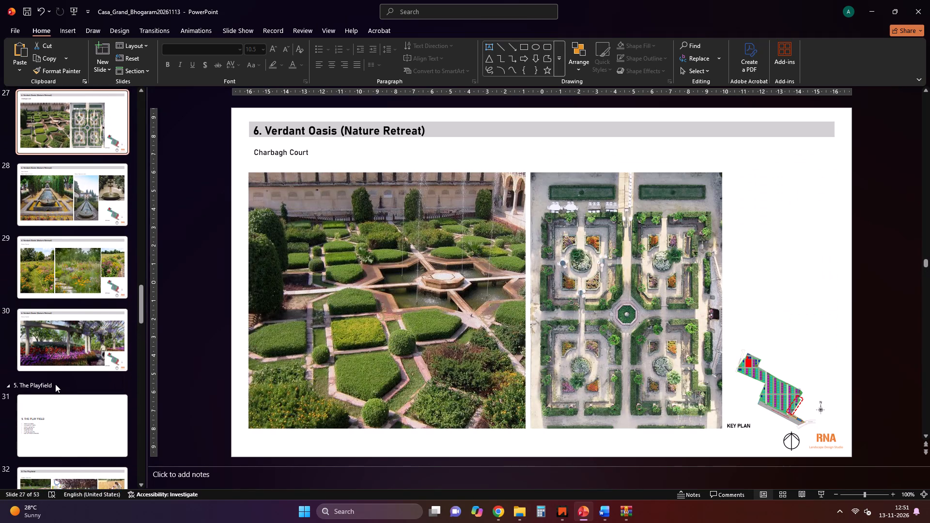
{"action": "key", "text": "Up"}
{"action": "key", "text": "Up"}
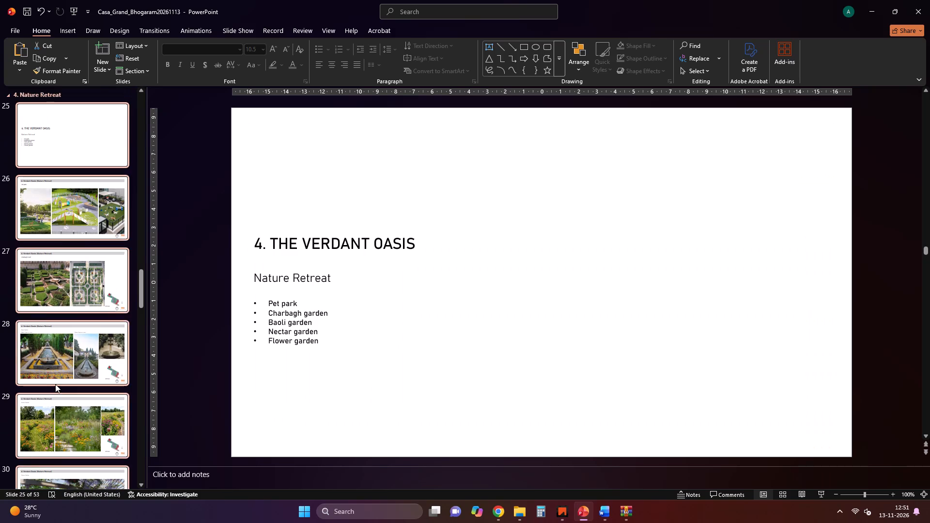
Review the Grand Lawns and Club House picture slides backwards from slide 24 to the Club House list on slide 13.
{"action": "key", "text": "Up"}
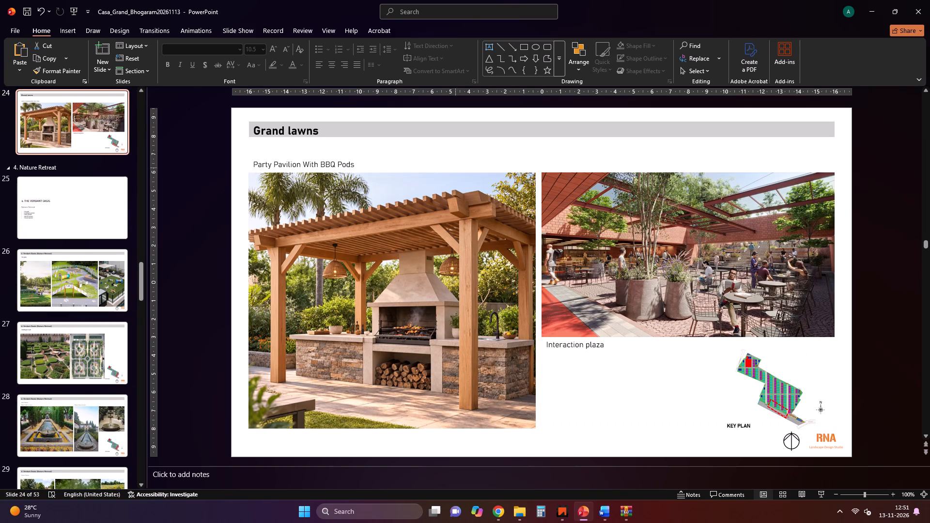
{"action": "key", "text": "Up"}
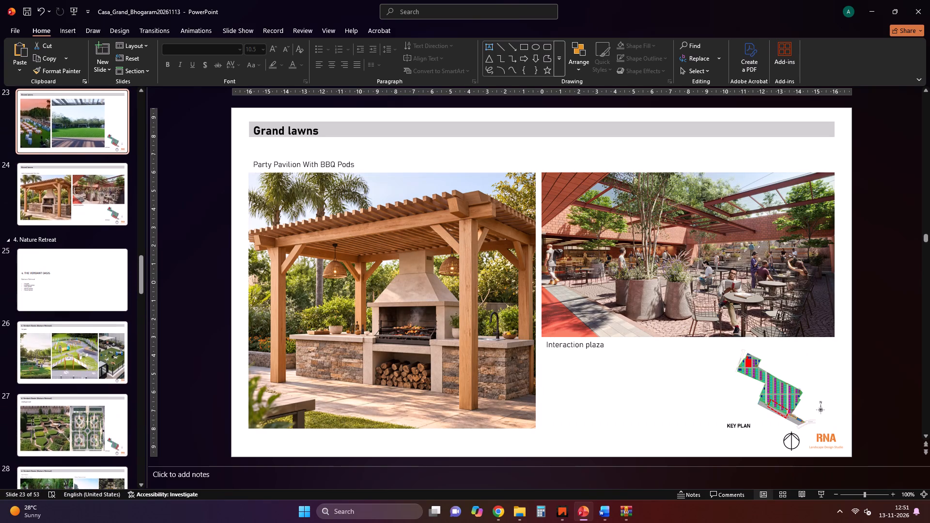
{"action": "key", "text": "Up"}
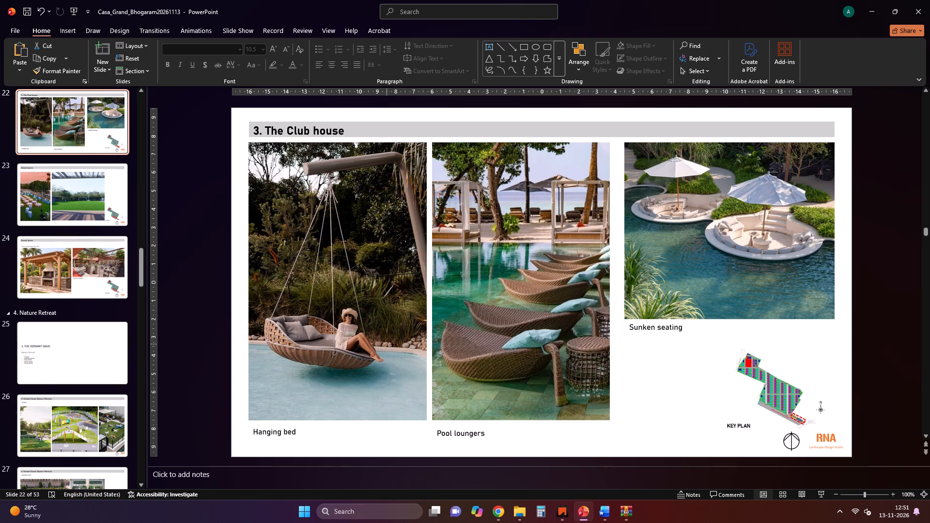
{"action": "key", "text": "Up"}
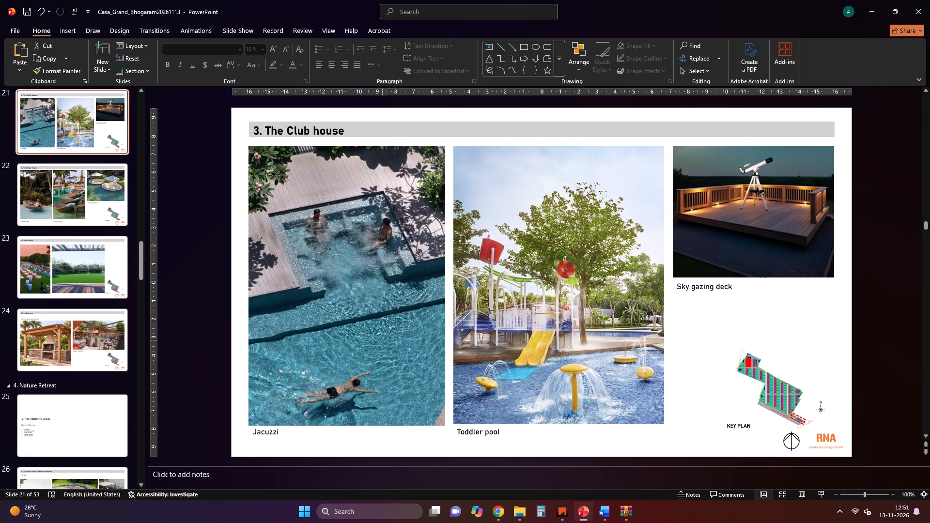
{"action": "key", "text": "Down"}
{"action": "key", "text": "Up"}
{"action": "key", "text": "Up"}
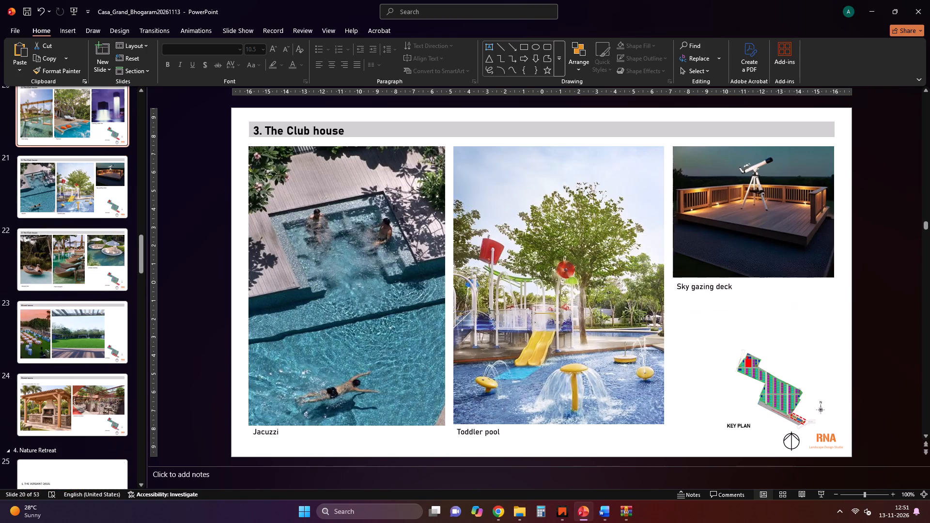
{"action": "key", "text": "Up"}
{"action": "key", "text": "Up"}
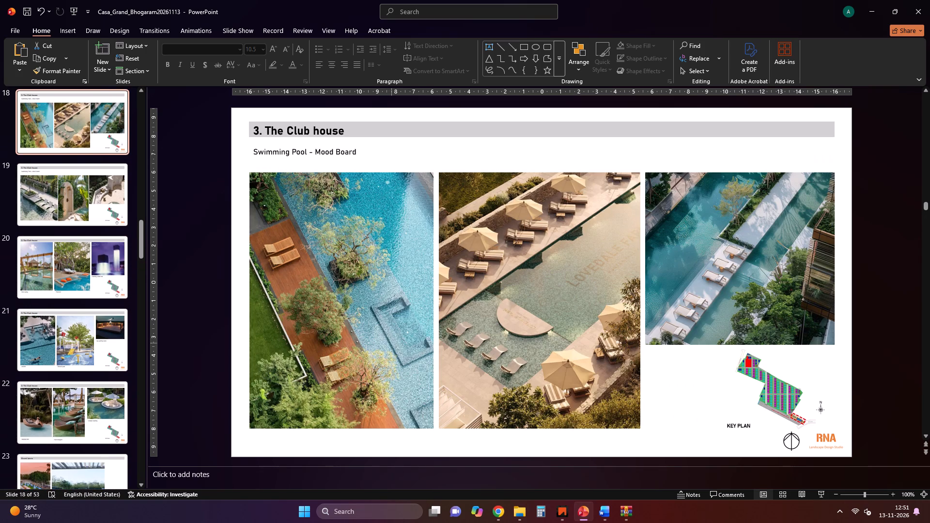
{"action": "key", "text": "Up"}
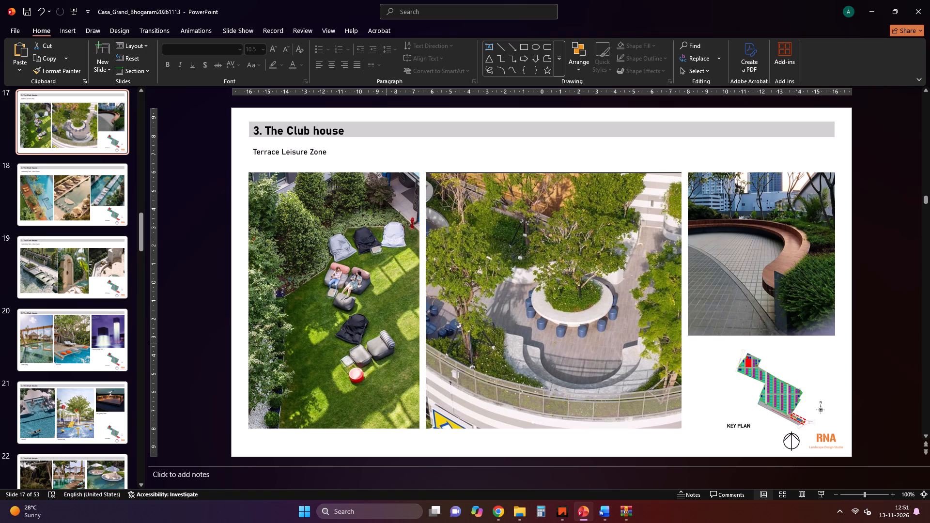
{"action": "key", "text": "Up"}
{"action": "key", "text": "Up"}
{"action": "key", "text": "Down"}
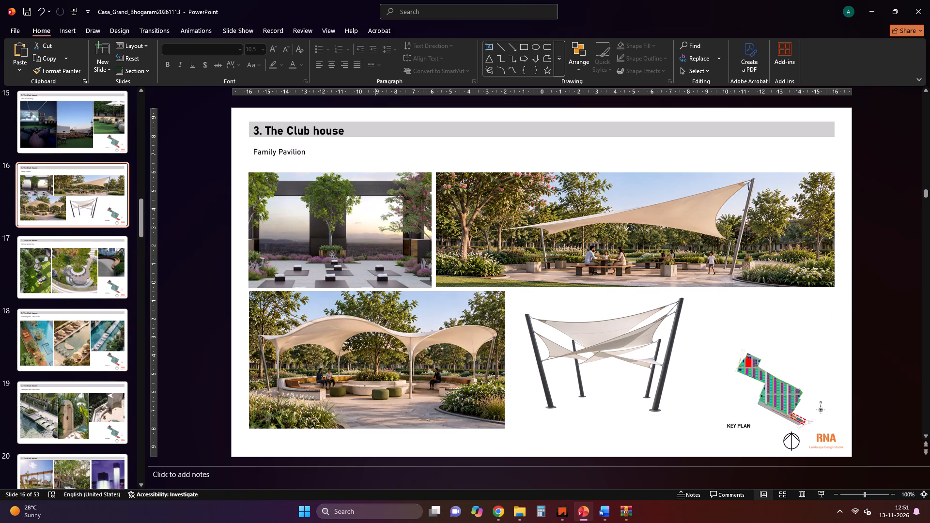
{"action": "key", "text": "Up"}
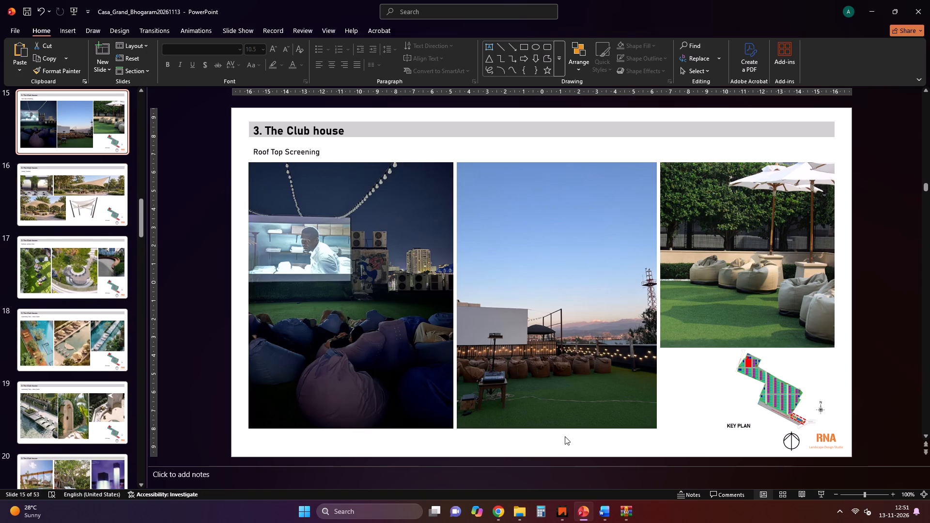
{"action": "key", "text": "Up"}
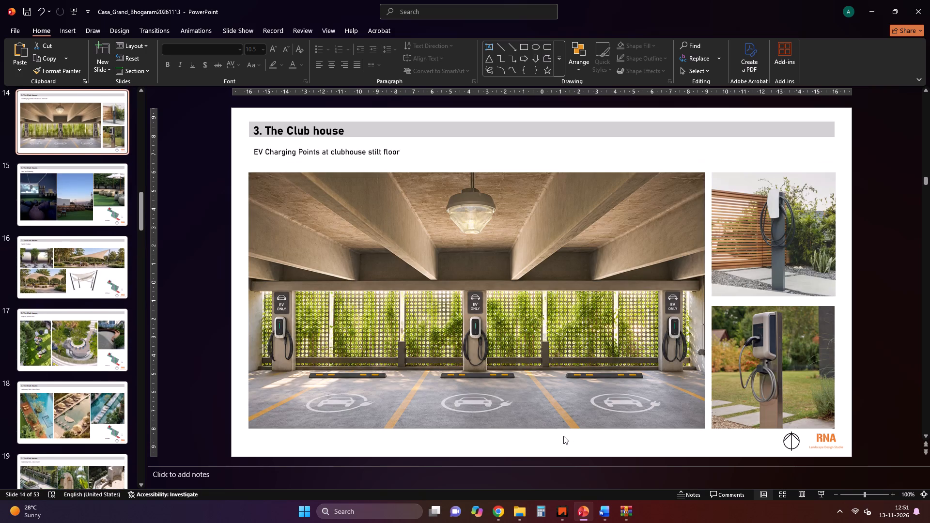
{"action": "key", "text": "Up"}
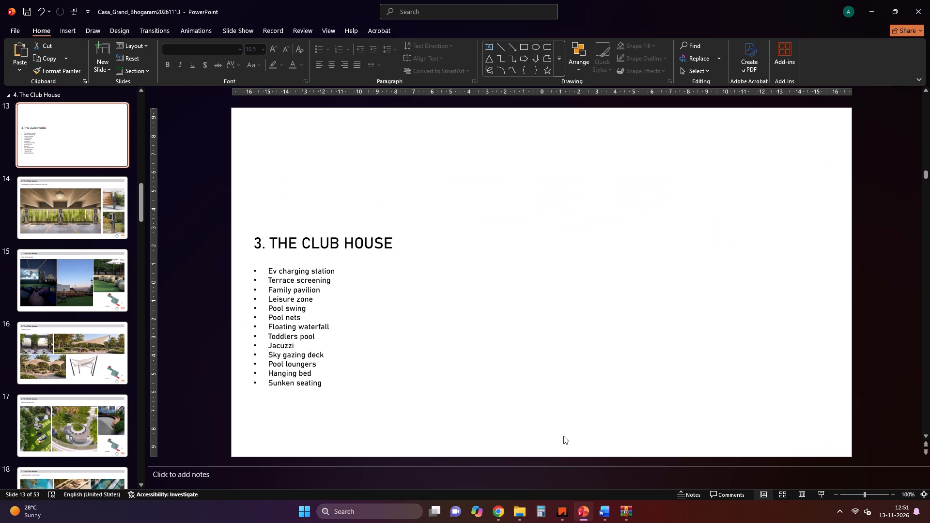
Glance back at the Roads and Pavements paver slides and return to the Club House list on slide 13.
{"action": "key", "text": "Up"}
{"action": "key", "text": "Up"}
{"action": "key", "text": "Up"}
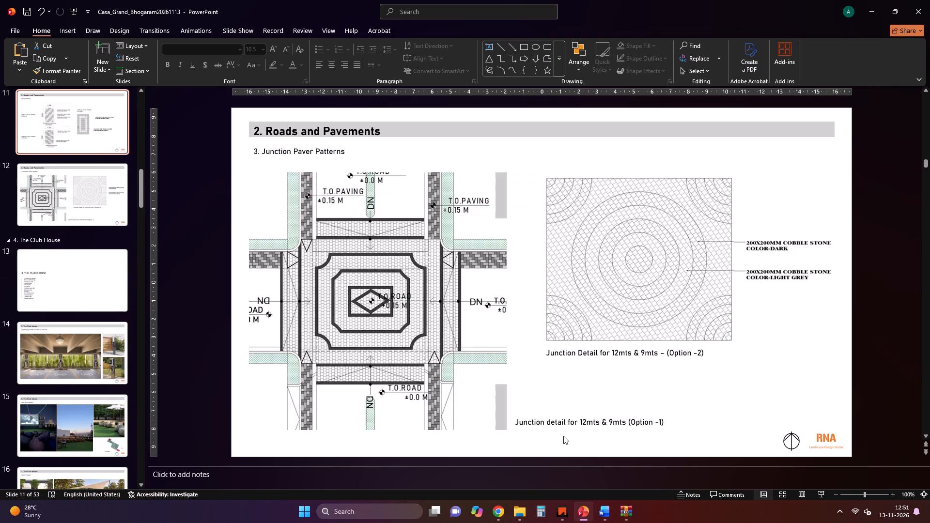
{"action": "key", "text": "Up"}
{"action": "key", "text": "Down"}
{"action": "key", "text": "Down"}
{"action": "key", "text": "Down"}
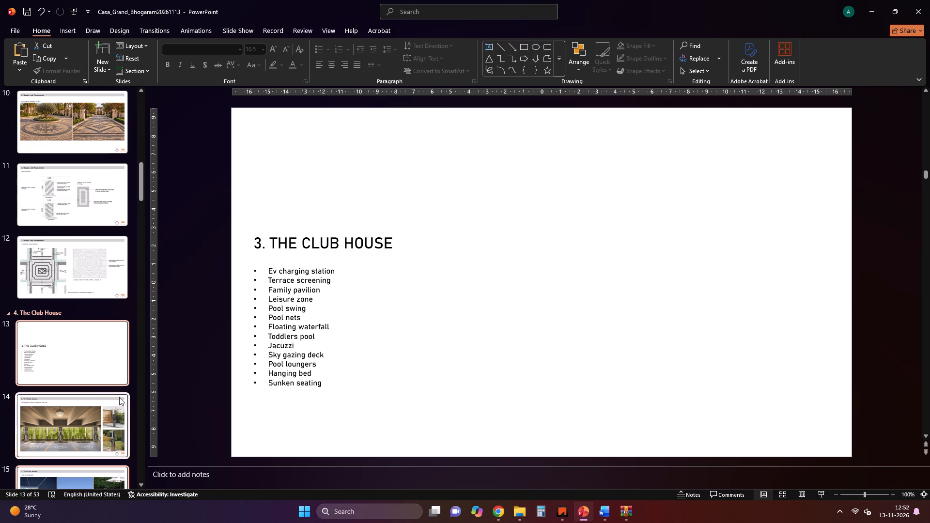
Review the Club House and Grand Lawns pictures forward from slide 14, ending at the Verdant Oasis list on slide 25.
{"action": "key", "text": "Down"}
{"action": "key", "text": "Down"}
{"action": "key", "text": "Down"}
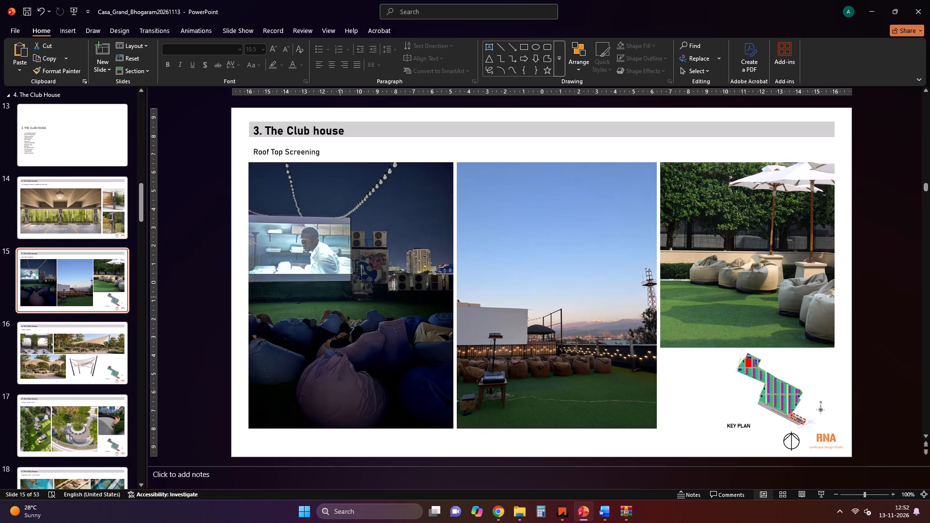
{"action": "key", "text": "Down"}
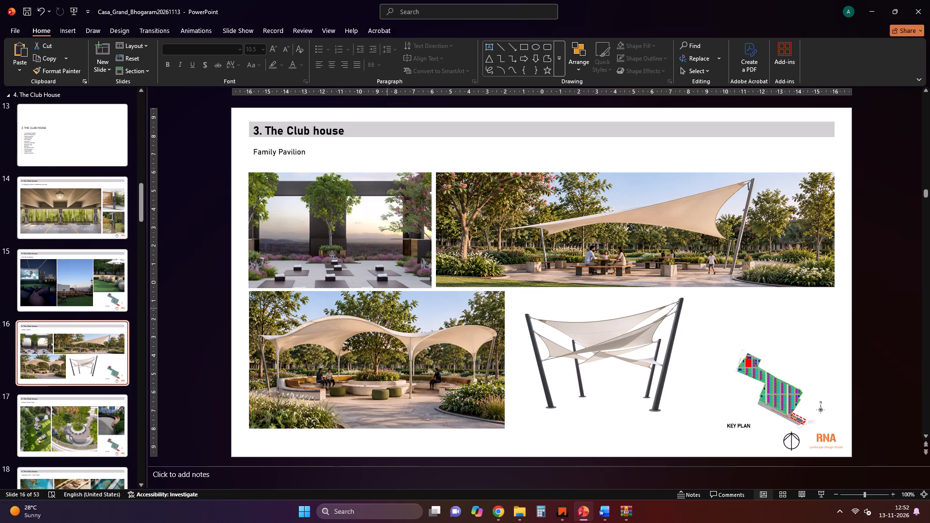
{"action": "key", "text": "Down"}
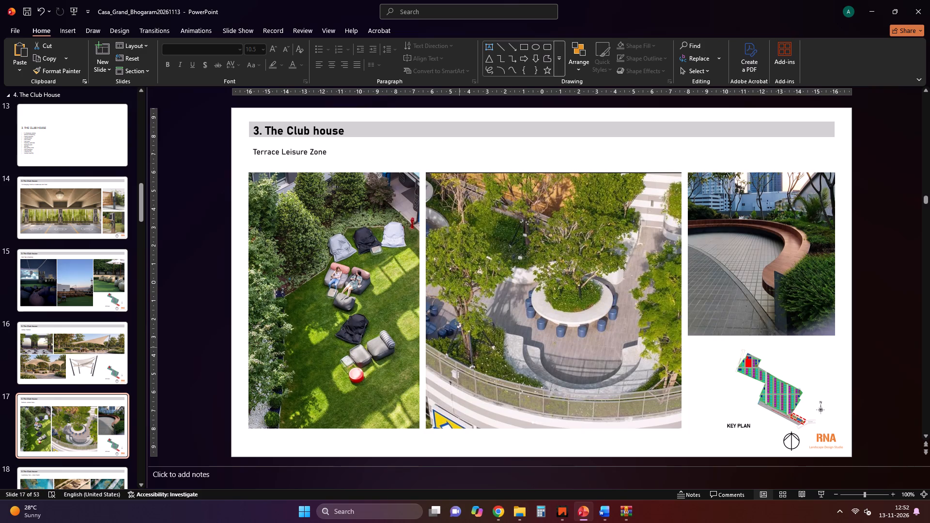
{"action": "key", "text": "Down"}
{"action": "key", "text": "Down"}
{"action": "key", "text": "Down"}
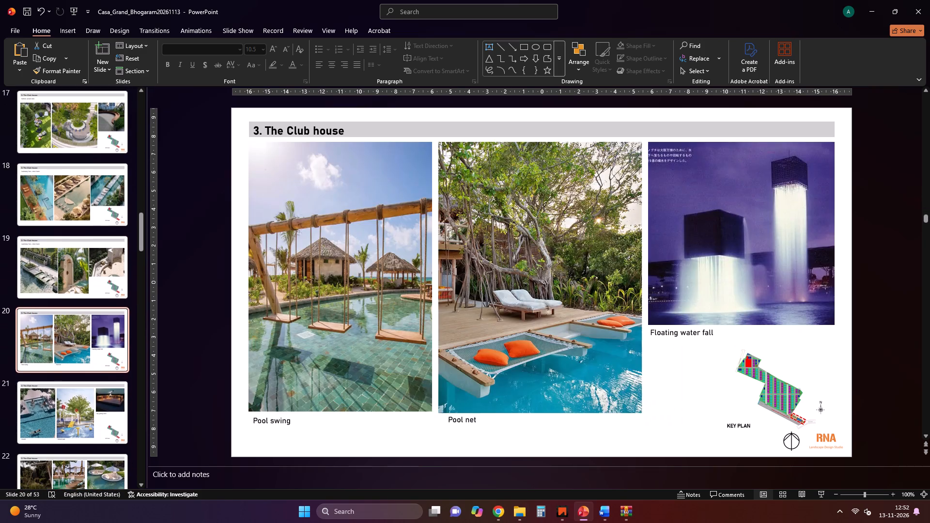
{"action": "key", "text": "Down"}
{"action": "key", "text": "Down"}
{"action": "key", "text": "Down"}
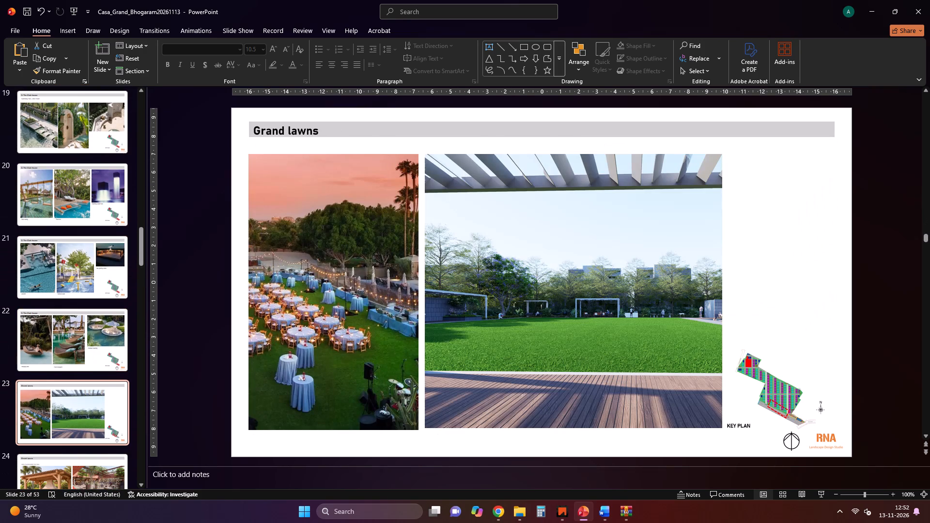
{"action": "key", "text": "Down"}
{"action": "key", "text": "Down"}
{"action": "key", "text": "Down"}
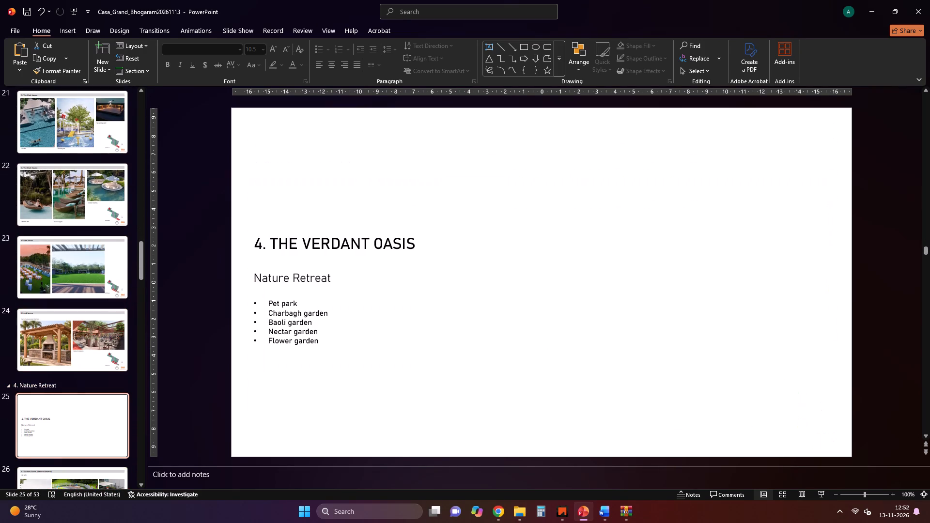
Look forward through the Verdant Oasis and Playfield slides to the basketball, pickle court and T.T table pictures on slide 37.
{"action": "key", "text": "Down"}
{"action": "key", "text": "Down"}
{"action": "key", "text": "Down"}
{"action": "key", "text": "Down"}
{"action": "key", "text": "Down"}
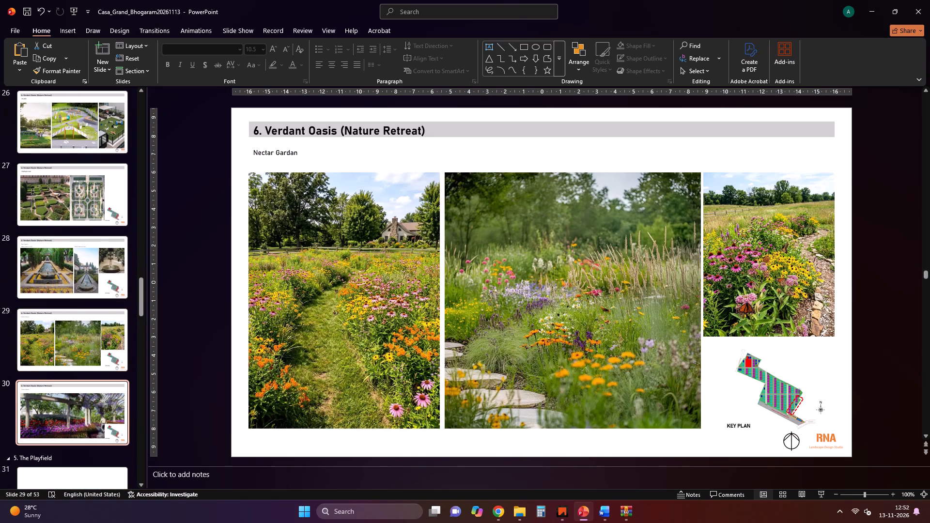
{"action": "key", "text": "Down"}
{"action": "key", "text": "Down"}
{"action": "key", "text": "Down"}
{"action": "key", "text": "Down"}
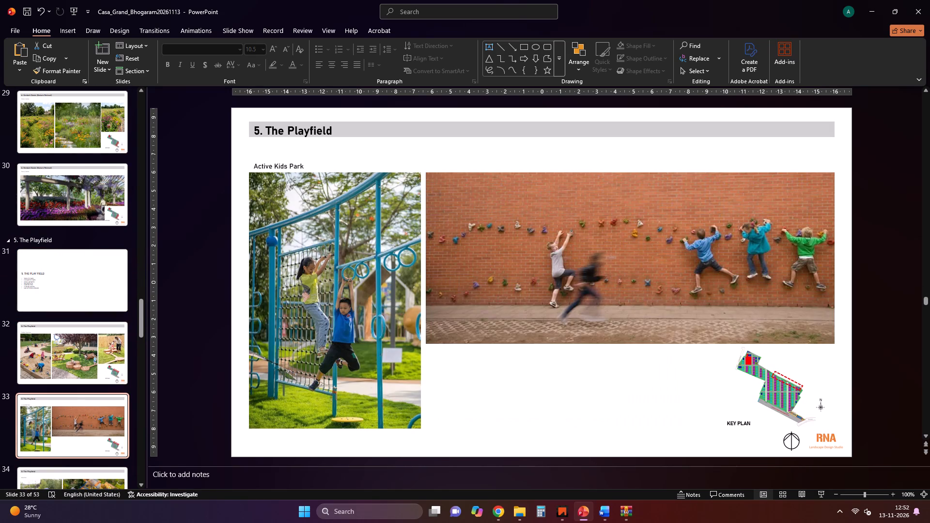
{"action": "key", "text": "Down"}
{"action": "key", "text": "Down"}
{"action": "key", "text": "Down"}
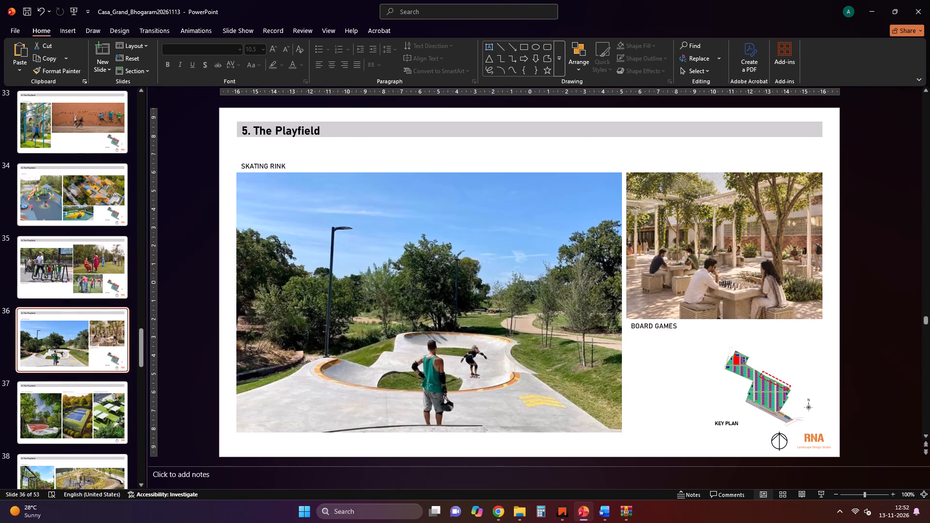
{"action": "key", "text": "Down"}
{"action": "key", "text": "Down"}
{"action": "key", "text": "Up"}
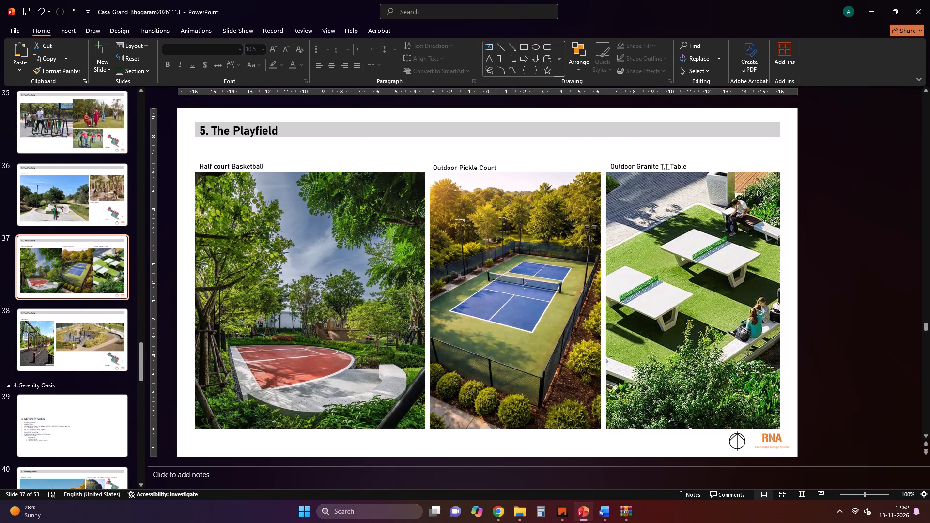
Check the Serenity Oasis list on slide 39 and review the Word amenities list backwards from Sunken Seating to Kubb.
{"action": "key", "text": "Down"}
{"action": "key", "text": "Down"}
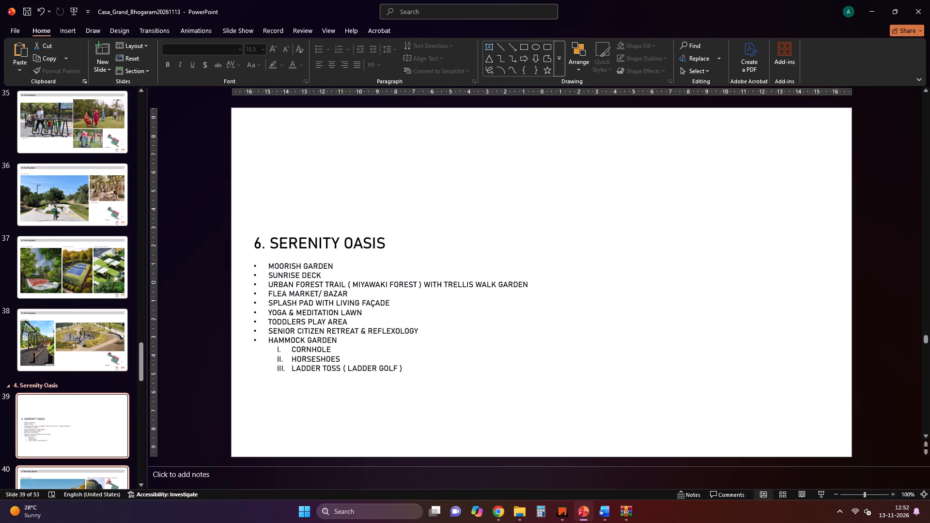
{"action": "key", "text": "Down"}
{"action": "left_click", "coordinate": [610, 513]}
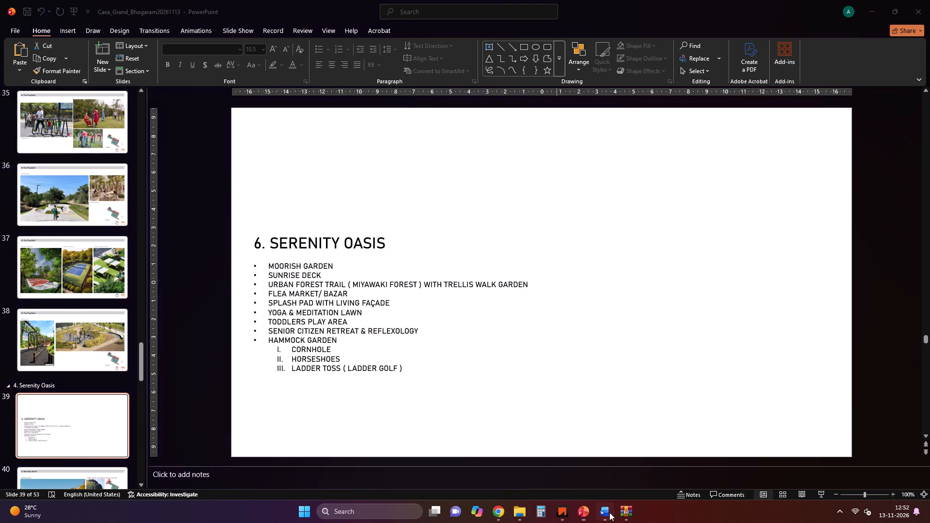
{"action": "scroll", "coordinate": [487, 303], "scroll_direction": "down", "scroll_amount": 2}
{"action": "scroll", "coordinate": [728, 242], "scroll_direction": "up", "scroll_amount": 2}
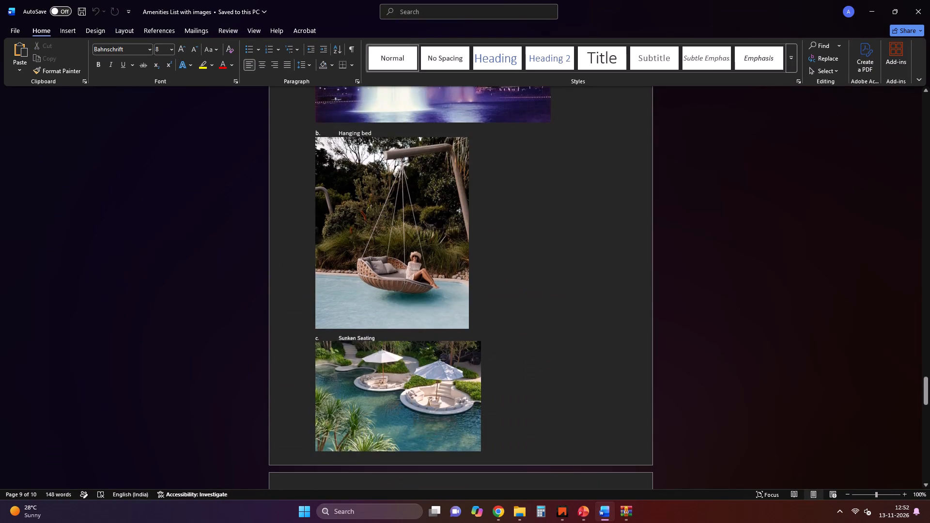
{"action": "scroll", "coordinate": [589, 264], "scroll_direction": "up", "scroll_amount": 2}
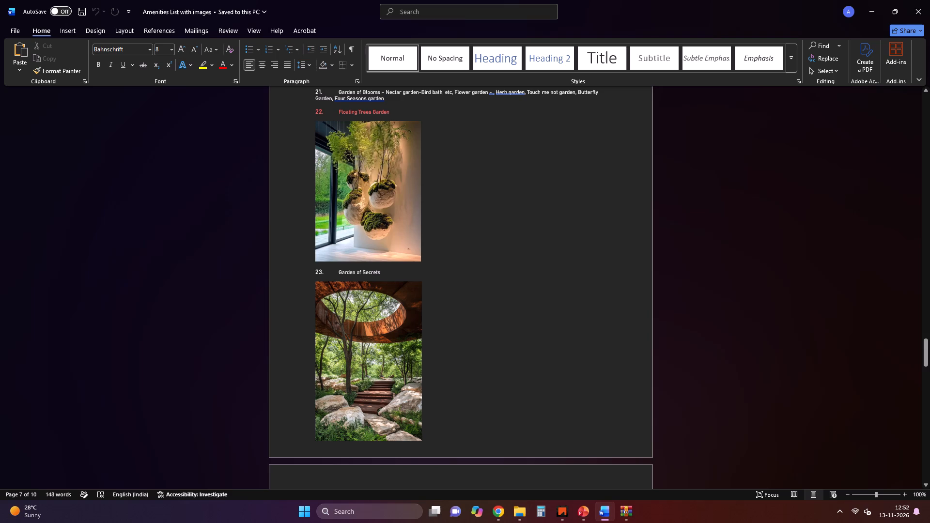
{"action": "scroll", "coordinate": [444, 272], "scroll_direction": "up", "scroll_amount": 1}
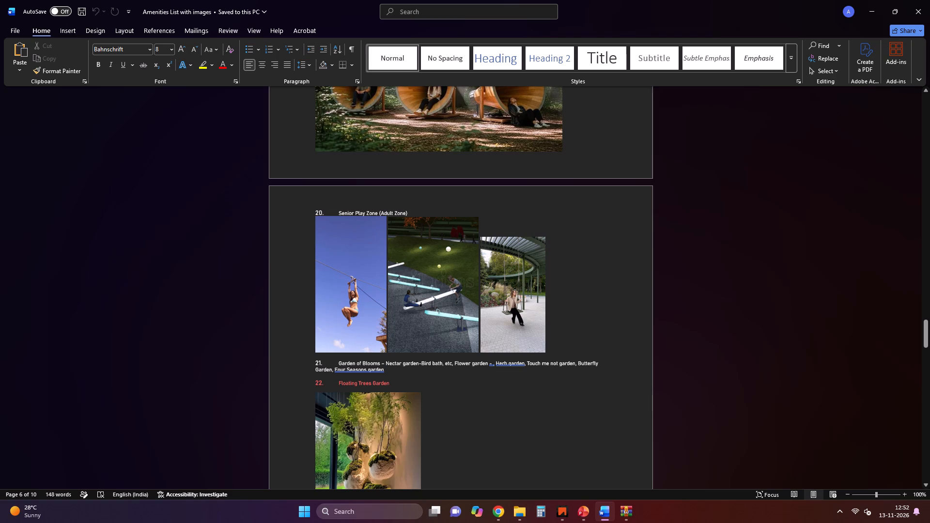
{"action": "scroll", "coordinate": [521, 330], "scroll_direction": "up", "scroll_amount": 1}
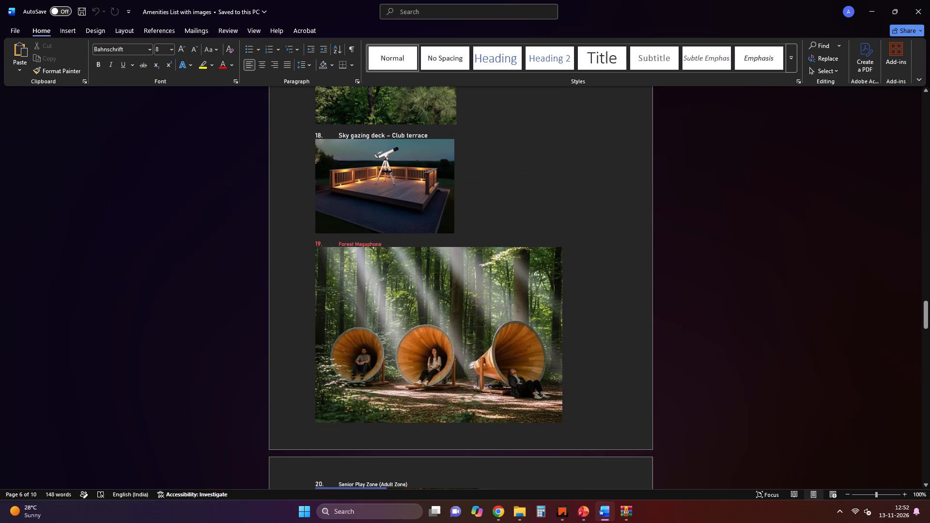
{"action": "scroll", "coordinate": [367, 198], "scroll_direction": "up", "scroll_amount": 1}
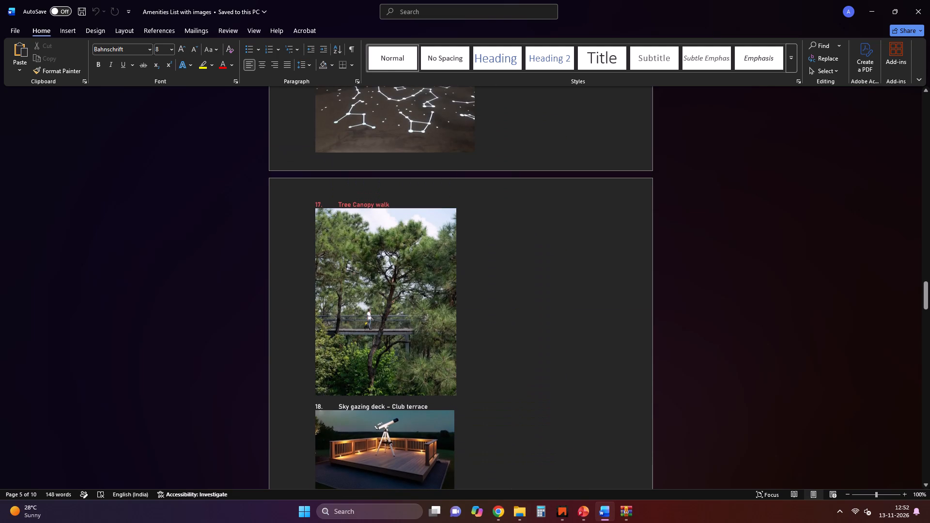
{"action": "scroll", "coordinate": [491, 245], "scroll_direction": "up", "scroll_amount": 1}
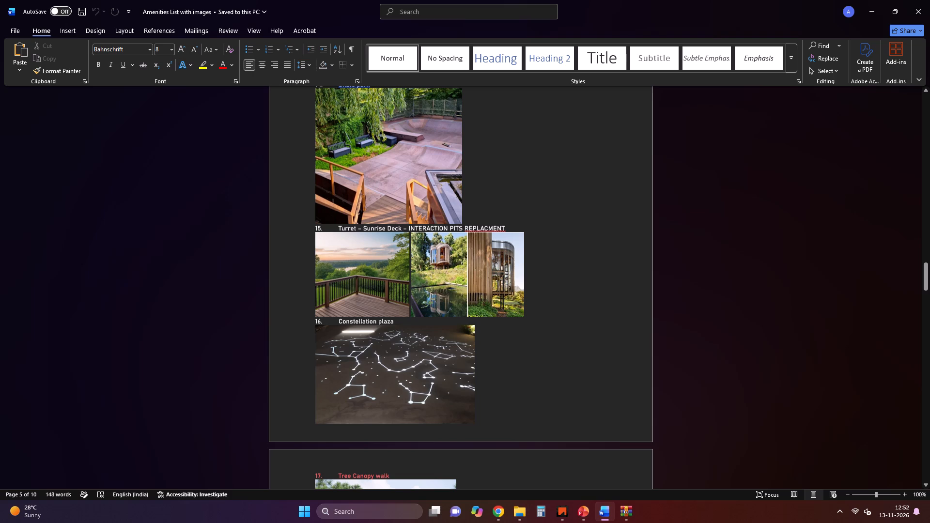
{"action": "scroll", "coordinate": [493, 296], "scroll_direction": "up", "scroll_amount": 1}
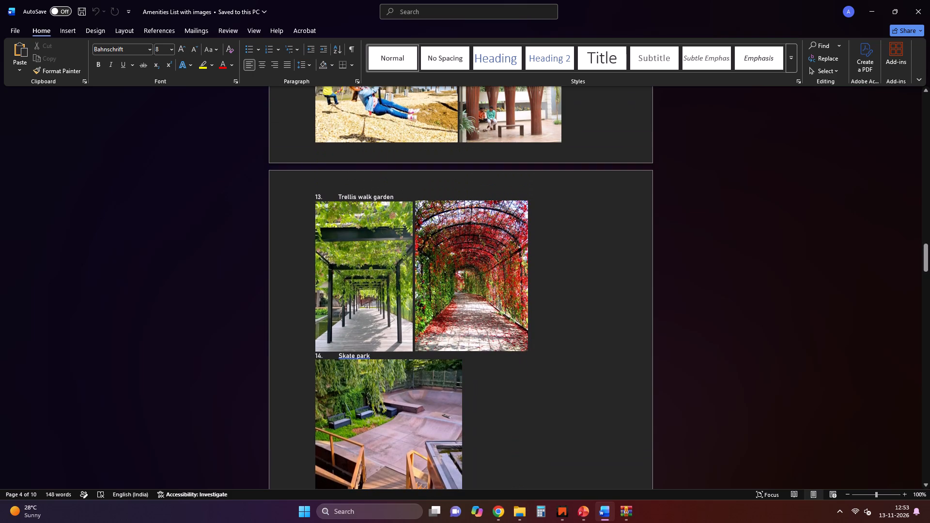
{"action": "scroll", "coordinate": [519, 279], "scroll_direction": "up", "scroll_amount": 1}
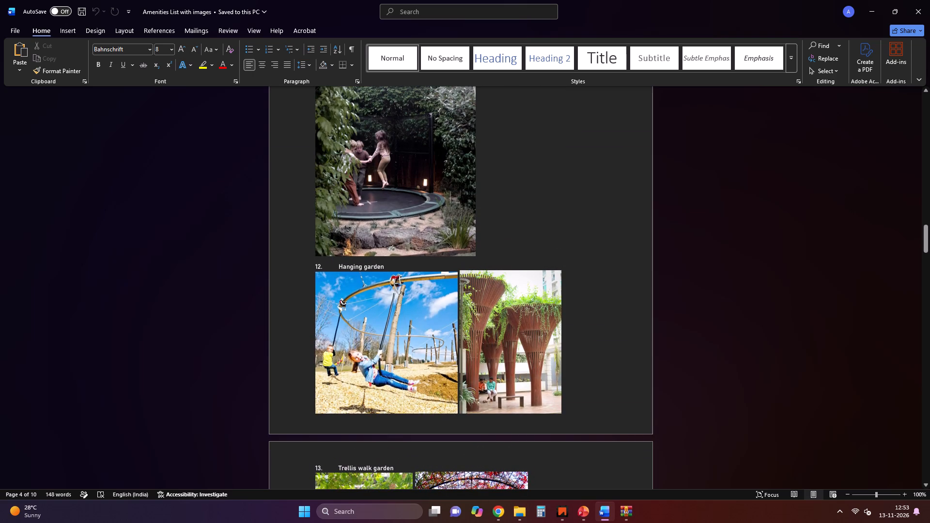
{"action": "scroll", "coordinate": [467, 247], "scroll_direction": "up", "scroll_amount": 1}
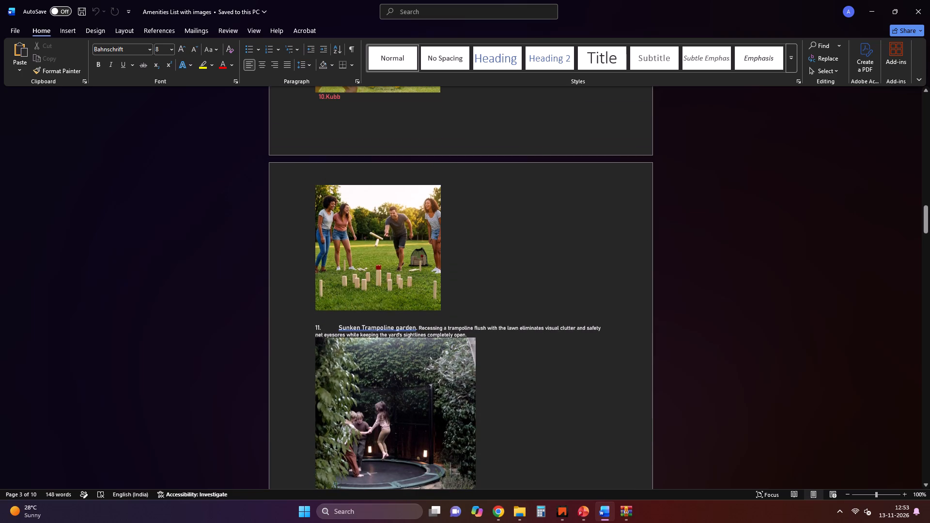
Go back through the deck to the Play Field list on slide 31 and place the text cursor after Calisthenics Ground.
{"action": "left_click", "coordinate": [580, 511]}
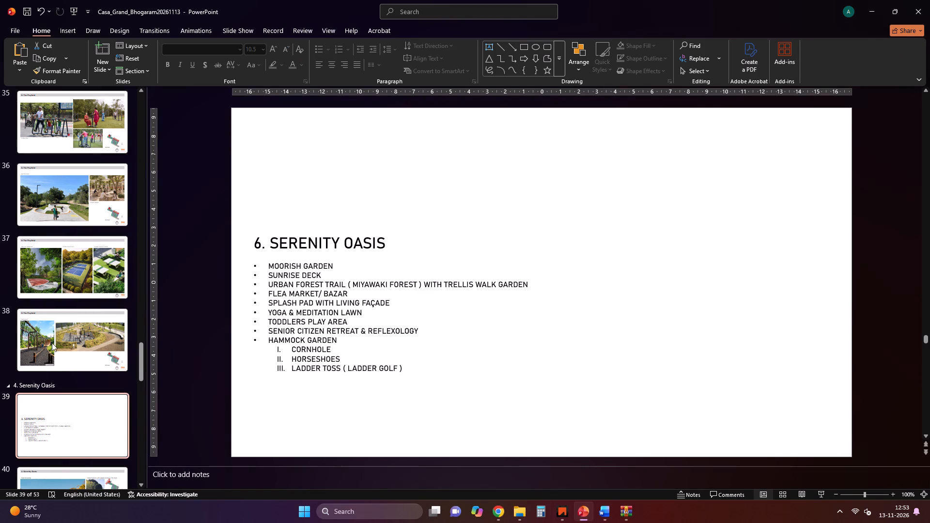
{"action": "left_click_drag", "start_coordinate": [138, 363], "coordinate": [143, 402]}
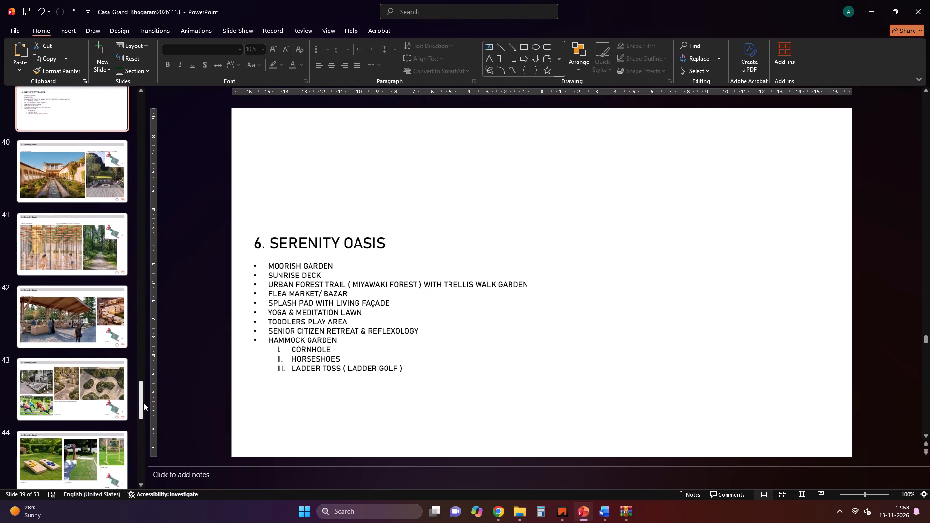
{"action": "left_click_drag", "start_coordinate": [143, 402], "coordinate": [142, 466]}
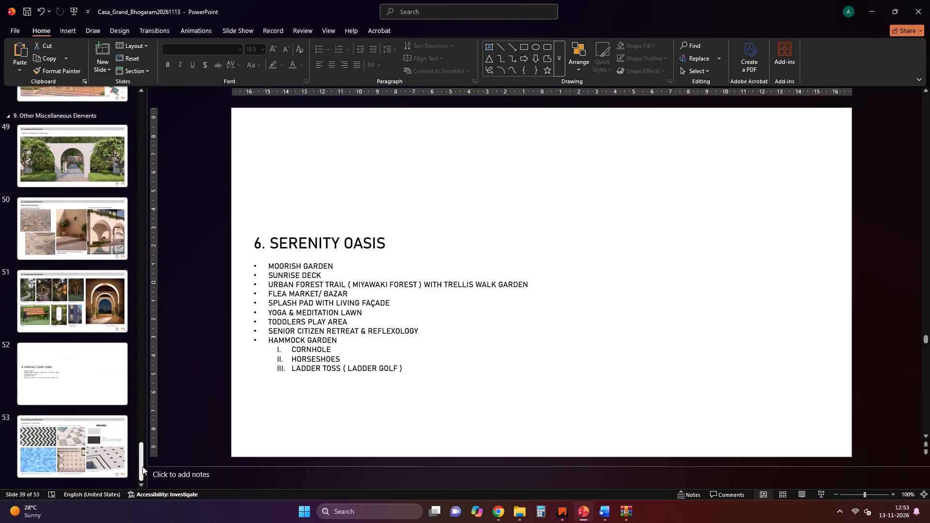
{"action": "left_click_drag", "start_coordinate": [142, 466], "coordinate": [153, 331]}
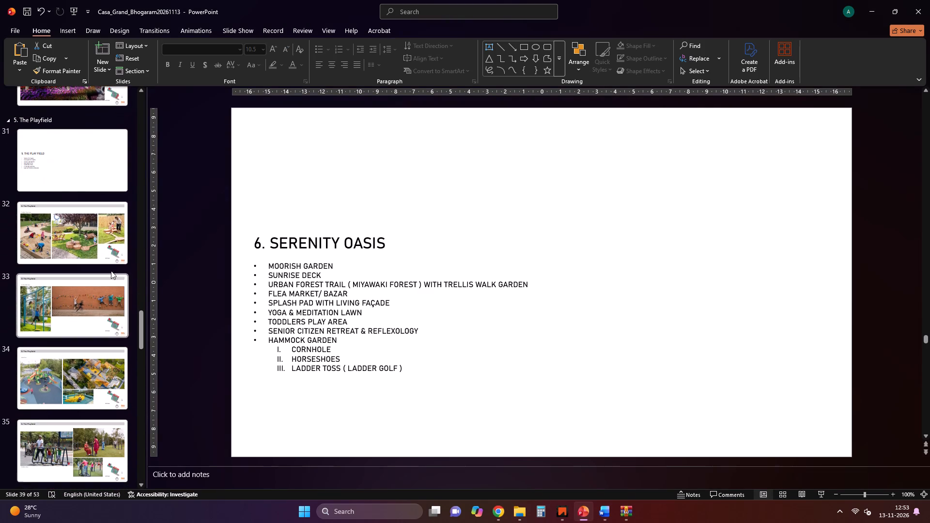
{"action": "left_click", "coordinate": [77, 161]}
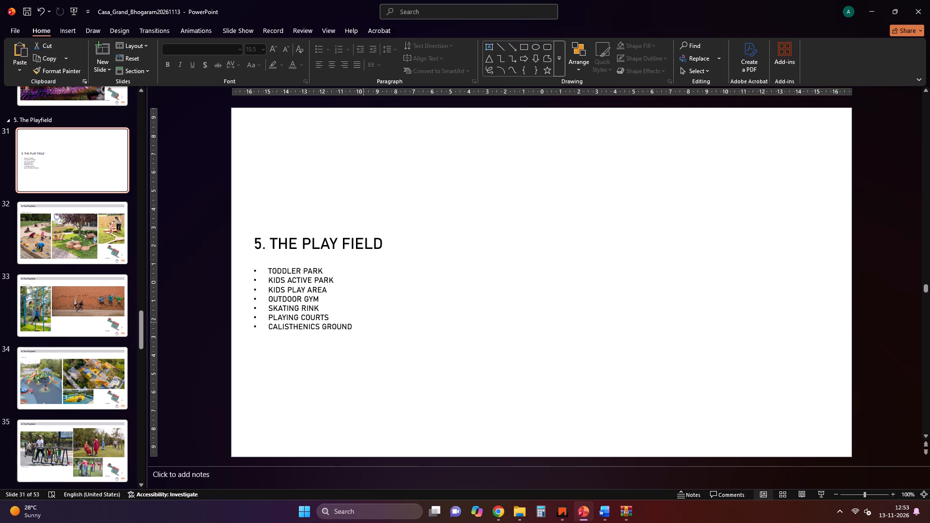
{"action": "left_click", "coordinate": [362, 322]}
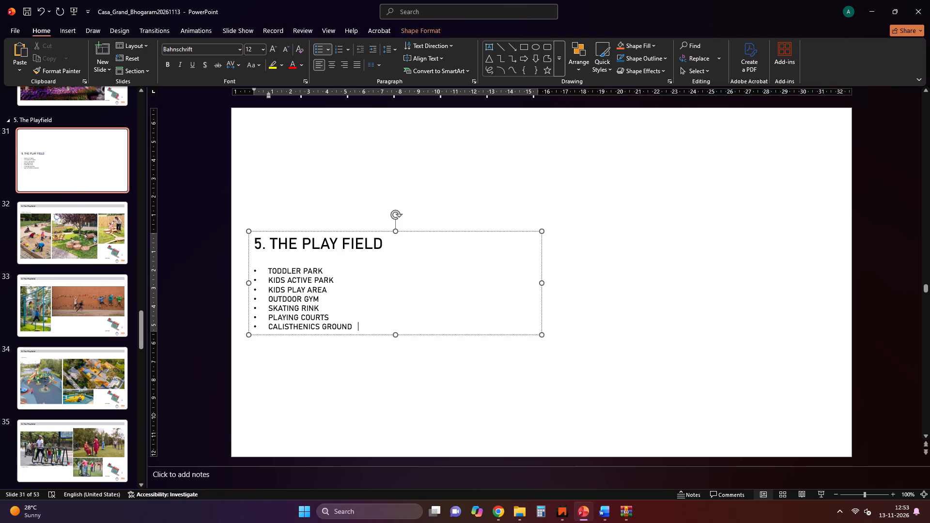
{"action": "left_click", "coordinate": [352, 329]}
{"action": "key", "text": "Right"}
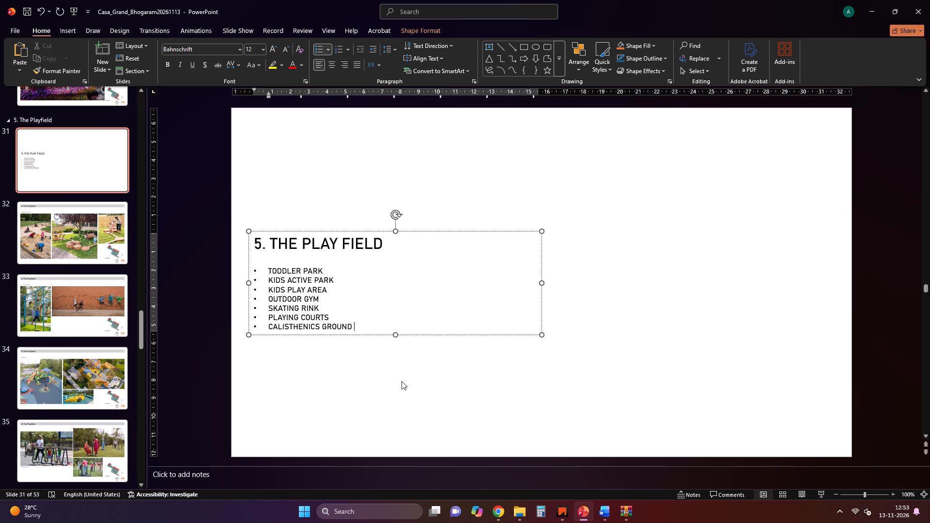
Compare the trampoline and hanging garden entries in Word with the Active Kids Park slide 33 and the slide 31 list.
{"action": "left_click", "coordinate": [606, 514]}
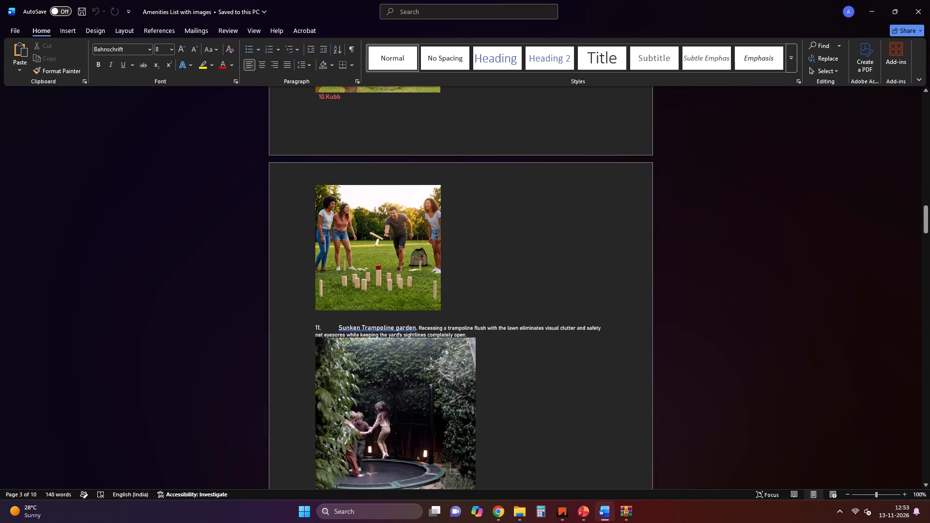
{"action": "scroll", "coordinate": [503, 341], "scroll_direction": "down", "scroll_amount": 1}
{"action": "scroll", "coordinate": [503, 342], "scroll_direction": "up", "scroll_amount": 1}
{"action": "scroll", "coordinate": [503, 342], "scroll_direction": "down", "scroll_amount": 1}
{"action": "left_click", "coordinate": [585, 513]}
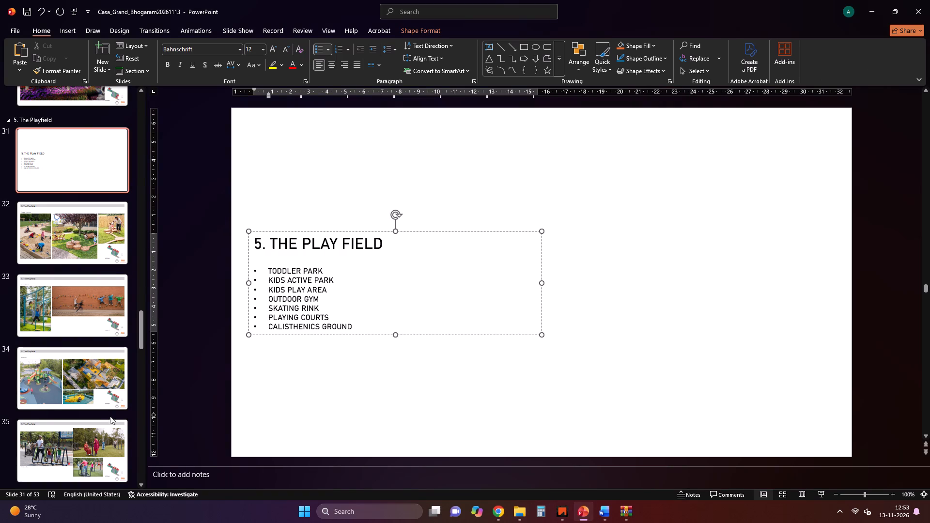
{"action": "left_click", "coordinate": [84, 314]}
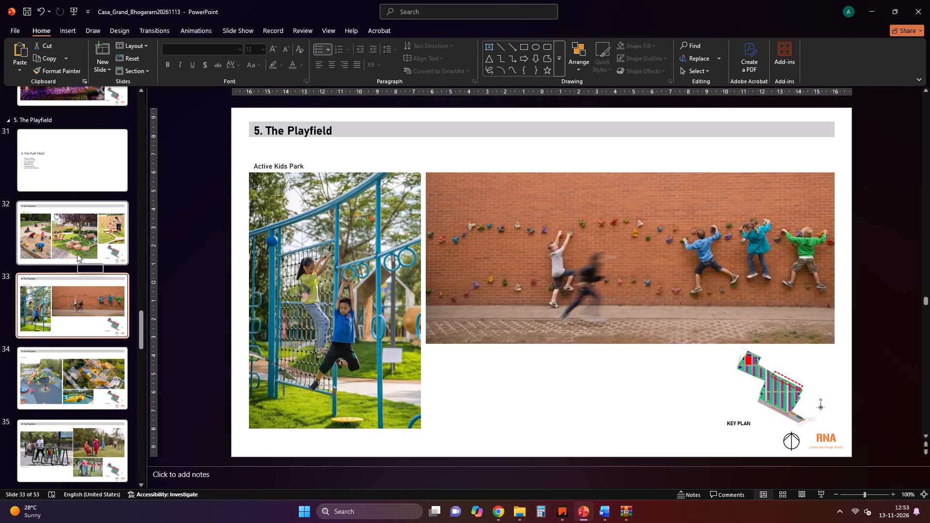
{"action": "left_click", "coordinate": [66, 180]}
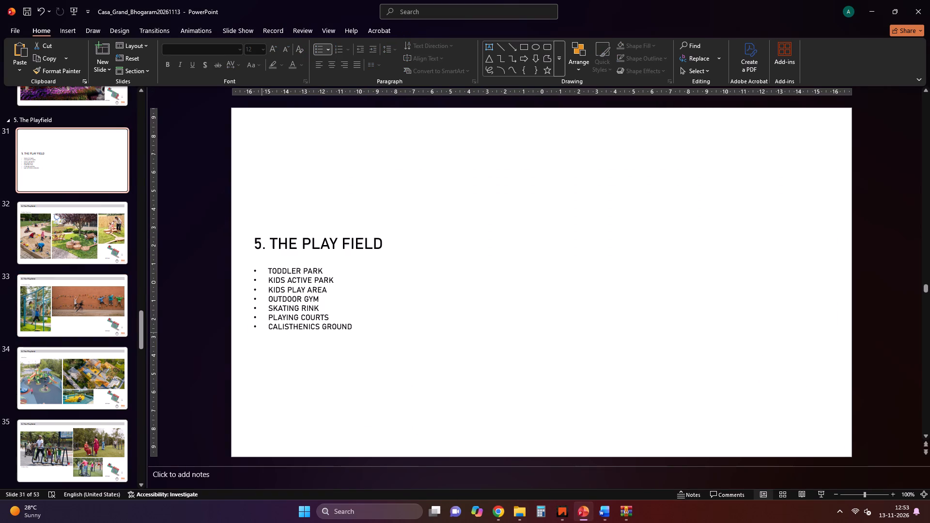
{"action": "left_click", "coordinate": [355, 326]}
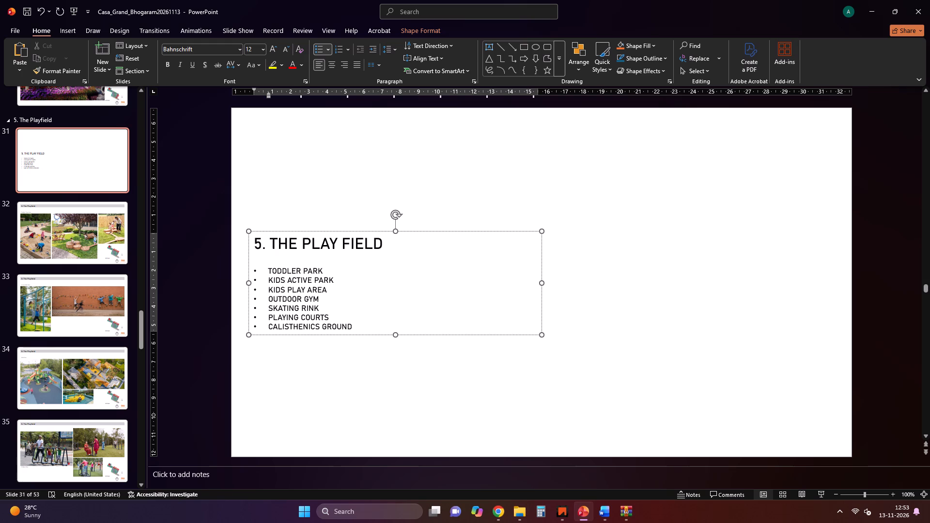
Crop the climbing-wall picture on slide 33 from its left side, keeping only the three children climbing at the right.
{"action": "left_click", "coordinate": [74, 299]}
{"action": "left_click", "coordinate": [759, 278]}
{"action": "right_click", "coordinate": [745, 277]}
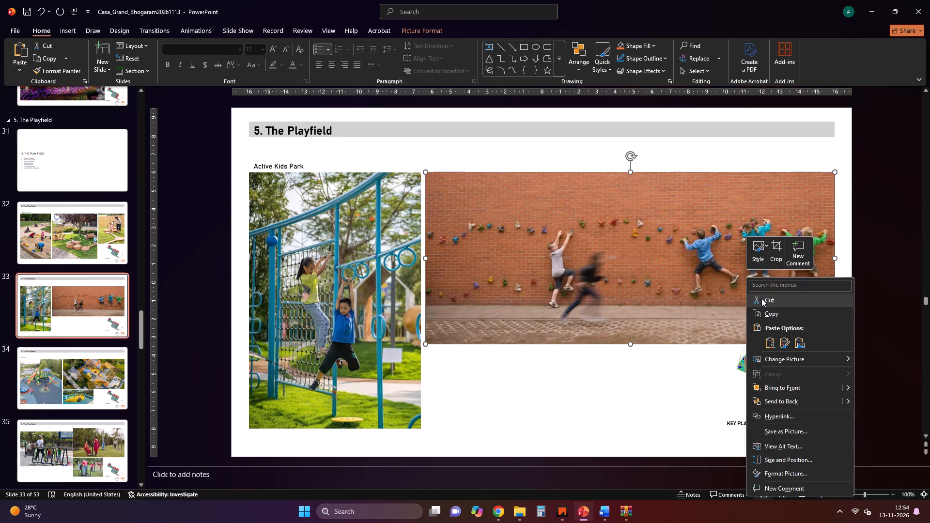
{"action": "left_click", "coordinate": [776, 252]}
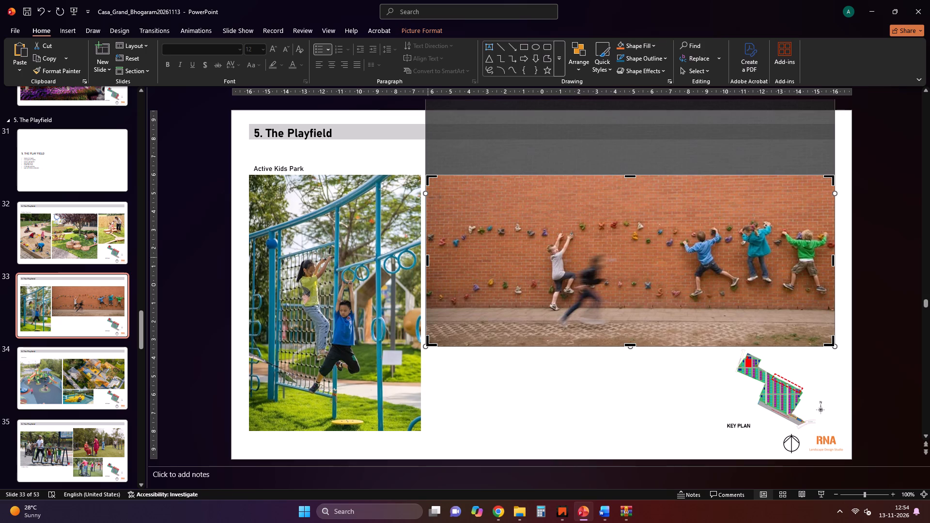
{"action": "left_click_drag", "start_coordinate": [428, 257], "coordinate": [644, 261]}
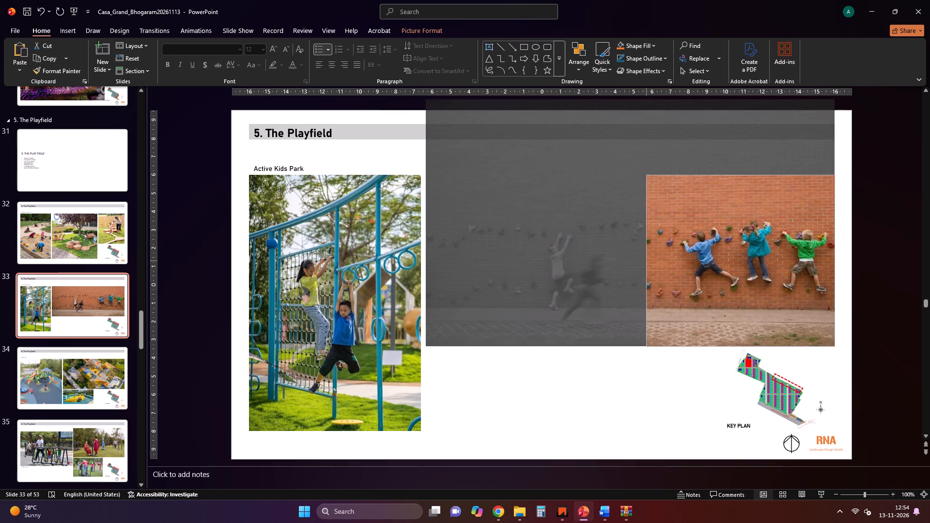
{"action": "left_click_drag", "start_coordinate": [644, 261], "coordinate": [644, 261]}
{"action": "left_click", "coordinate": [675, 378]}
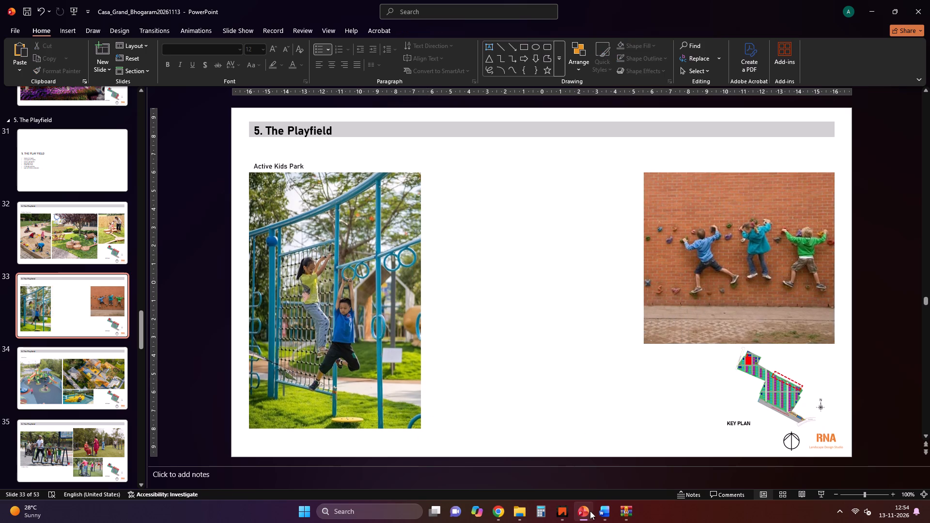
Copy the Sunken Trampoline garden picture from the Word amenities list and paste it onto the Active Kids Park slide 33.
{"action": "left_click", "coordinate": [607, 512]}
{"action": "left_click", "coordinate": [374, 191]}
{"action": "key", "text": "ctrl+c"}
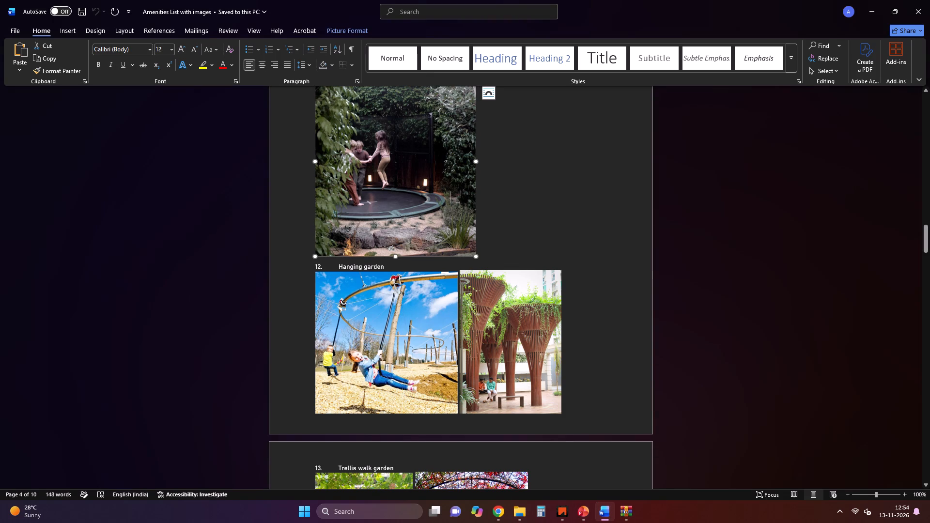
{"action": "left_click", "coordinate": [590, 258]}
{"action": "left_click", "coordinate": [863, 9]}
{"action": "left_click", "coordinate": [530, 343]}
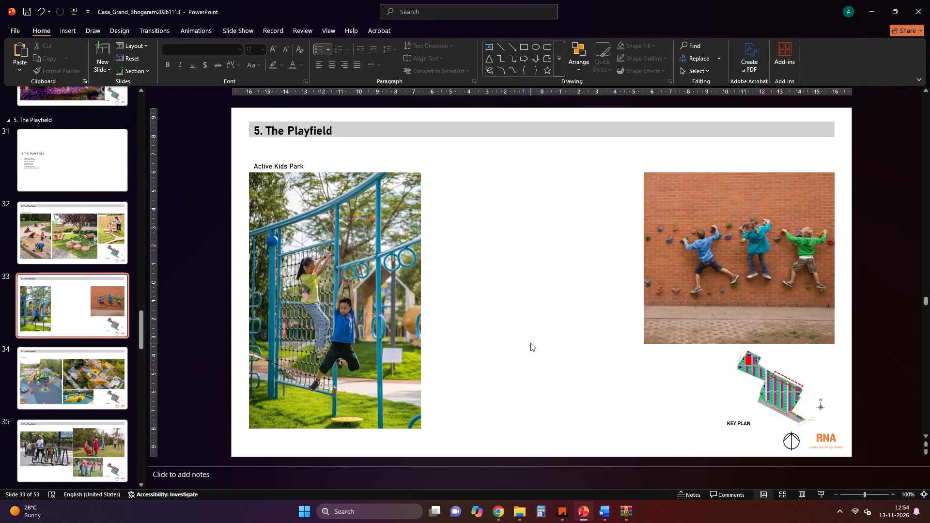
{"action": "key", "text": "ctrl+v"}
Enlarge and position the trampoline picture to fill the gap between the net-climbing and climbing-wall pictures, matching the left picture's height.
{"action": "left_click_drag", "start_coordinate": [537, 318], "coordinate": [507, 304]}
{"action": "left_click_drag", "start_coordinate": [589, 364], "coordinate": [596, 377]}
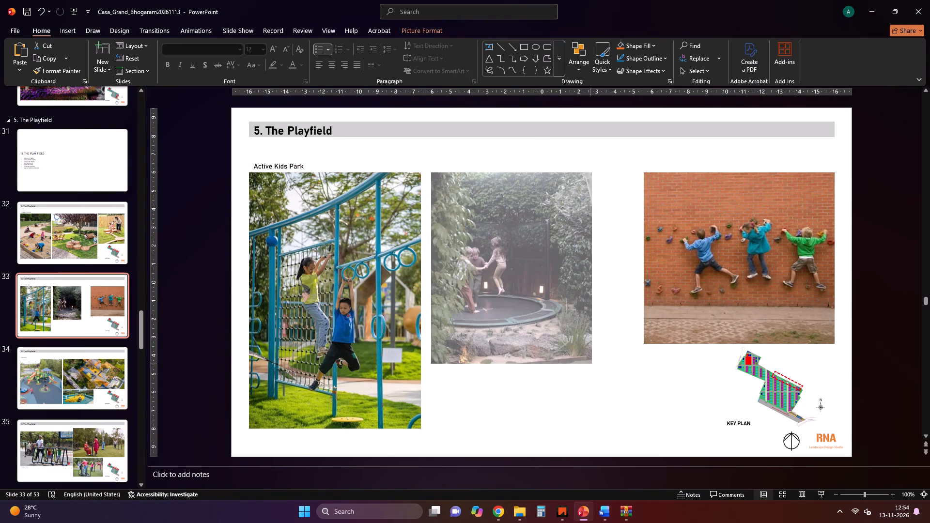
{"action": "left_click_drag", "start_coordinate": [596, 377], "coordinate": [617, 423]}
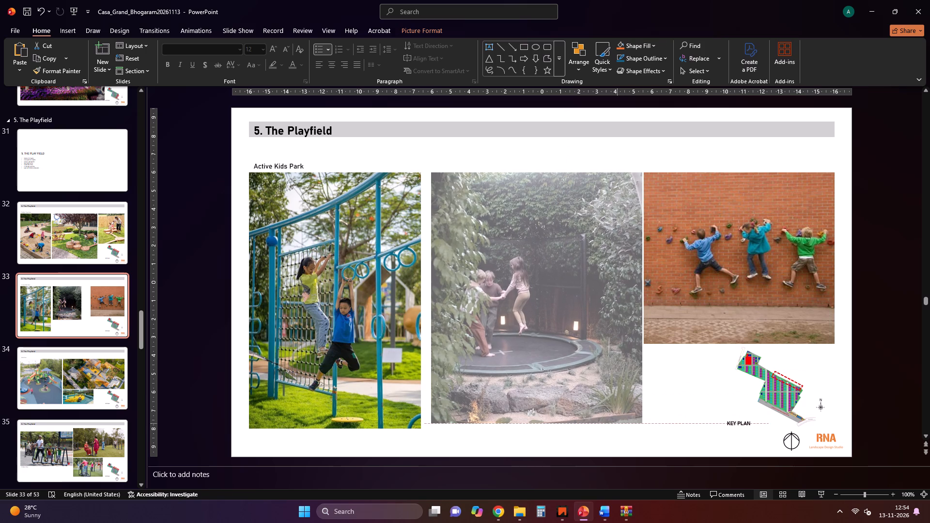
{"action": "left_click_drag", "start_coordinate": [617, 423], "coordinate": [620, 424]}
{"action": "left_click_drag", "start_coordinate": [599, 394], "coordinate": [590, 395]}
{"action": "left_click_drag", "start_coordinate": [590, 395], "coordinate": [594, 396]}
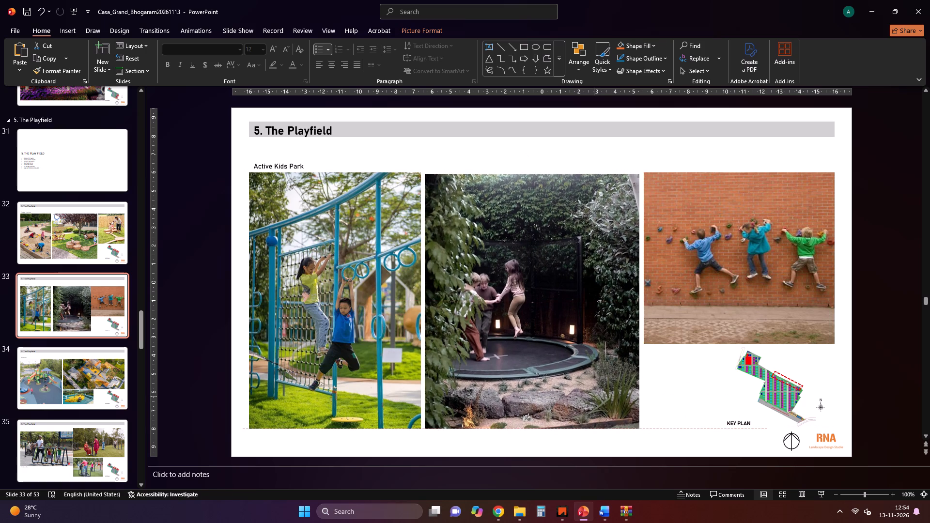
{"action": "left_click_drag", "start_coordinate": [594, 396], "coordinate": [594, 393]}
{"action": "left_click", "coordinate": [661, 411]}
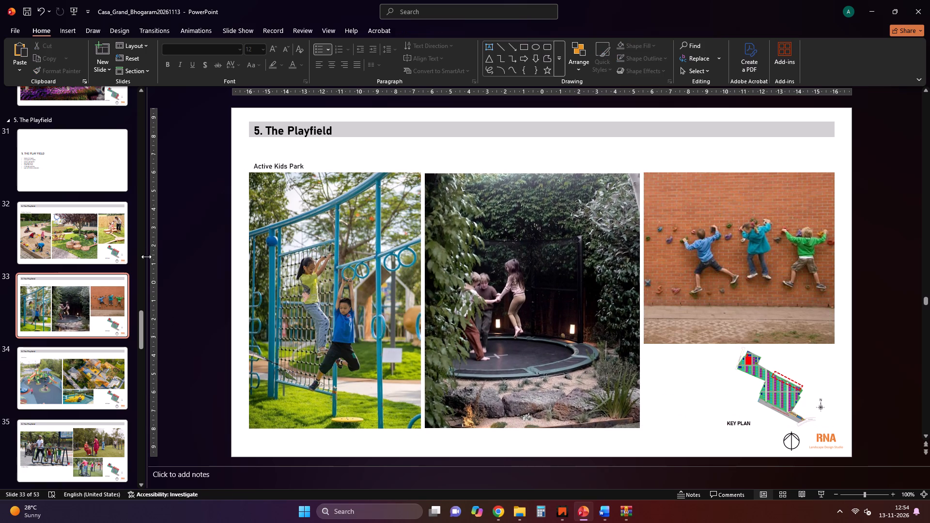
Review The Playfield picture slides from Toddler Play Area on slide 32 to Outdoor Gym on slide 35.
{"action": "left_click", "coordinate": [109, 243]}
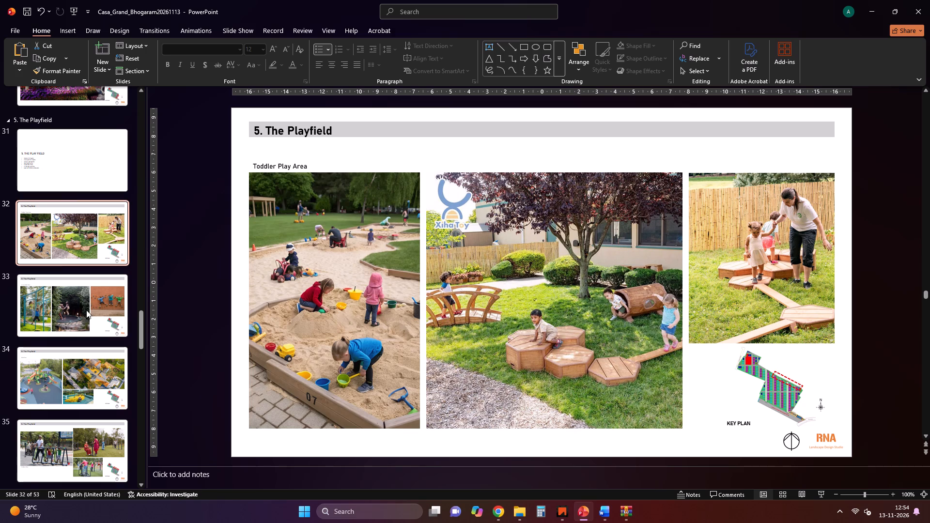
{"action": "left_click", "coordinate": [86, 310]}
{"action": "left_click", "coordinate": [64, 376]}
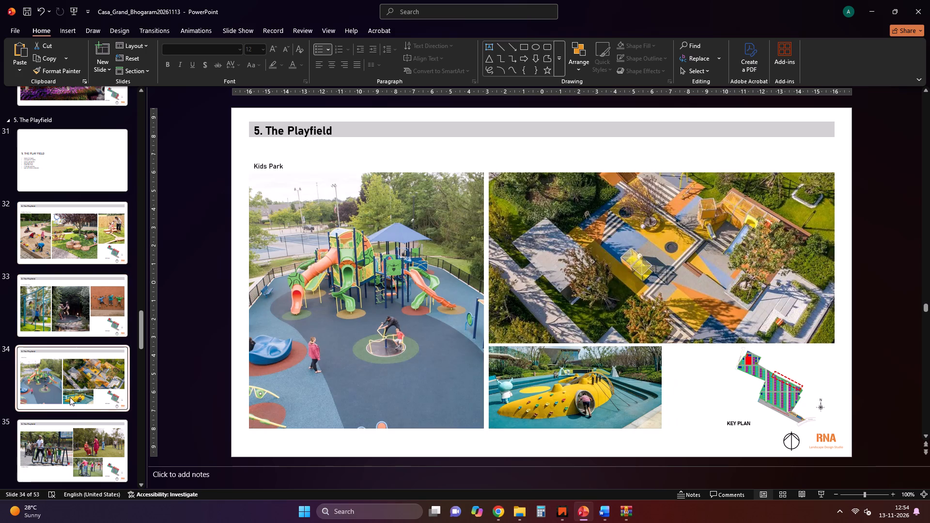
{"action": "left_click", "coordinate": [90, 440]}
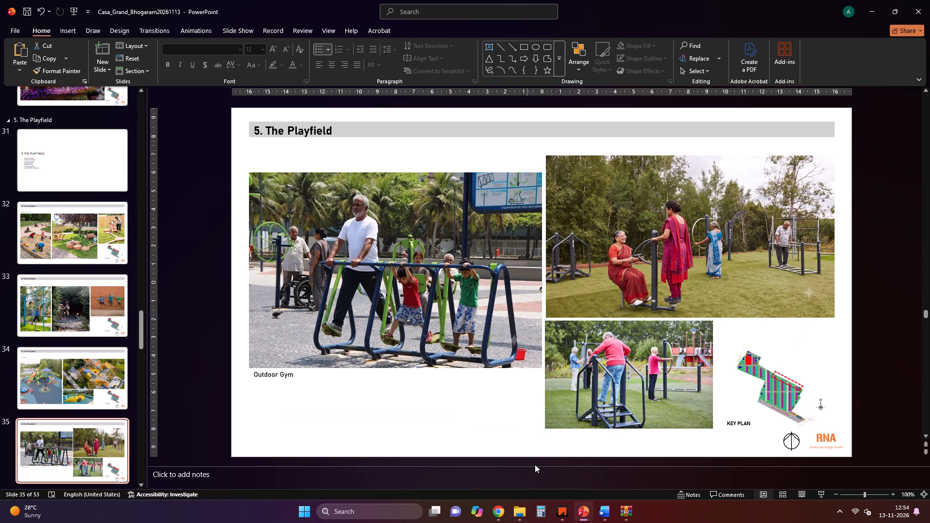
Switch to Word, go back through the amenities list to its first page and select the Maze Garden picture.
{"action": "left_click", "coordinate": [604, 501]}
{"action": "scroll", "coordinate": [560, 255], "scroll_direction": "up", "scroll_amount": 1}
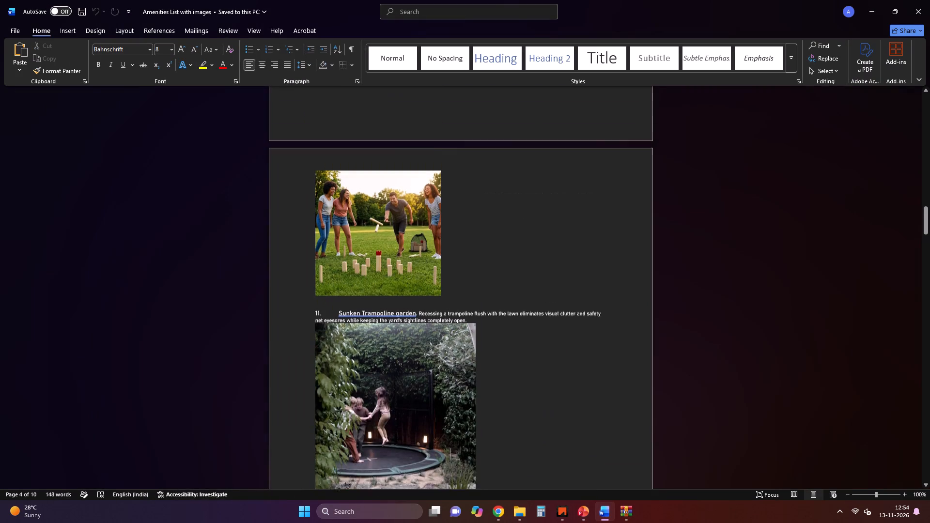
{"action": "scroll", "coordinate": [560, 262], "scroll_direction": "up", "scroll_amount": 1}
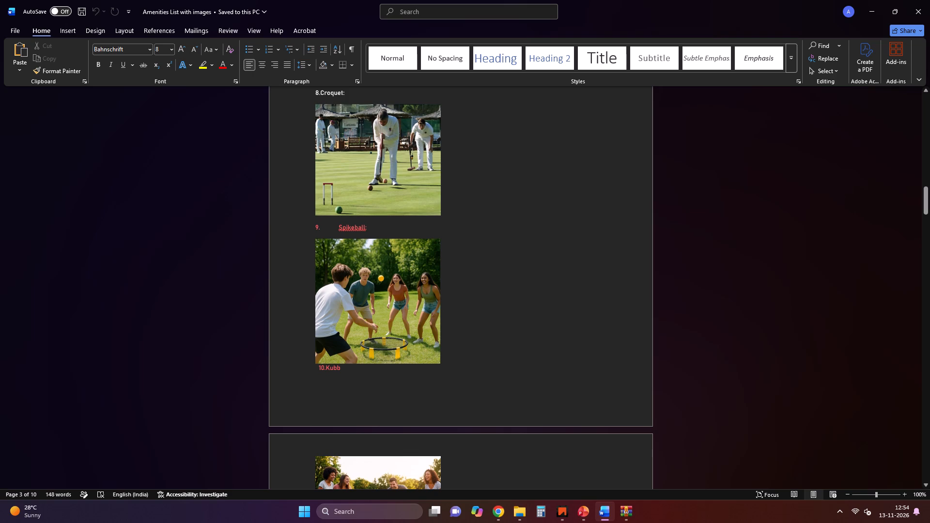
{"action": "scroll", "coordinate": [377, 315], "scroll_direction": "up", "scroll_amount": 1}
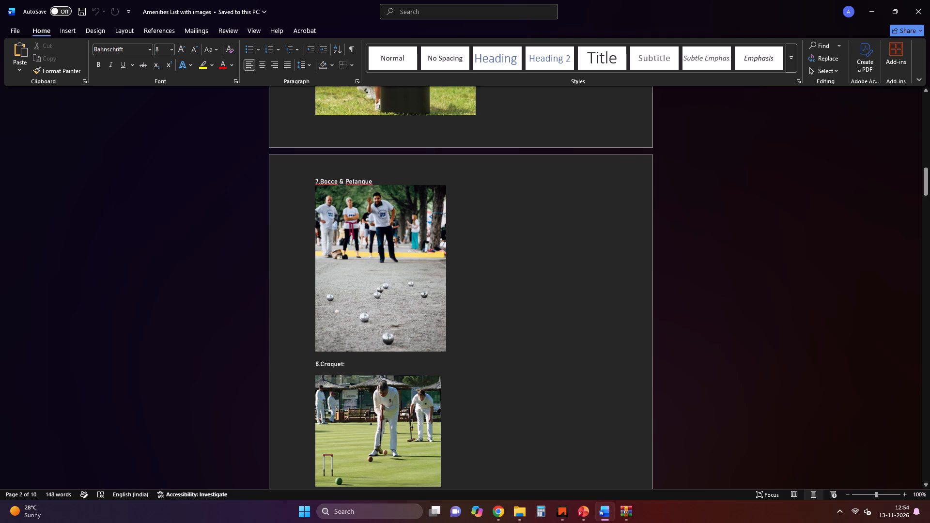
{"action": "scroll", "coordinate": [513, 264], "scroll_direction": "up", "scroll_amount": 1}
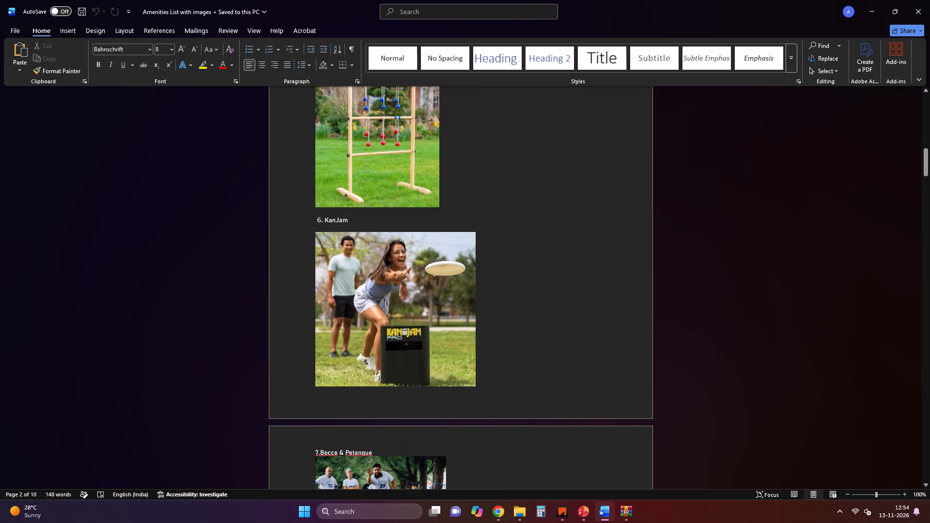
{"action": "scroll", "coordinate": [434, 308], "scroll_direction": "up", "scroll_amount": 1}
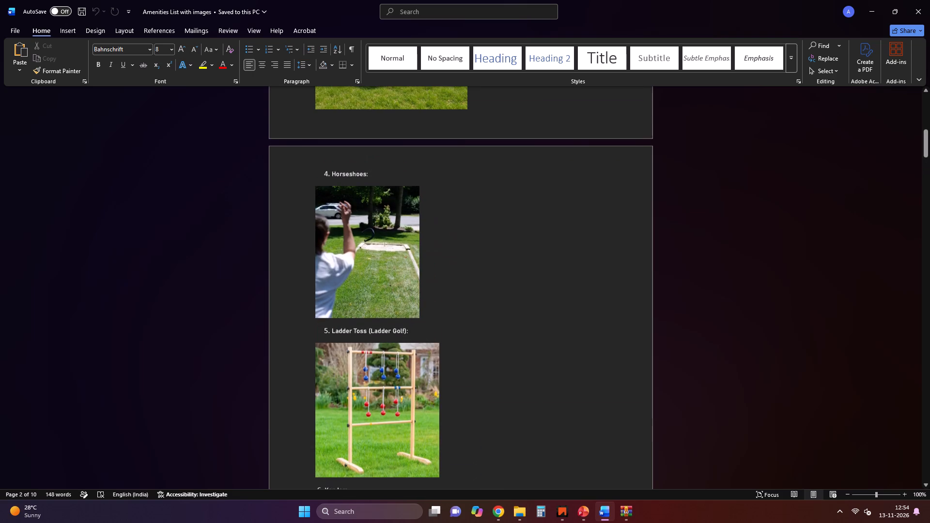
{"action": "scroll", "coordinate": [434, 308], "scroll_direction": "up", "scroll_amount": 2}
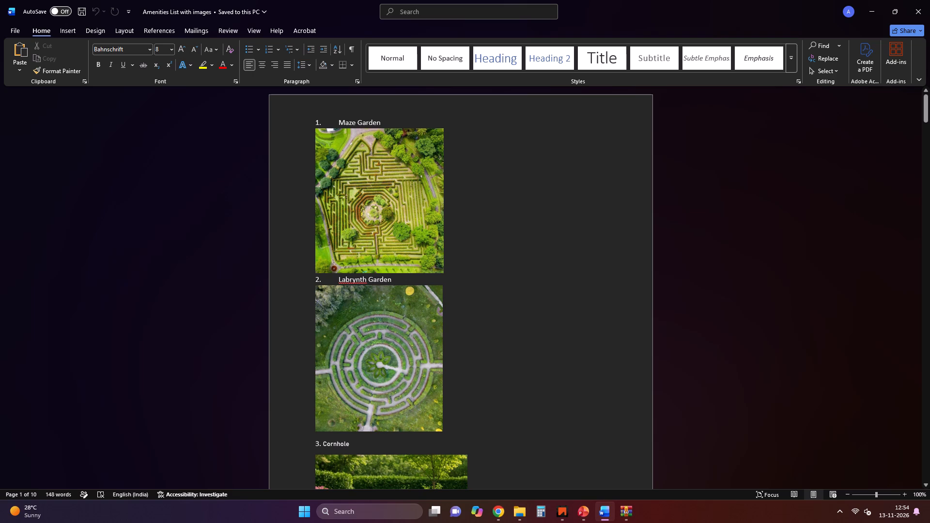
{"action": "left_click", "coordinate": [406, 225]}
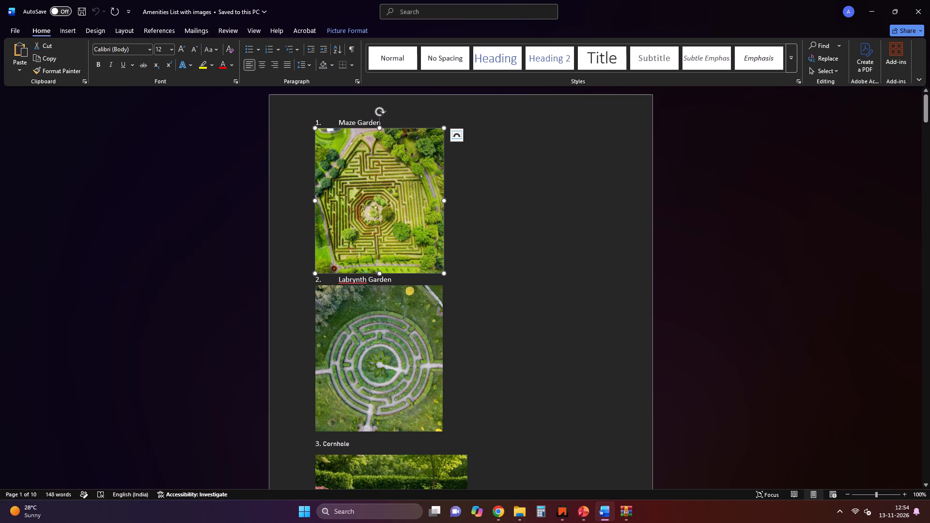
Switch to PowerPoint, look through the deck's sections and open The Verdant Oasis list on slide 25.
{"action": "left_click", "coordinate": [574, 514]}
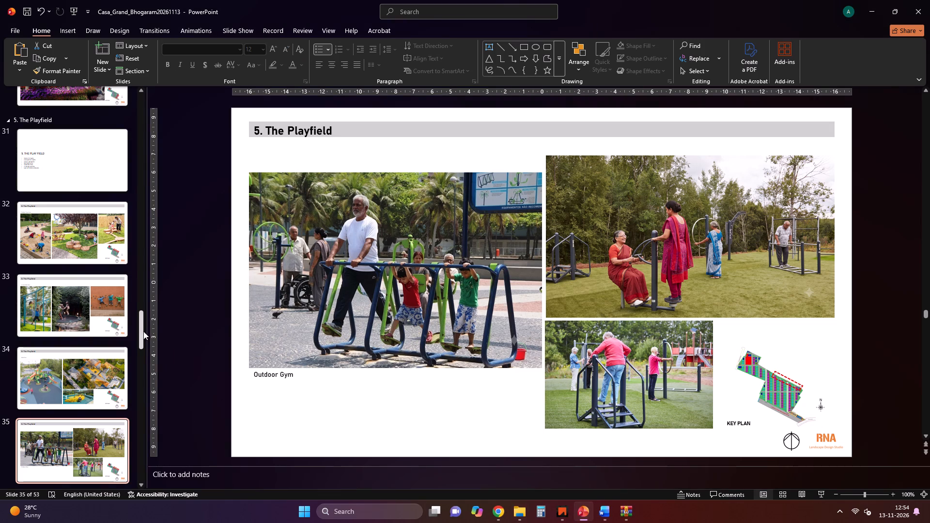
{"action": "left_click_drag", "start_coordinate": [143, 331], "coordinate": [142, 331]}
{"action": "left_click_drag", "start_coordinate": [142, 331], "coordinate": [140, 372]}
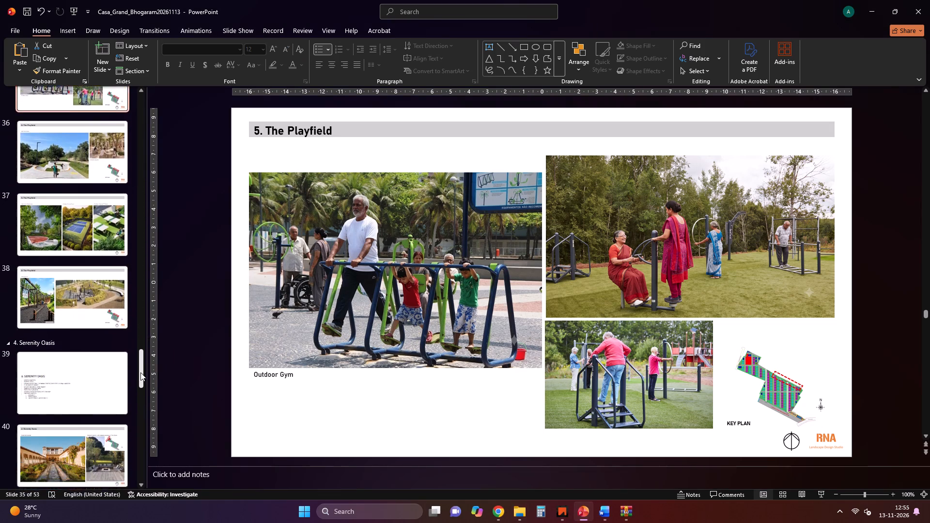
{"action": "left_click_drag", "start_coordinate": [140, 372], "coordinate": [146, 429]}
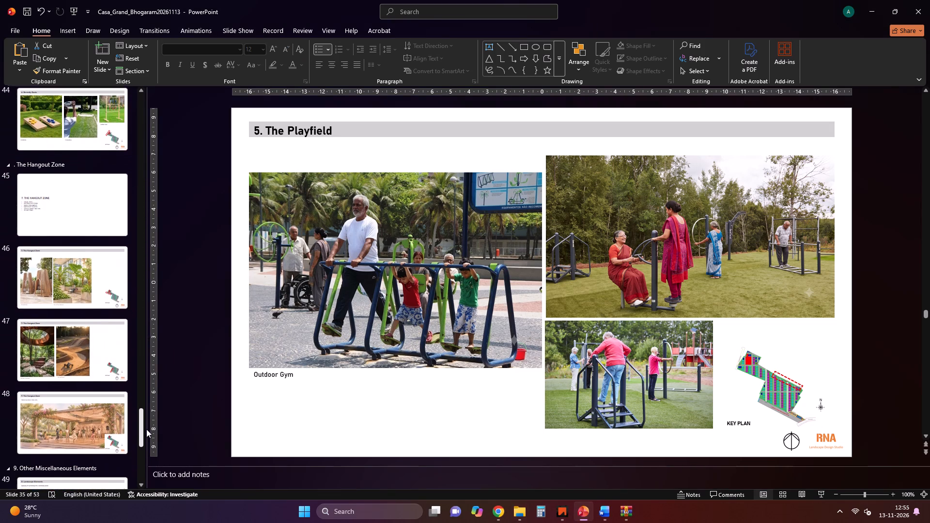
{"action": "left_click_drag", "start_coordinate": [146, 429], "coordinate": [148, 430]}
{"action": "left_click_drag", "start_coordinate": [140, 425], "coordinate": [141, 428]}
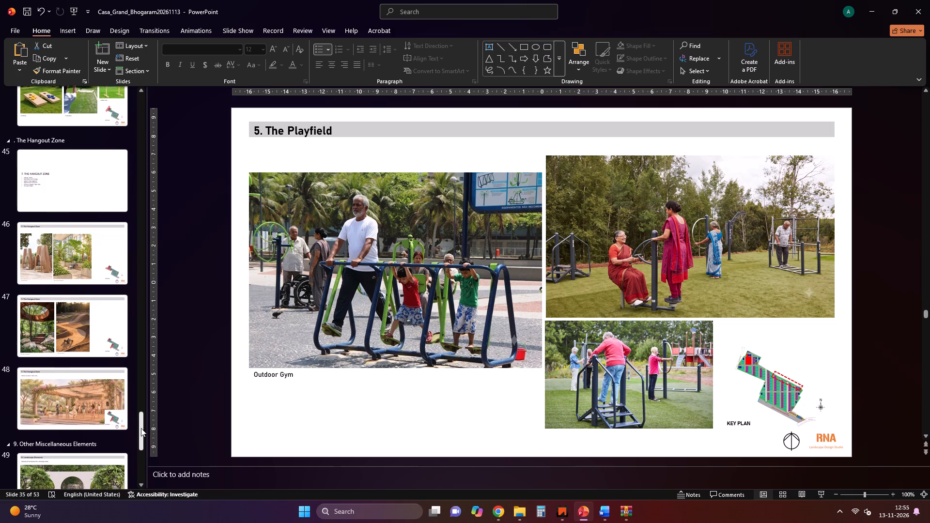
{"action": "left_click_drag", "start_coordinate": [141, 428], "coordinate": [138, 387]}
{"action": "left_click_drag", "start_coordinate": [138, 387], "coordinate": [144, 326]}
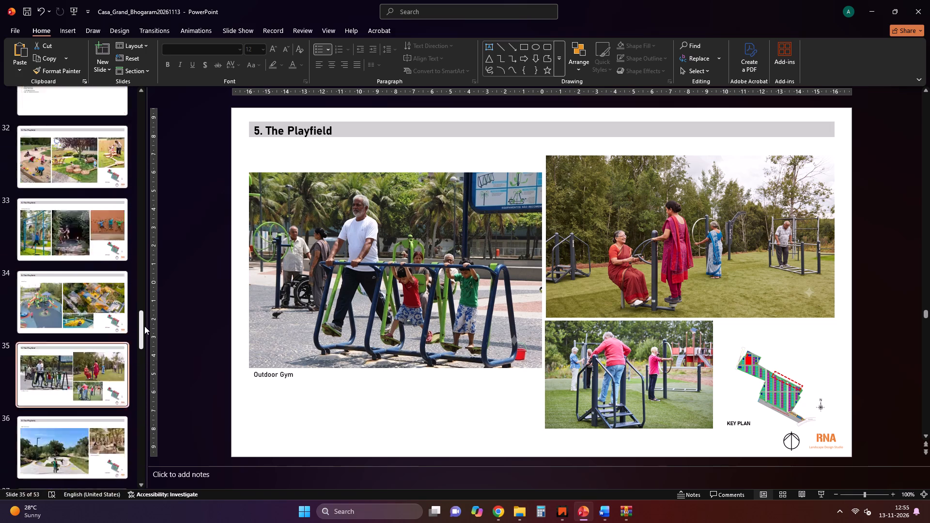
{"action": "left_click_drag", "start_coordinate": [144, 326], "coordinate": [146, 301]}
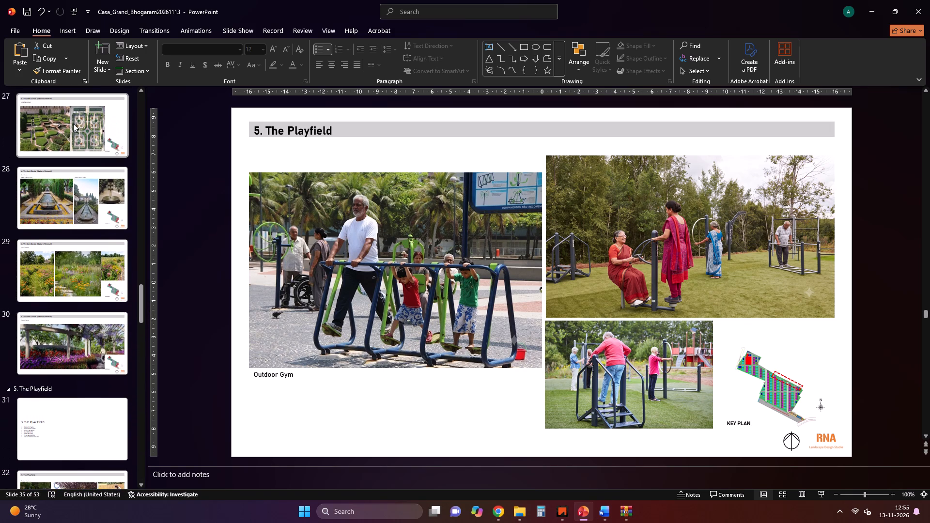
{"action": "left_click", "coordinate": [73, 123]}
{"action": "key", "text": "Up"}
{"action": "key", "text": "Up"}
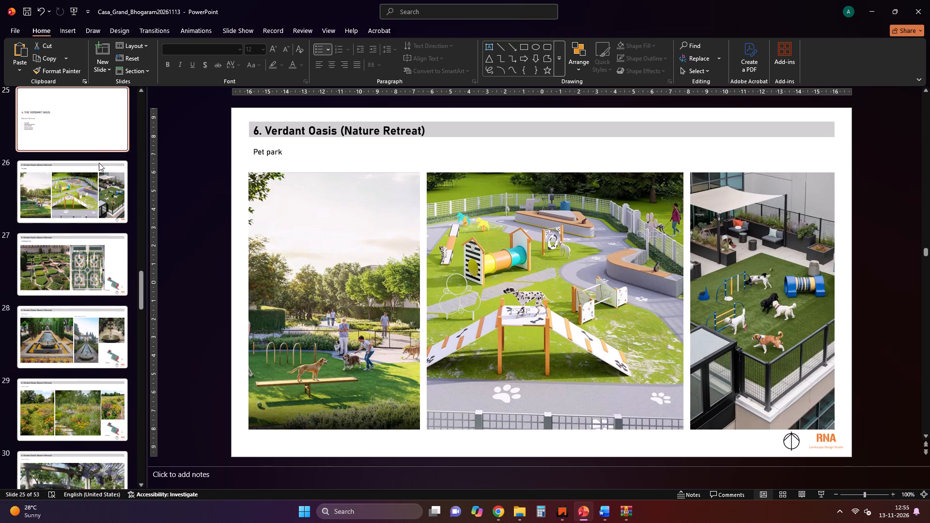
{"action": "left_click", "coordinate": [81, 161]}
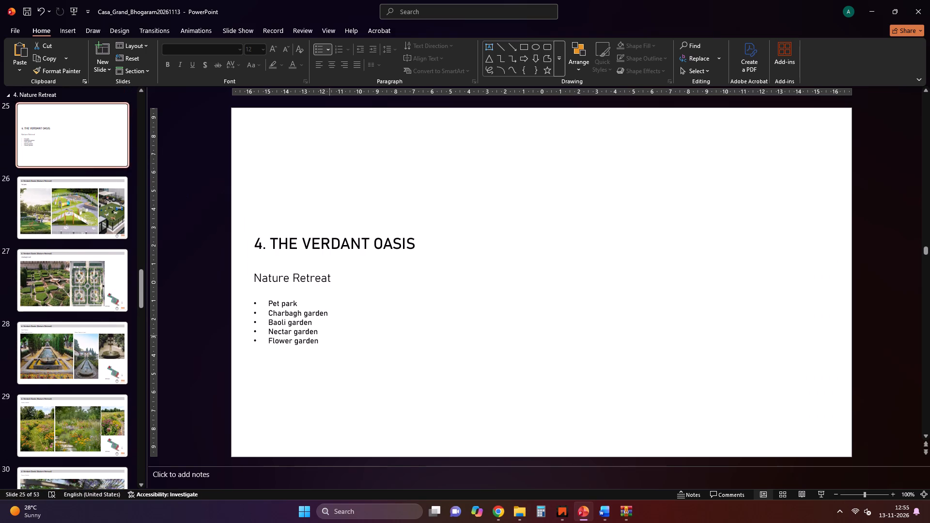
Add "Maze garden" as a new bullet after Flower garden in The Verdant Oasis list on slide 25.
{"action": "left_click", "coordinate": [326, 340]}
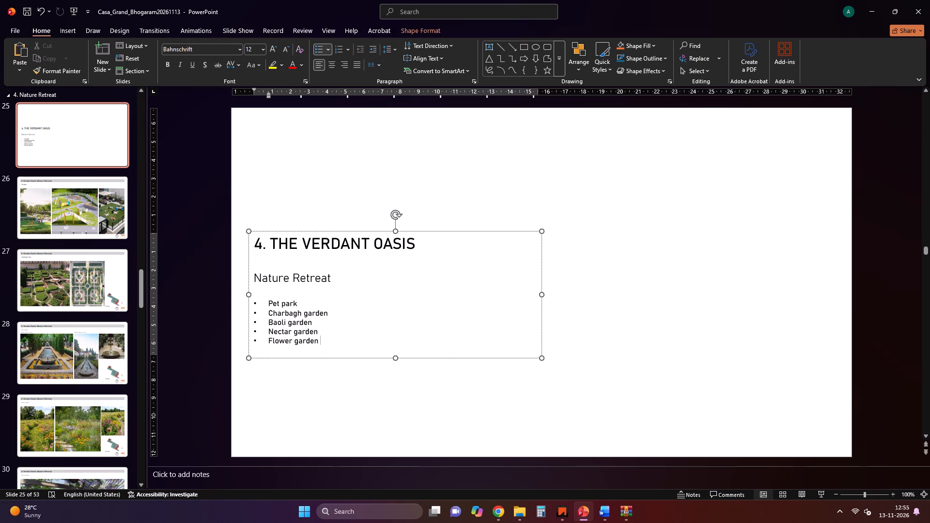
{"action": "key", "text": "Return"}
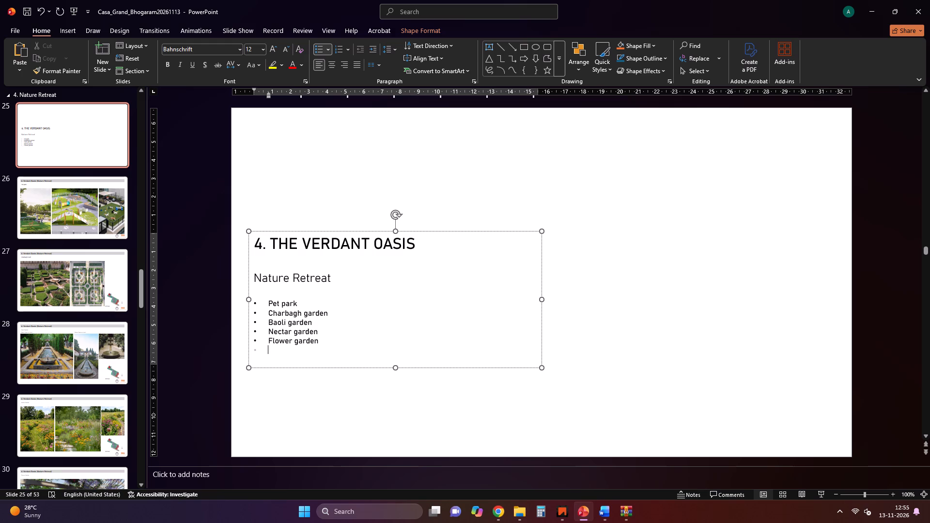
{"action": "type", "text": "MAZR"}
{"action": "key", "text": "BackSpace"}
{"action": "key", "text": "BackSpace"}
{"action": "type", "text": "aze garden"}
{"action": "key", "text": "space"}
Delete the Flower garden bullet from The Verdant Oasis list.
{"action": "left_click_drag", "start_coordinate": [271, 343], "coordinate": [303, 343]}
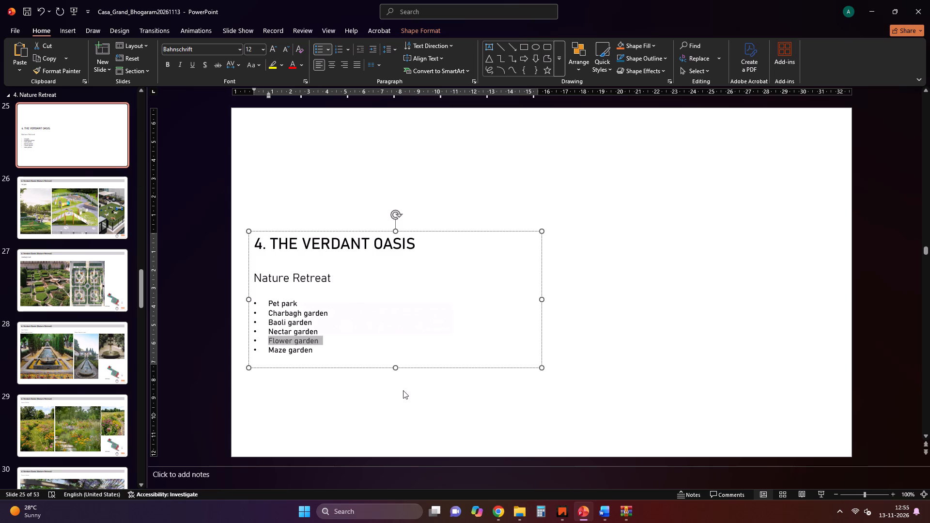
{"action": "key", "text": "BackSpace"}
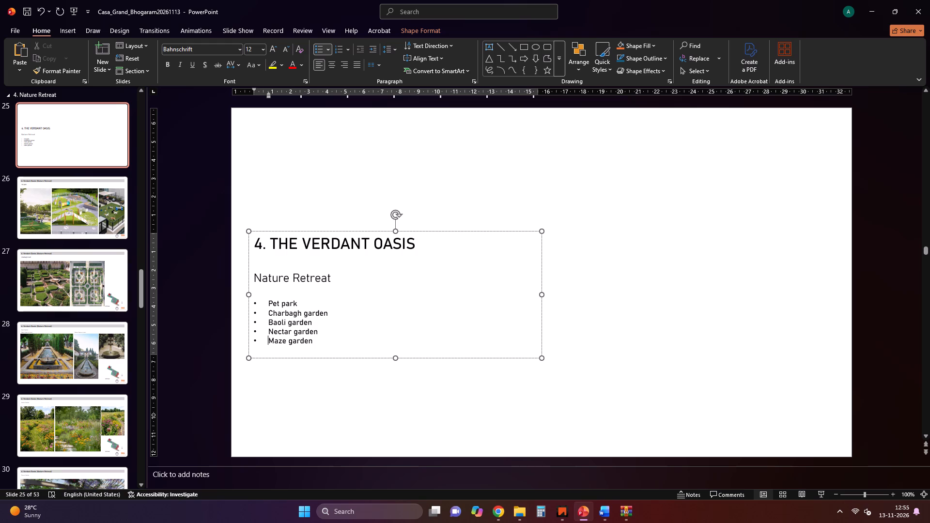
Insert an empty, indented sub-item with upper-case Roman numbering below the Nectar garden bullet.
{"action": "left_click", "coordinate": [324, 332]}
{"action": "key", "text": "Return"}
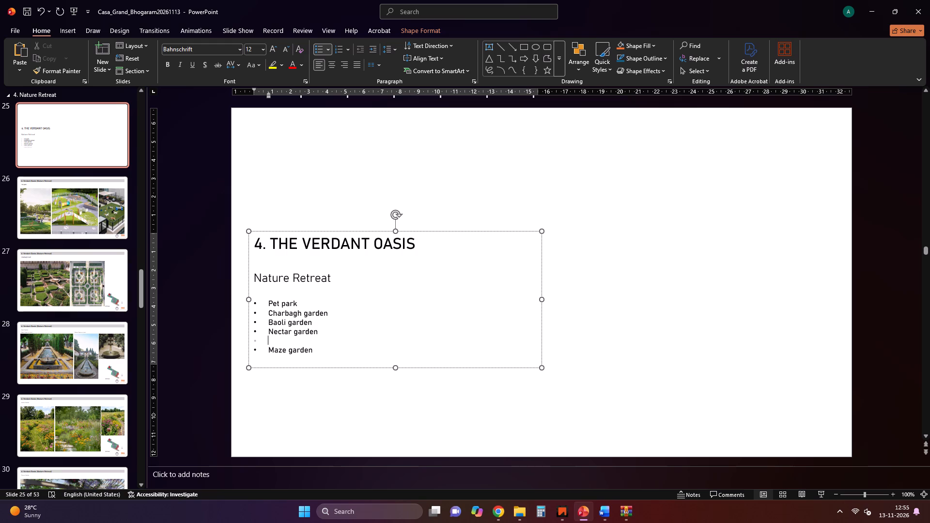
{"action": "left_click", "coordinate": [380, 52]}
{"action": "left_click", "coordinate": [347, 53]}
{"action": "left_click", "coordinate": [363, 125]}
{"action": "left_click", "coordinate": [375, 51]}
Replace the Nectar garden bullet text with "Garden of blooms".
{"action": "left_click_drag", "start_coordinate": [268, 330], "coordinate": [310, 336]}
{"action": "type", "text": "garden of blooms"}
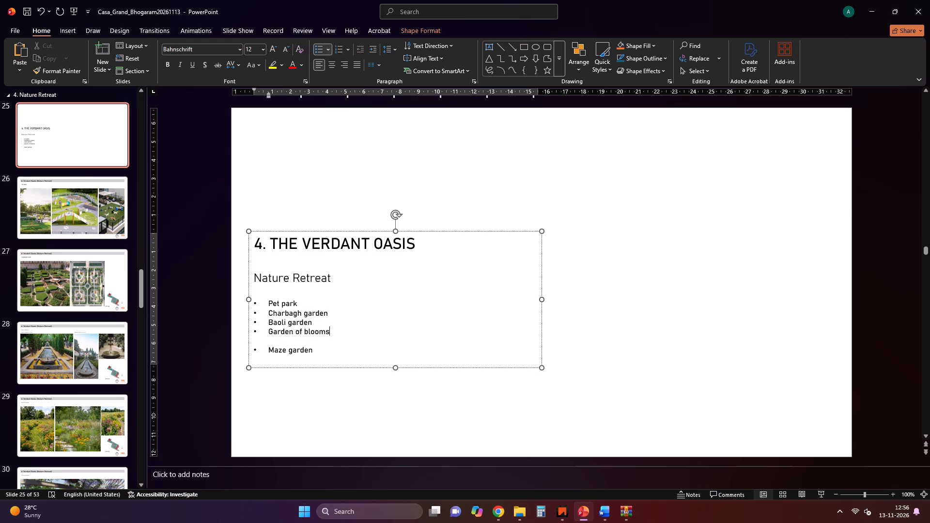
Insert a new line directly below Garden of blooms as an indented sub-item with upper-case Roman numbering.
{"action": "key", "text": "Return"}
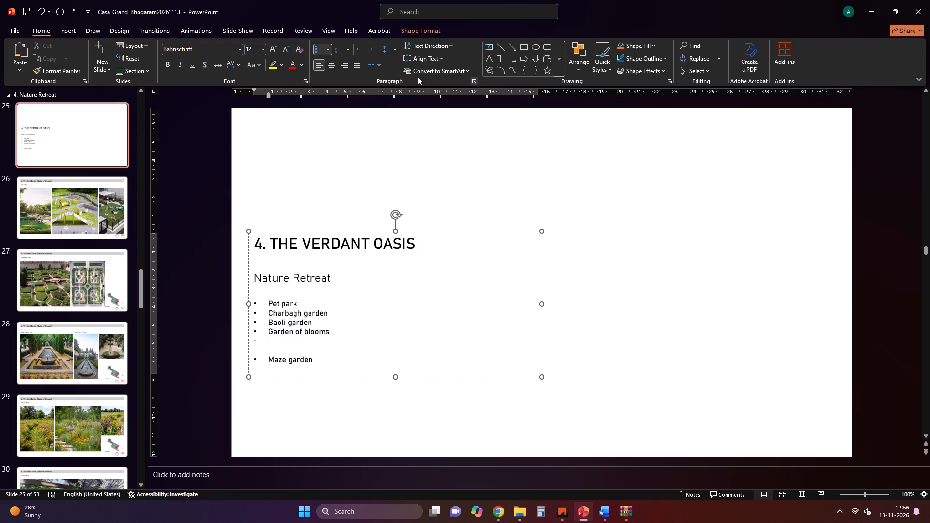
{"action": "left_click", "coordinate": [378, 45]}
{"action": "left_click", "coordinate": [341, 47]}
{"action": "left_click", "coordinate": [352, 51]}
{"action": "left_click", "coordinate": [368, 108]}
Enter "Nector garden" as sub-item I under Garden of blooms and start an empty sub-item II.
{"action": "type", "text": "garden"}
{"action": "key", "text": "space"}
{"action": "key", "text": "BackSpace"}
{"action": "key", "text": "BackSpace"}
{"action": "key", "text": "BackSpace"}
{"action": "key", "text": "BackSpace"}
{"action": "key", "text": "BackSpace"}
{"action": "key", "text": "BackSpace"}
{"action": "key", "text": "BackSpace"}
{"action": "type", "text": "nector g"}
{"action": "type", "text": "arden"}
{"action": "key", "text": "space"}
{"action": "key", "text": "Return"}
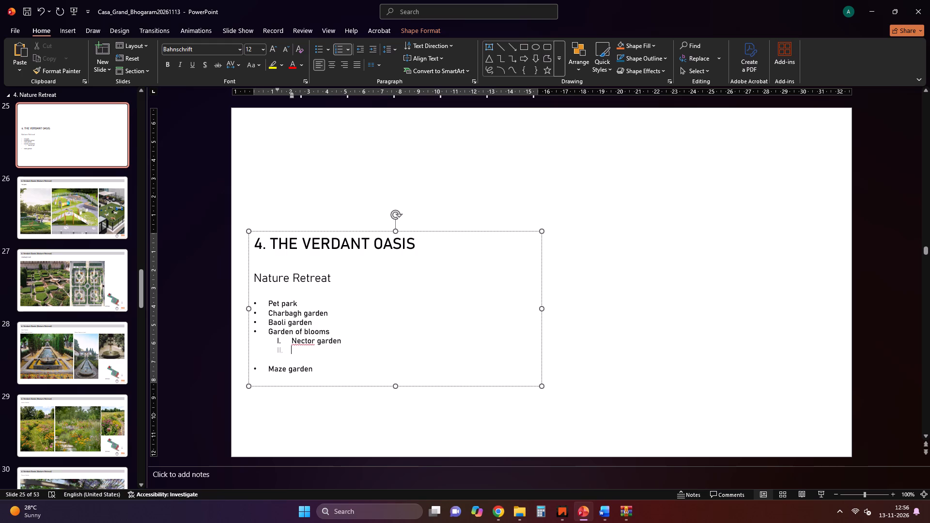
Correct the spelling of the sub-item under Garden of blooms to "Nectar garden".
{"action": "left_click", "coordinate": [306, 344]}
{"action": "right_click", "coordinate": [305, 344]}
{"action": "left_click", "coordinate": [312, 350]}
{"action": "left_click", "coordinate": [359, 334]}
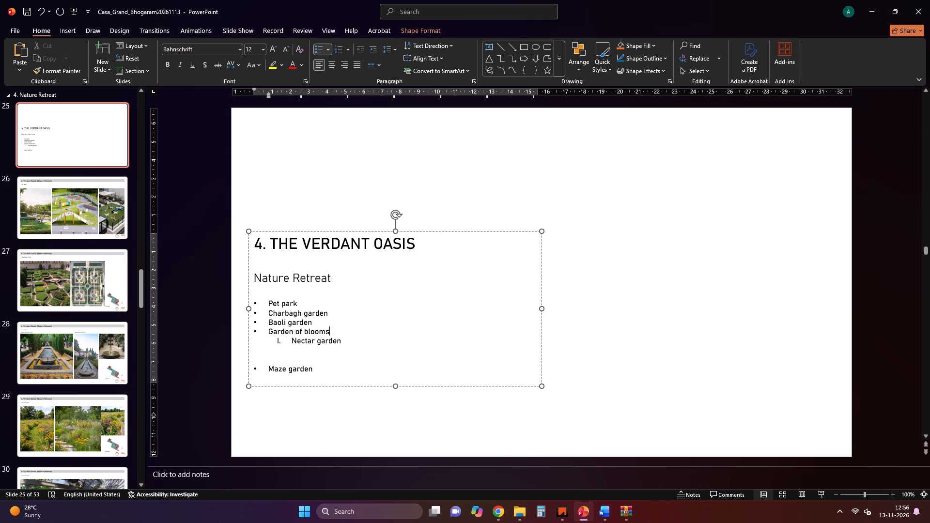
Append ", bird bath" to the Nectar garden sub-item under Garden of blooms.
{"action": "left_click", "coordinate": [347, 344]}
{"action": "key", "text": "BackSpace"}
{"action": "type", "text": ", bi"}
{"action": "key", "text": "r"}
{"action": "type", "text": "d"}
{"action": "key", "text": "space"}
{"action": "key", "text": "b"}
{"action": "type", "text": "ar"}
{"action": "key", "text": "backslash"}
{"action": "key", "text": "BackSpace"}
{"action": "key", "text": "BackSpace"}
{"action": "type", "text": "th"}
{"action": "key", "text": "space"}
Add sub-item II reading "Flower garden" under Garden of blooms.
{"action": "key", "text": "Return"}
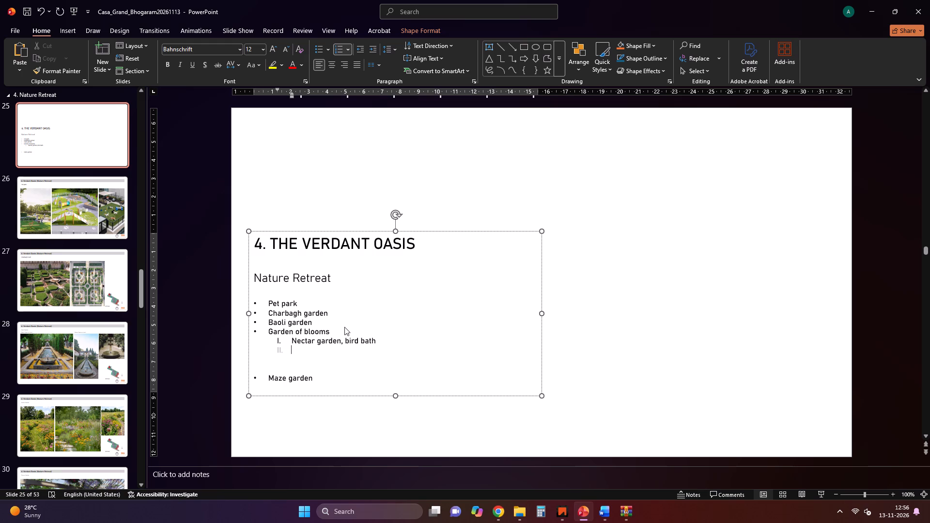
{"action": "type", "text": "flower garden"}
{"action": "key", "text": "space"}
{"action": "type", "text": ","}
{"action": "key", "text": "space"}
{"action": "key", "text": "BackSpace"}
{"action": "key", "text": "BackSpace"}
{"action": "key", "text": "BackSpace"}
Append ", herb garden" to sub-item II, leaving no trailing comma.
{"action": "key", "text": "comma"}
{"action": "key", "text": "space"}
{"action": "key", "text": "h"}
{"action": "type", "text": "er"}
{"action": "key", "text": "b"}
{"action": "key", "text": "space"}
{"action": "type", "text": "ga"}
{"action": "key", "text": "r"}
{"action": "key", "text": "d"}
{"action": "key", "text": "e"}
{"action": "type", "text": "n"}
{"action": "key", "text": "space"}
{"action": "key", "text": "BackSpace"}
{"action": "type", "text": ","}
{"action": "key", "text": "space"}
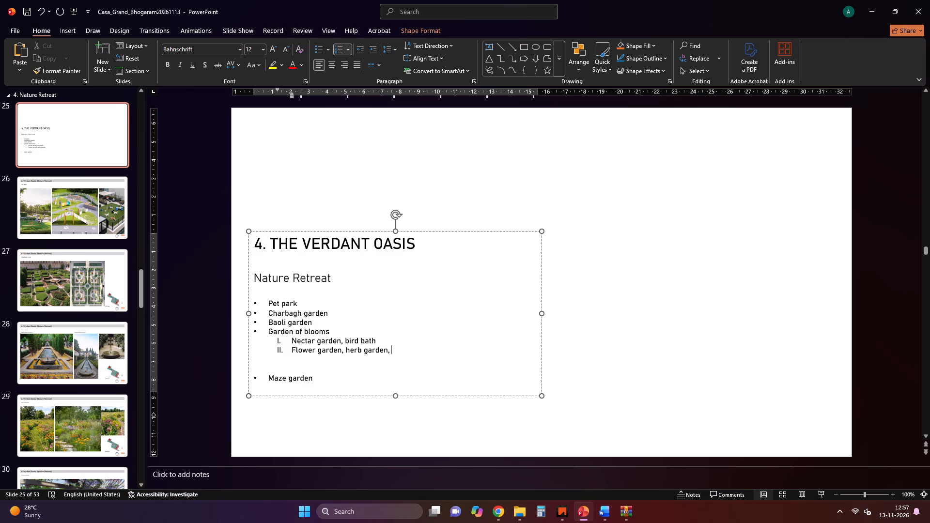
{"action": "key", "text": "BackSpace"}
{"action": "key", "text": "Return"}
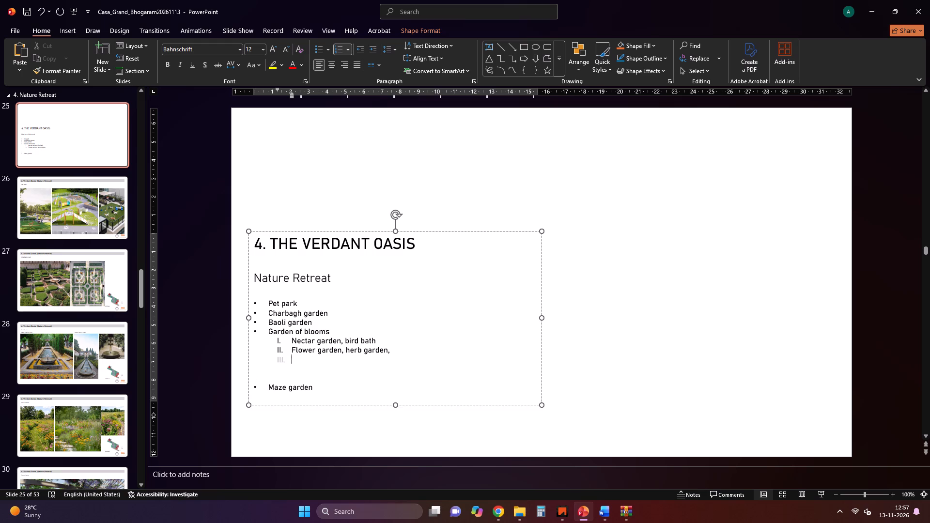
{"action": "key", "text": "BackSpace"}
{"action": "key", "text": "BackSpace"}
{"action": "key", "text": "BackSpace"}
Add sub-item III reading "Touch me not garden" under Garden of blooms.
{"action": "key", "text": "Return"}
{"action": "type", "text": "touch"}
{"action": "key", "text": "space"}
{"action": "type", "text": "me"}
{"action": "key", "text": "space"}
{"action": "key", "text": "n"}
{"action": "type", "text": "it"}
{"action": "key", "text": "space"}
{"action": "type", "text": "garde"}
{"action": "type", "text": "n"}
{"action": "key", "text": "space"}
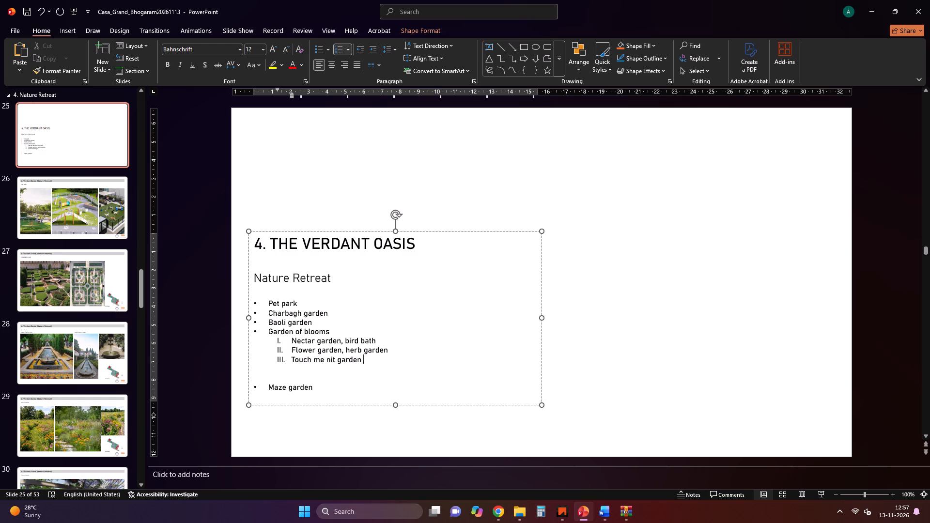
{"action": "key", "text": "BackSpace"}
{"action": "key", "text": "BackSpace"}
{"action": "key", "text": "BackSpace"}
{"action": "key", "text": "BackSpace"}
{"action": "key", "text": "BackSpace"}
{"action": "key", "text": "BackSpace"}
{"action": "key", "text": "BackSpace"}
{"action": "key", "text": "BackSpace"}
{"action": "key", "text": "BackSpace"}
{"action": "key", "text": "BackSpace"}
{"action": "type", "text": "ot gar"}
{"action": "key", "text": "d"}
{"action": "type", "text": "en"}
{"action": "key", "text": "space"}
Append ", butterfly garden" to the Touch me not garden sub-item.
{"action": "key", "text": "BackSpace"}
{"action": "key", "text": "comma"}
{"action": "key", "text": "space"}
{"action": "type", "text": "butter"}
{"action": "key", "text": "space"}
{"action": "type", "text": "fk"}
{"action": "key", "text": "y"}
{"action": "key", "text": "space"}
{"action": "key", "text": "BackSpace"}
{"action": "key", "text": "BackSpace"}
{"action": "key", "text": "BackSpace"}
{"action": "key", "text": "BackSpace"}
{"action": "key", "text": "BackSpace"}
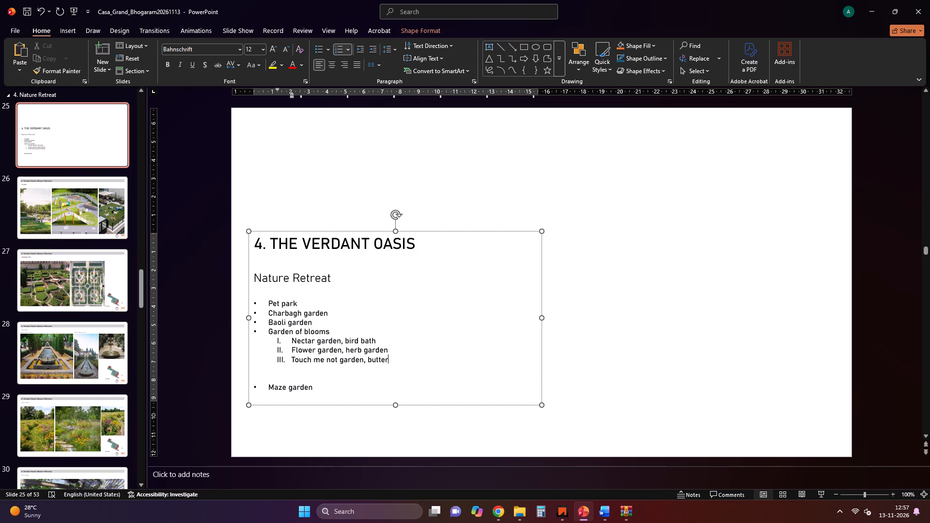
{"action": "type", "text": "fl"}
{"action": "type", "text": "y"}
{"action": "key", "text": "space"}
{"action": "key", "text": "g"}
{"action": "type", "text": "ard"}
{"action": "type", "text": "en"}
{"action": "key", "text": "space"}
Add sub-item IV reading "Four seasons garden" under Garden of blooms.
{"action": "key", "text": "Return"}
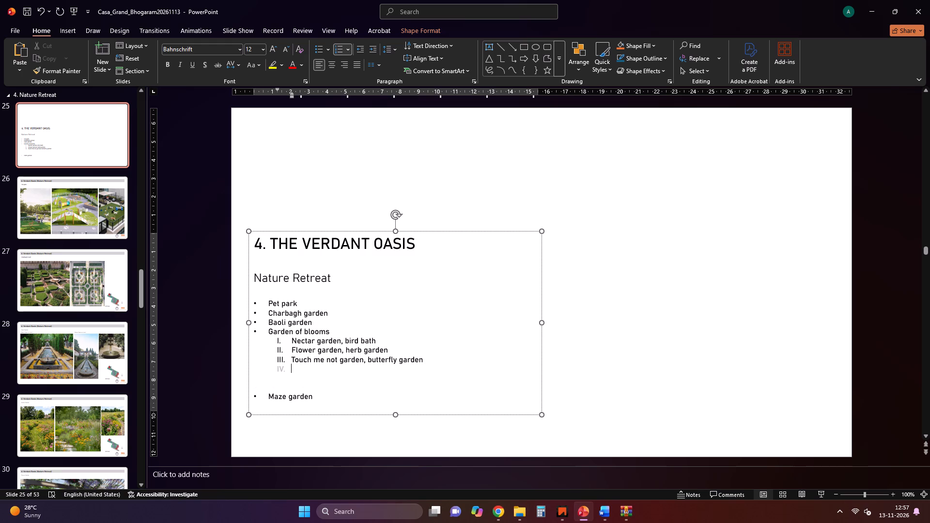
{"action": "type", "text": "fo"}
{"action": "key", "text": "u"}
{"action": "type", "text": "r"}
{"action": "key", "text": "space"}
{"action": "key", "text": "s"}
{"action": "type", "text": "ea"}
{"action": "type", "text": "sons"}
{"action": "key", "text": "space"}
{"action": "type", "text": "gar"}
{"action": "type", "text": "dn"}
{"action": "key", "text": "BackSpace"}
{"action": "key", "text": "e"}
{"action": "key", "text": "n"}
Remove one empty line between the Four seasons garden sub-item and the Maze garden bullet.
{"action": "left_click", "coordinate": [270, 386]}
{"action": "key", "text": "BackSpace"}
{"action": "key", "text": "BackSpace"}
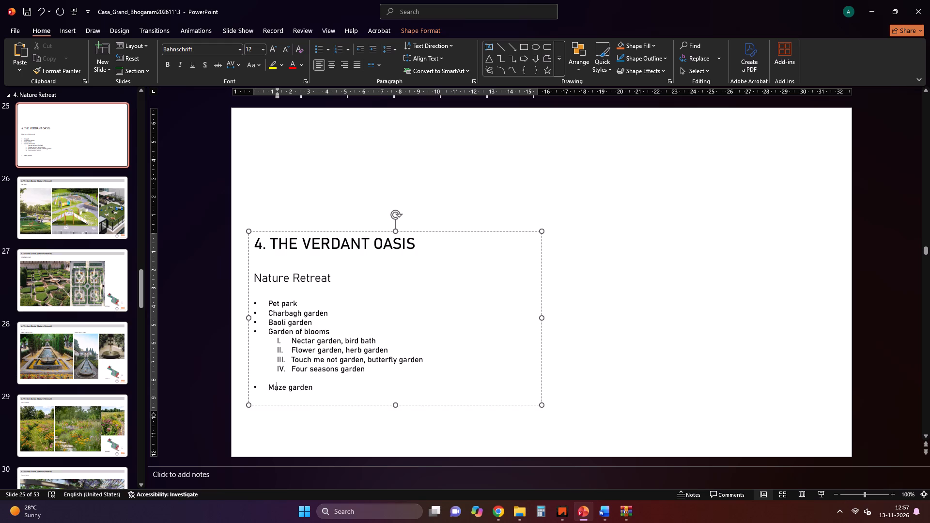
{"action": "left_click", "coordinate": [382, 436]}
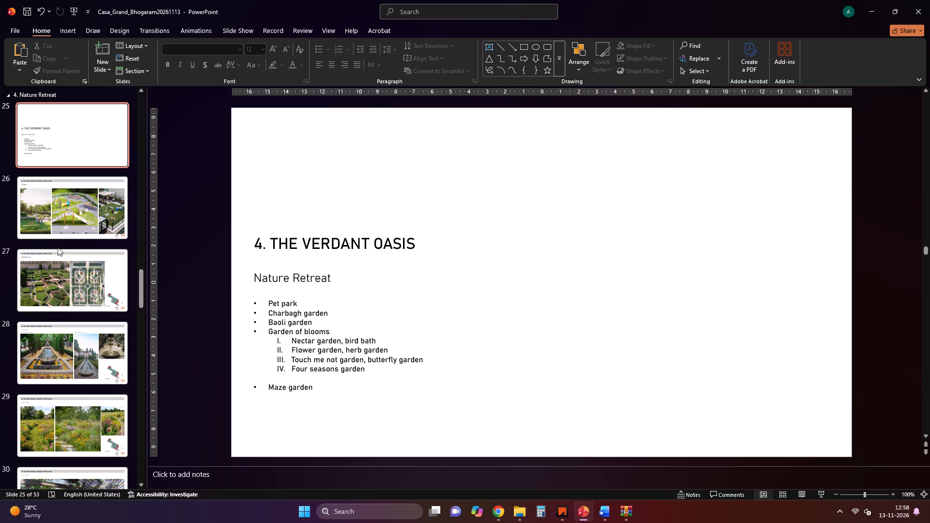
Duplicate the Flower Garden slide at the end of the Nature Retreat section and select the copy.
{"action": "left_click", "coordinate": [94, 298]}
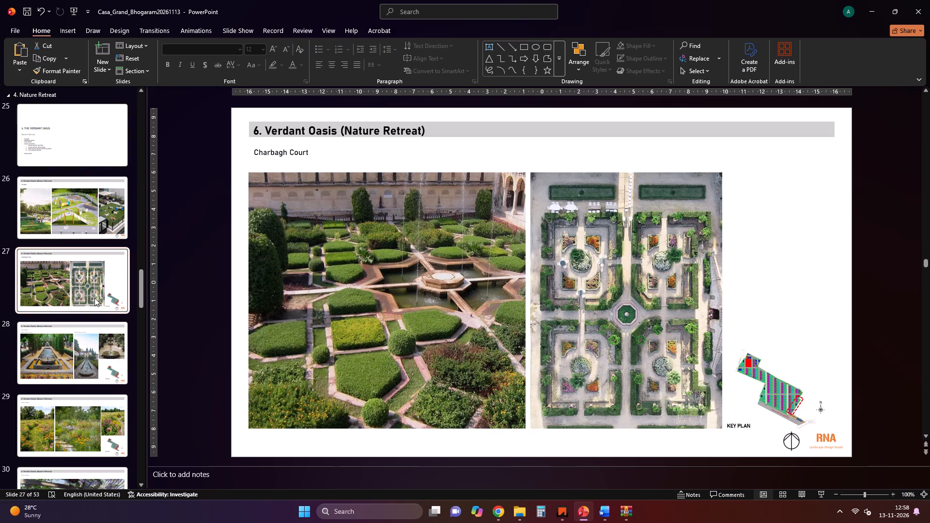
{"action": "left_click", "coordinate": [112, 341]}
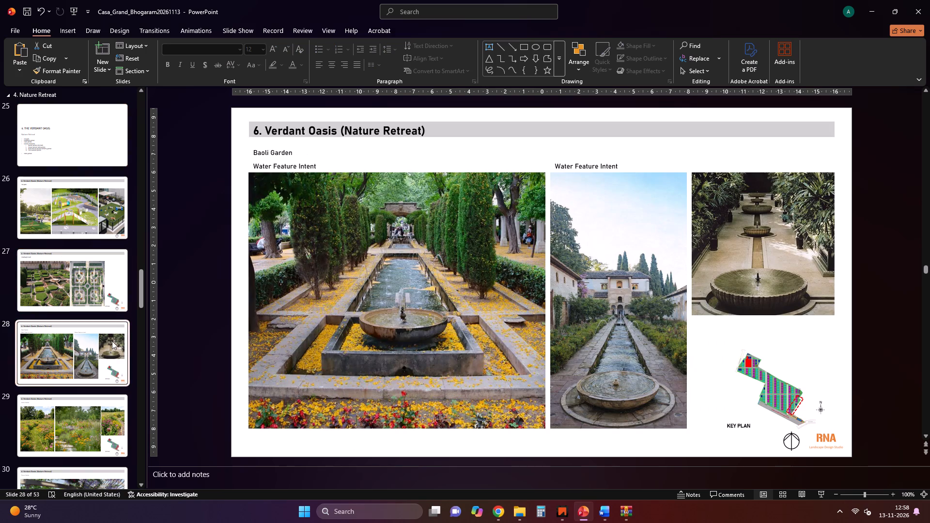
{"action": "left_click", "coordinate": [109, 413]}
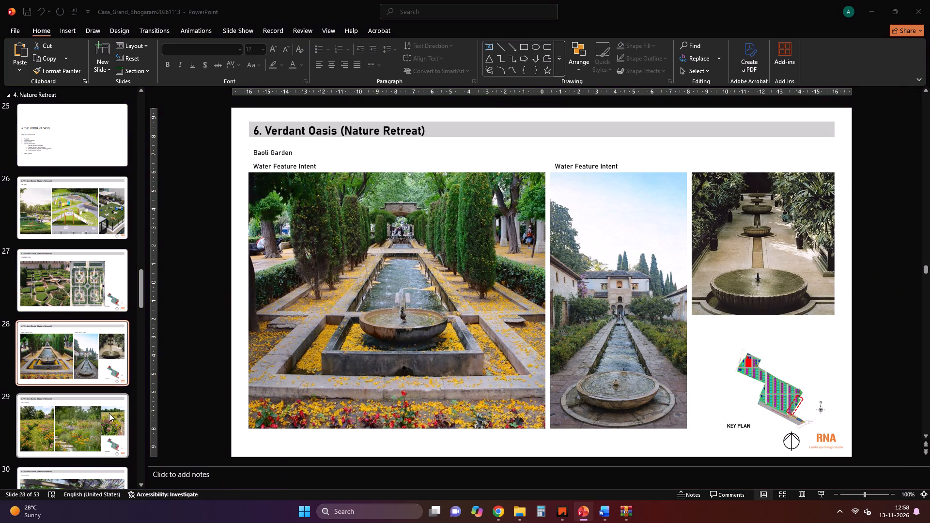
{"action": "left_click", "coordinate": [102, 422]}
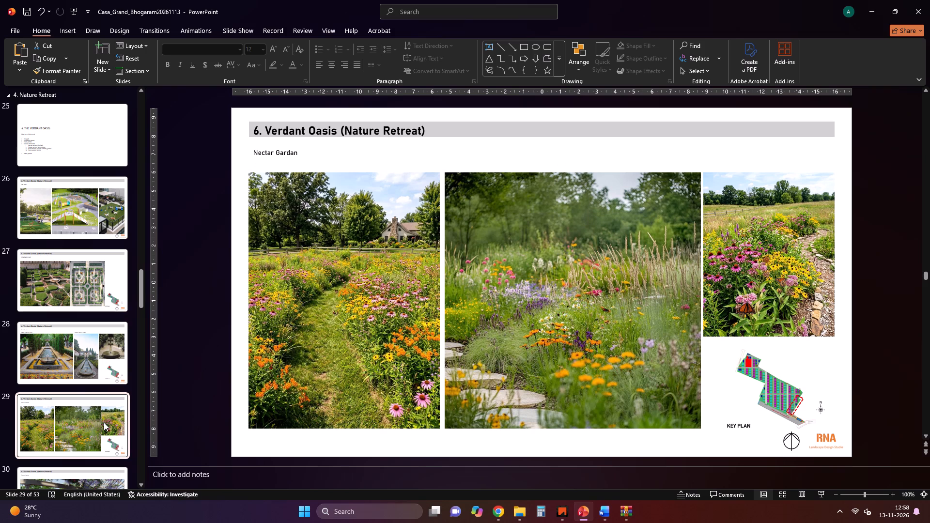
{"action": "left_click", "coordinate": [102, 467]}
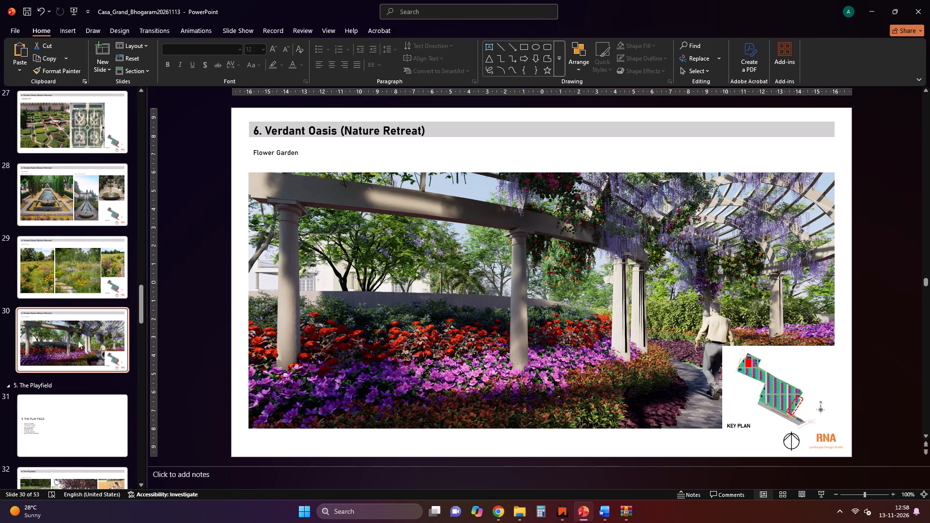
{"action": "right_click_drag", "start_coordinate": [78, 339], "coordinate": [77, 344]}
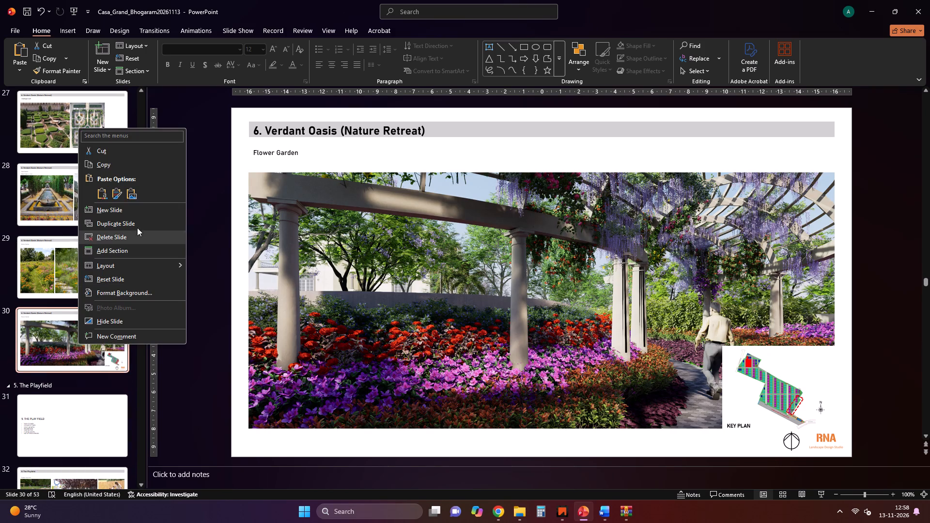
{"action": "left_click", "coordinate": [141, 222]}
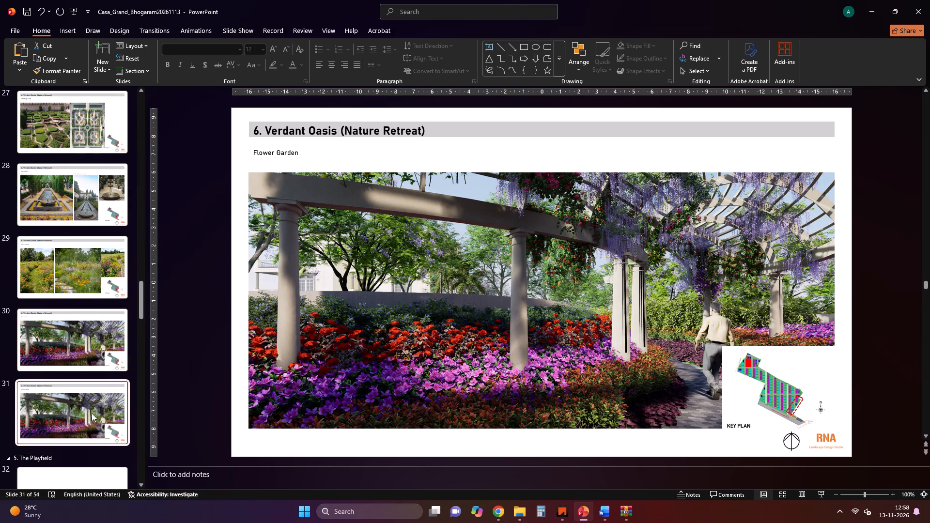
{"action": "left_click", "coordinate": [92, 413]}
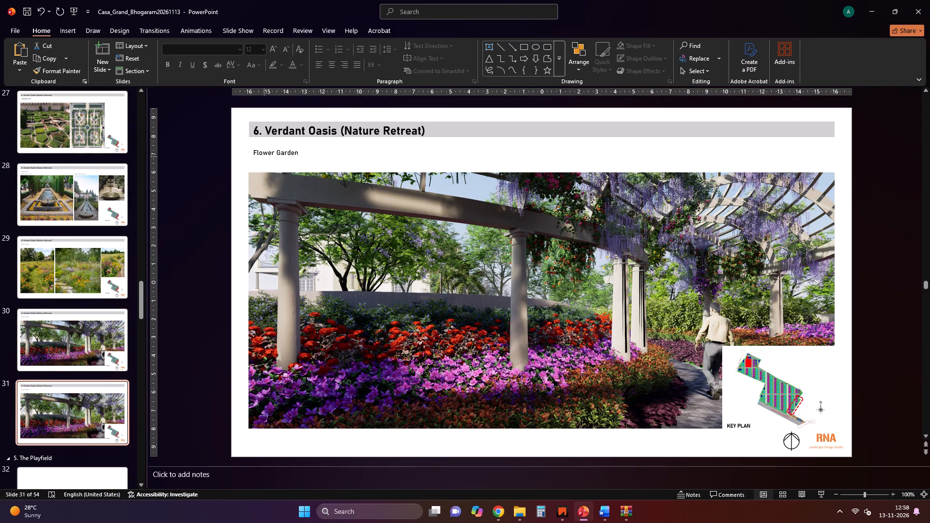
Copy the Maze Garden picture from the Word amenities list and return to the presentation.
{"action": "left_click", "coordinate": [605, 510]}
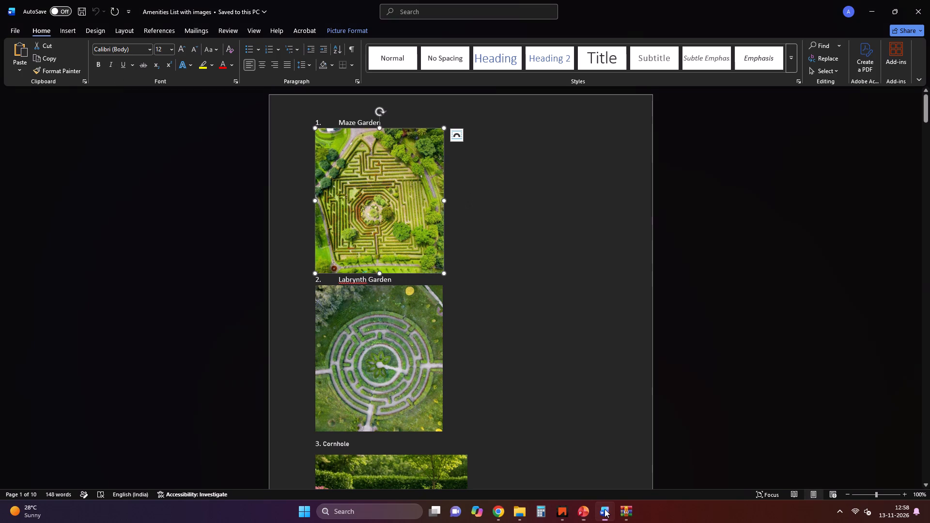
{"action": "left_click", "coordinate": [380, 210]}
{"action": "key", "text": "ctrl+c"}
{"action": "left_click", "coordinate": [530, 306]}
{"action": "scroll", "coordinate": [561, 373], "scroll_direction": "down", "scroll_amount": 1}
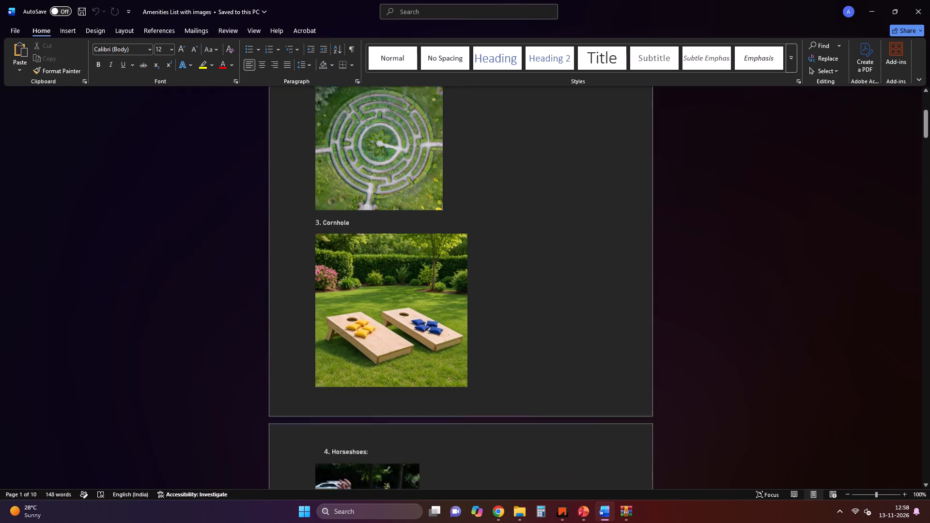
{"action": "left_click", "coordinate": [875, 7]}
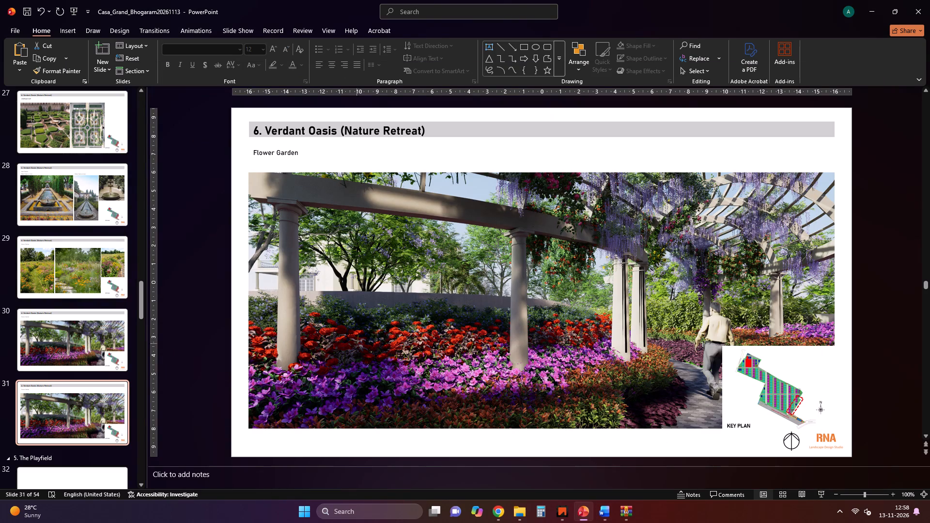
Replace the large flower photo on the duplicated slide with the copied maze picture, aligned under the heading's start and enlarged.
{"action": "left_click", "coordinate": [495, 302]}
{"action": "key", "text": "Delete"}
{"action": "left_click", "coordinate": [281, 287]}
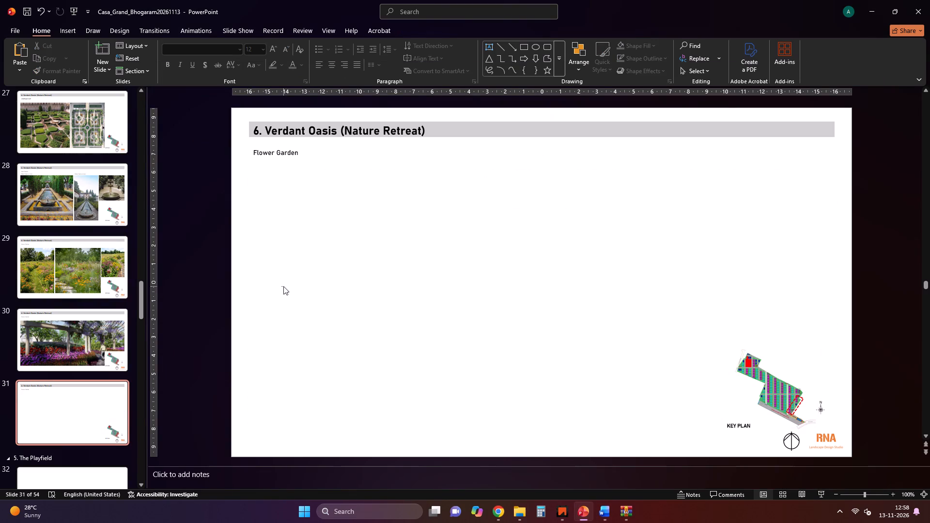
{"action": "key", "text": "ctrl+v"}
{"action": "left_click_drag", "start_coordinate": [515, 278], "coordinate": [285, 233]}
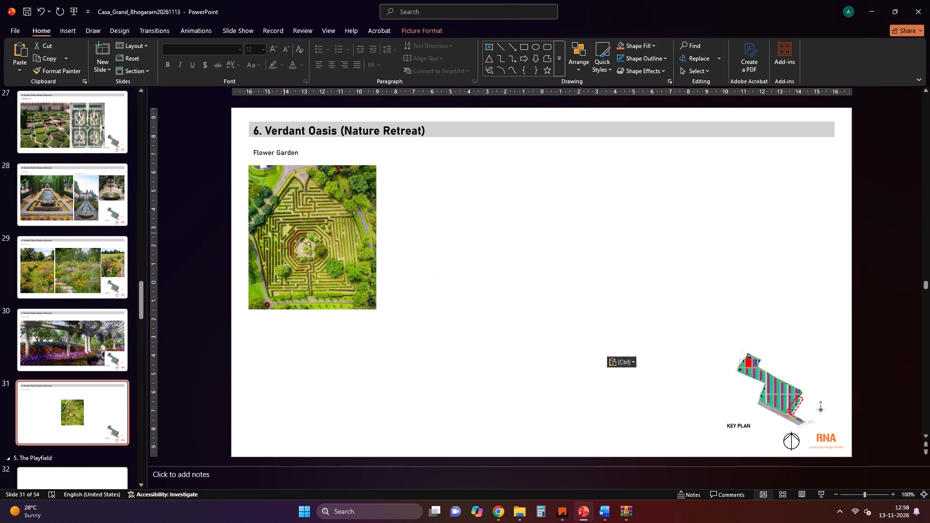
{"action": "left_click_drag", "start_coordinate": [285, 233], "coordinate": [285, 233]}
{"action": "left_click_drag", "start_coordinate": [377, 308], "coordinate": [430, 412]}
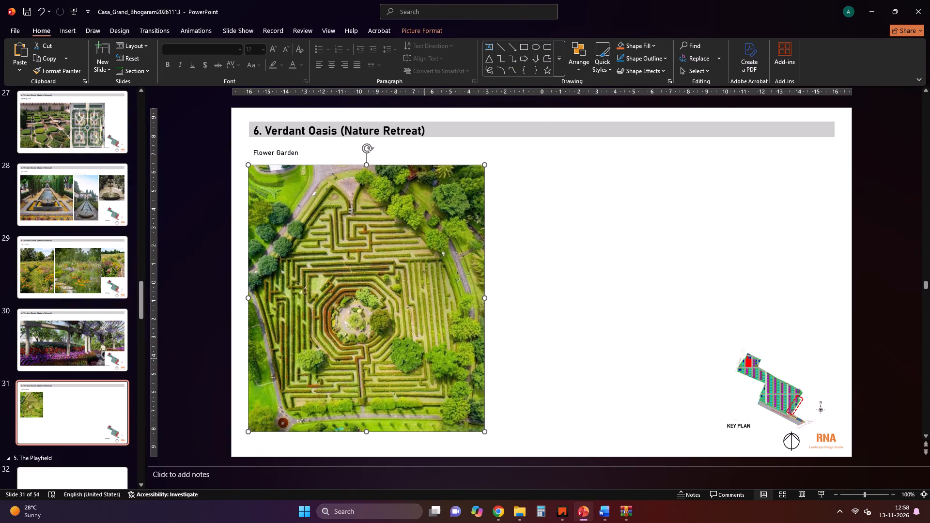
Bring the caption closer to the maze picture and change its wording to "Maze Garden".
{"action": "left_click", "coordinate": [284, 164]}
{"action": "left_click", "coordinate": [277, 154]}
{"action": "left_click_drag", "start_coordinate": [252, 152], "coordinate": [268, 154]}
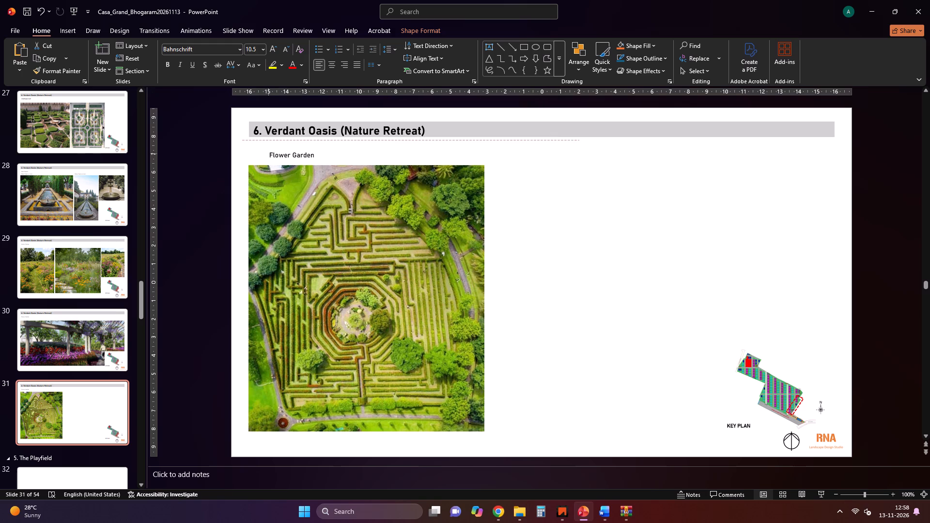
{"action": "left_click_drag", "start_coordinate": [268, 154], "coordinate": [247, 157]}
{"action": "left_click", "coordinate": [247, 157]}
{"action": "left_click", "coordinate": [252, 158]}
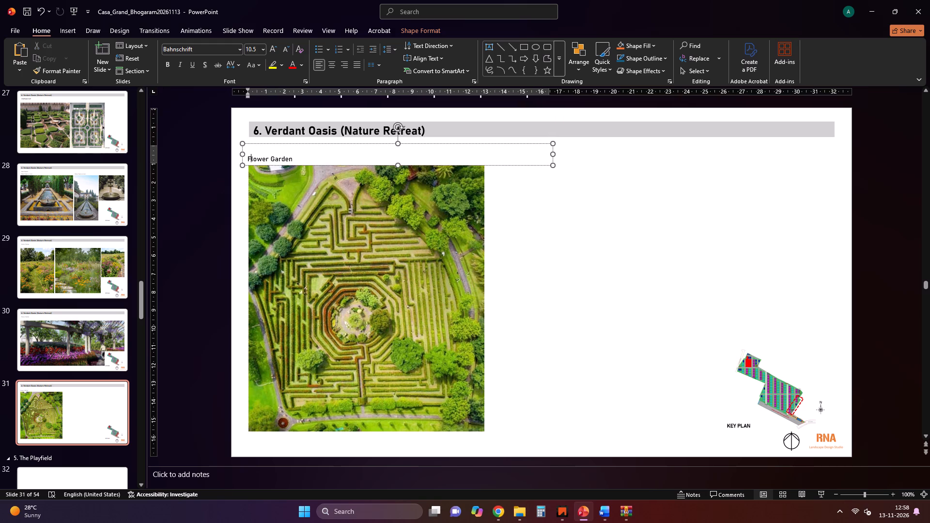
{"action": "left_click_drag", "start_coordinate": [248, 158], "coordinate": [266, 157]}
{"action": "key", "text": "BackSpace"}
{"action": "key", "text": "Delete"}
{"action": "type", "text": "mazr"}
{"action": "key", "text": "BackSpace"}
{"action": "type", "text": "e"}
{"action": "key", "text": "space"}
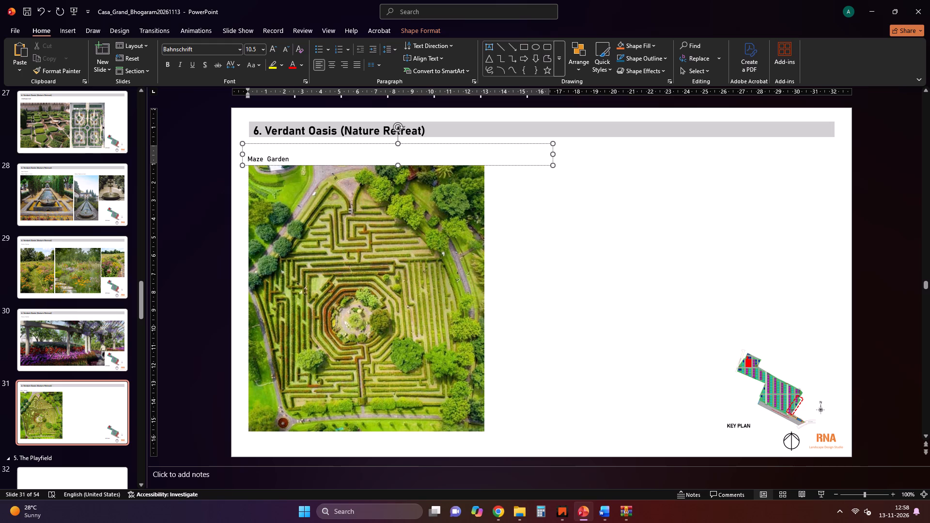
{"action": "key", "text": "BackSpace"}
{"action": "left_click", "coordinate": [639, 293]}
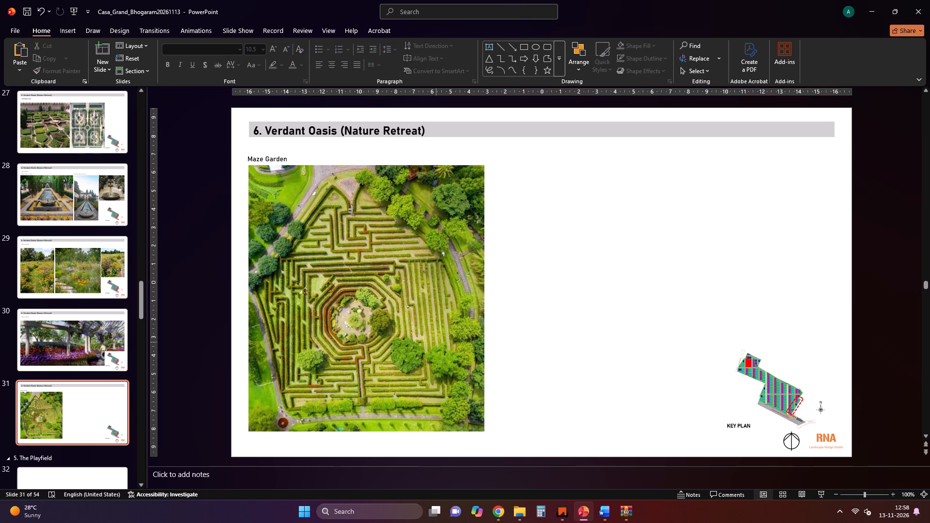
Realign the Maze Garden caption box with the heading and remove the empty line above its text.
{"action": "left_click", "coordinate": [347, 263]}
{"action": "left_click", "coordinate": [347, 260]}
{"action": "key", "text": "Escape"}
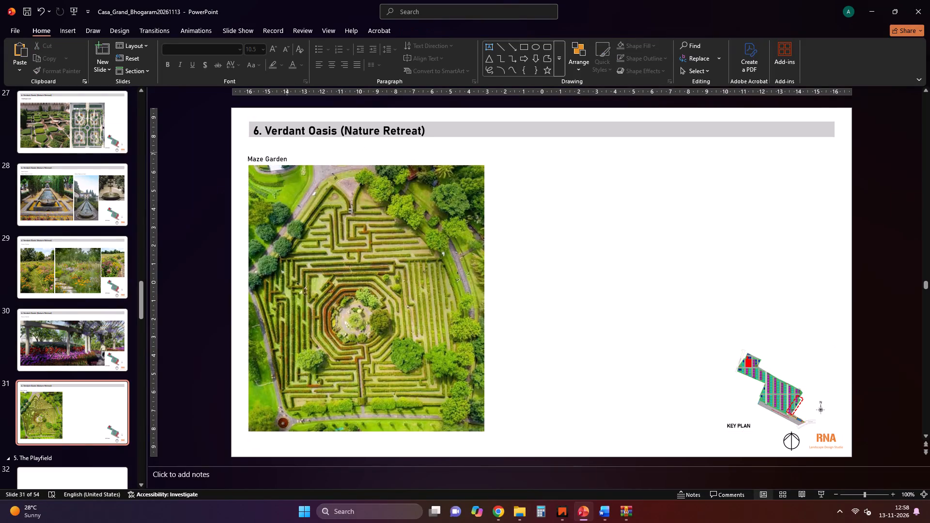
{"action": "left_click", "coordinate": [286, 154]}
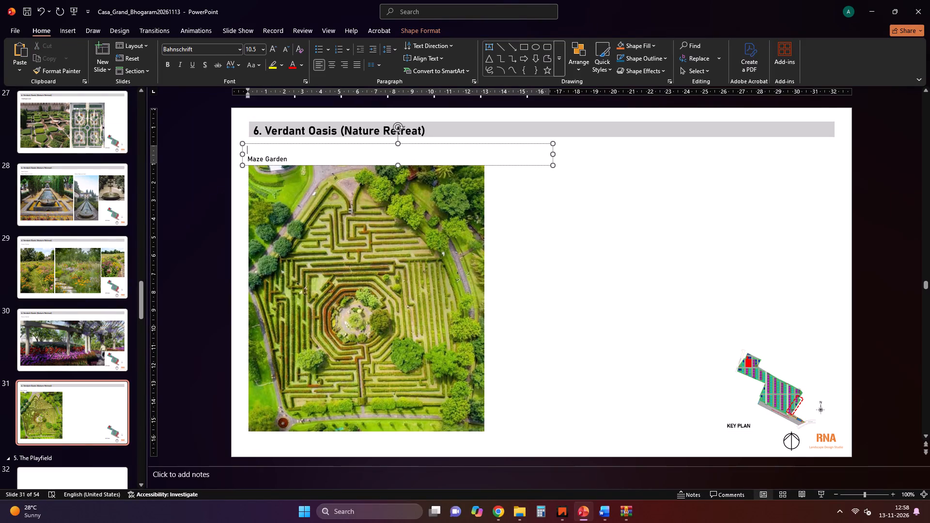
{"action": "left_click_drag", "start_coordinate": [345, 142], "coordinate": [352, 142]}
{"action": "left_click", "coordinate": [285, 149]}
{"action": "key", "text": "Delete"}
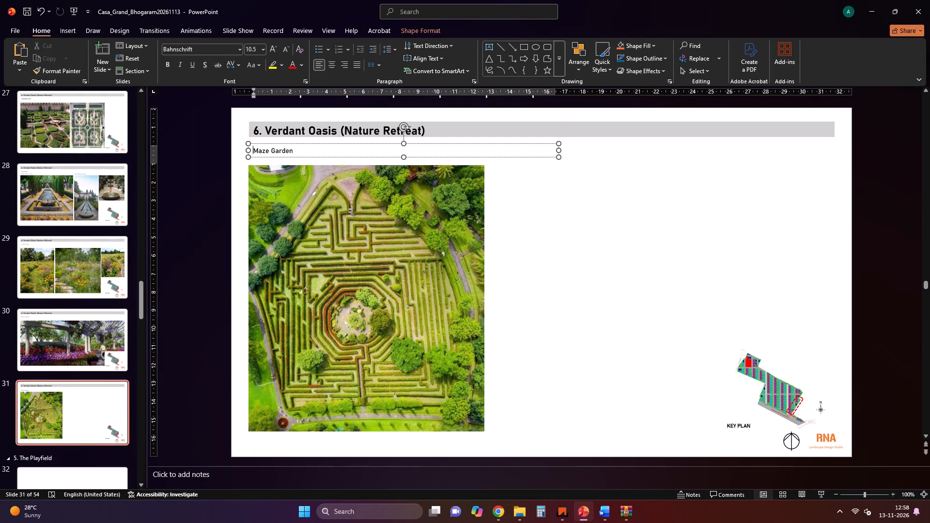
Move the maze picture up directly below its caption and enlarge it slightly.
{"action": "left_click", "coordinate": [554, 247]}
{"action": "left_click", "coordinate": [377, 259]}
{"action": "left_click_drag", "start_coordinate": [378, 271], "coordinate": [381, 260]}
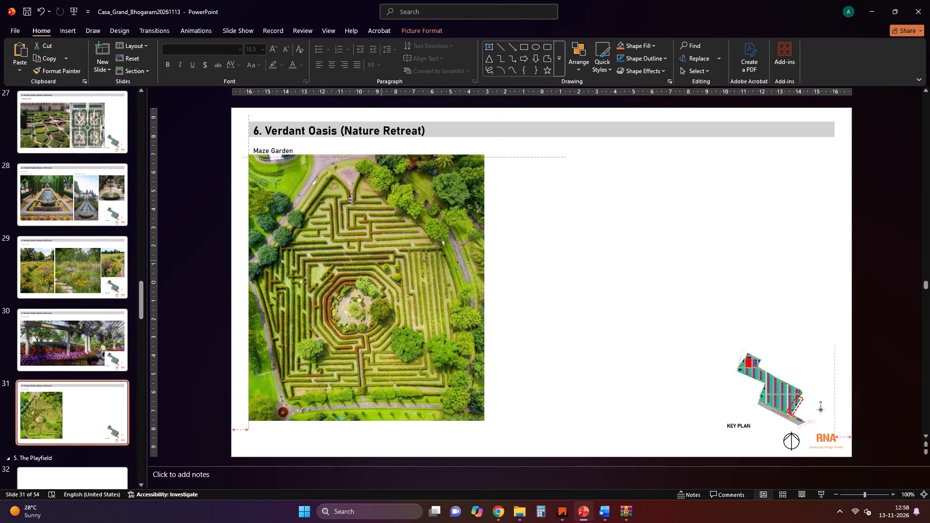
{"action": "left_click_drag", "start_coordinate": [381, 260], "coordinate": [379, 264]}
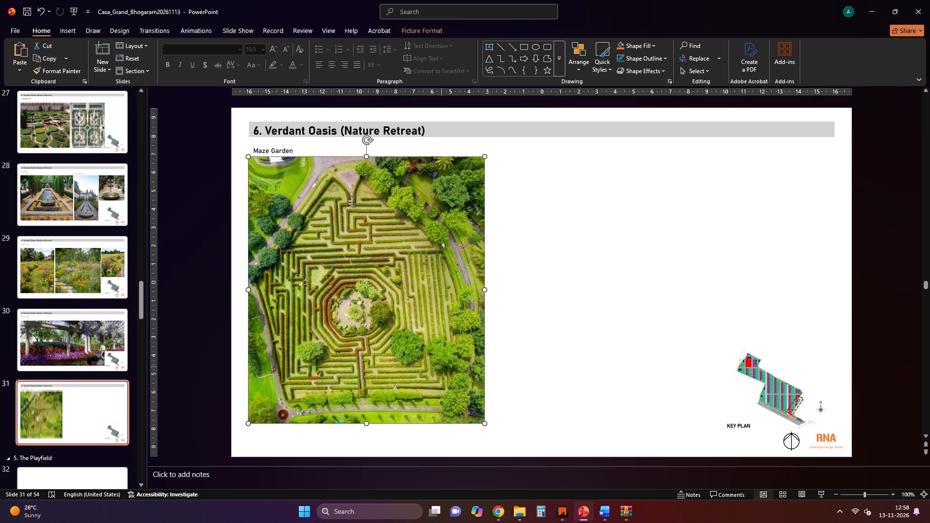
{"action": "left_click_drag", "start_coordinate": [485, 420], "coordinate": [500, 430]}
{"action": "left_click", "coordinate": [550, 390]}
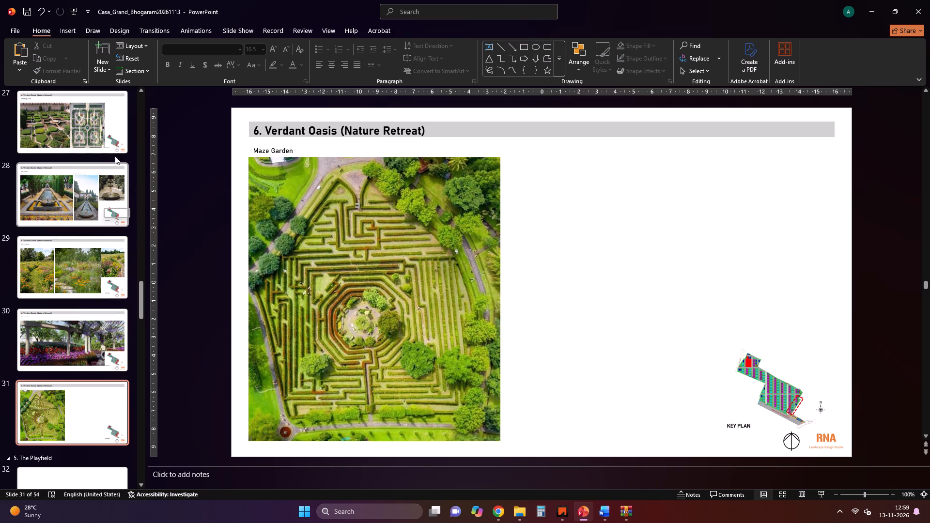
Check the amenities list on the Verdant Oasis section slide and open the Pinterest app.
{"action": "left_click_drag", "start_coordinate": [145, 299], "coordinate": [146, 285]}
{"action": "left_click", "coordinate": [103, 233]}
{"action": "left_click", "coordinate": [76, 140]}
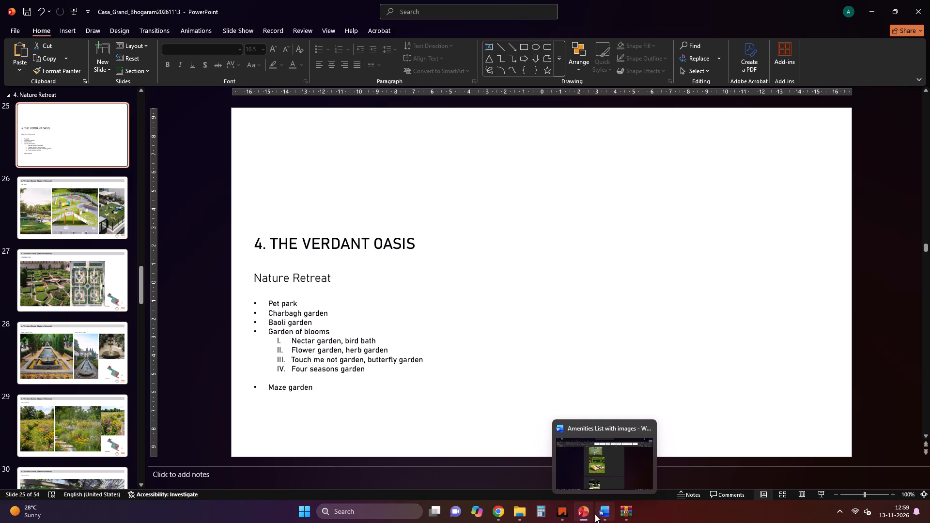
{"action": "left_click", "coordinate": [375, 516]}
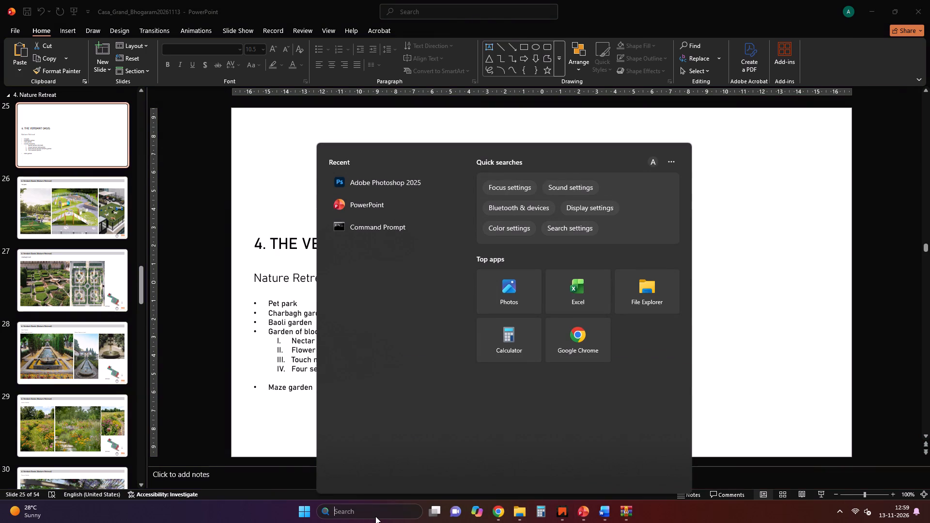
{"action": "key", "text": "p"}
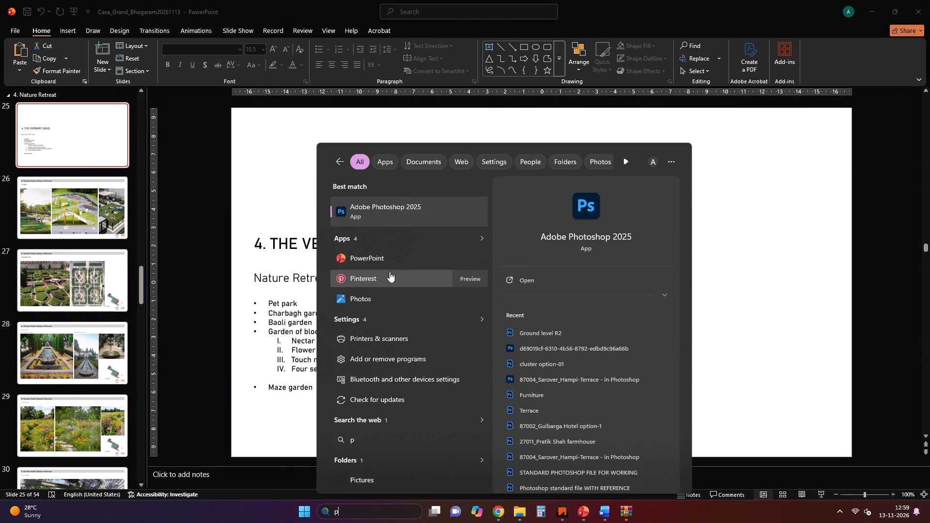
{"action": "left_click", "coordinate": [389, 271]}
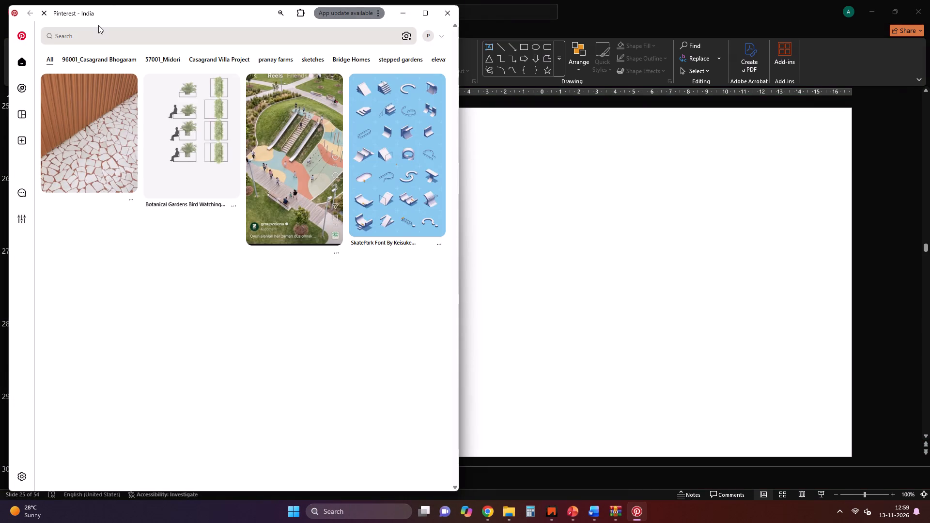
Dismiss the account email prompt and search Pinterest for "four seasons garden".
{"action": "left_click", "coordinate": [110, 31]}
{"action": "type", "text": "four season"}
{"action": "type", "text": "s gad\\"}
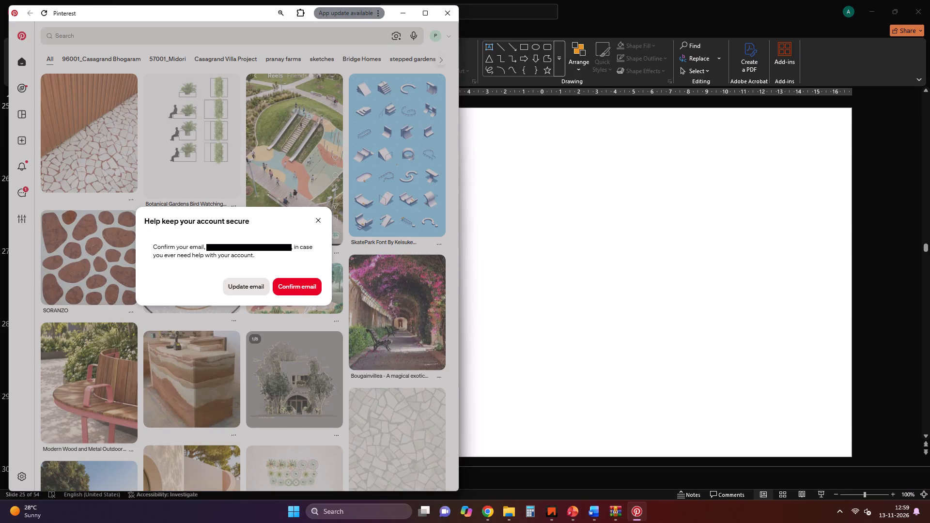
{"action": "left_click", "coordinate": [321, 229]}
{"action": "left_click", "coordinate": [319, 223]}
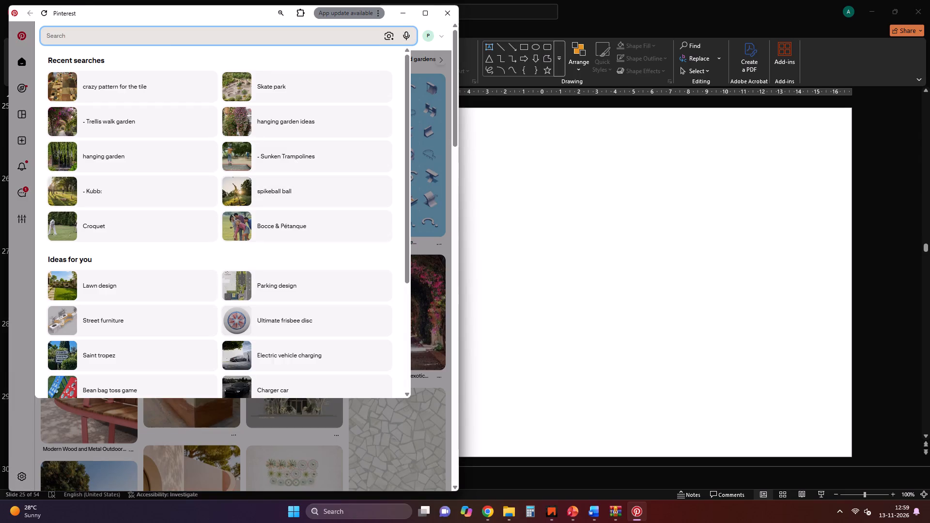
{"action": "left_click", "coordinate": [168, 39]}
{"action": "type", "text": "four"}
{"action": "key", "text": "space"}
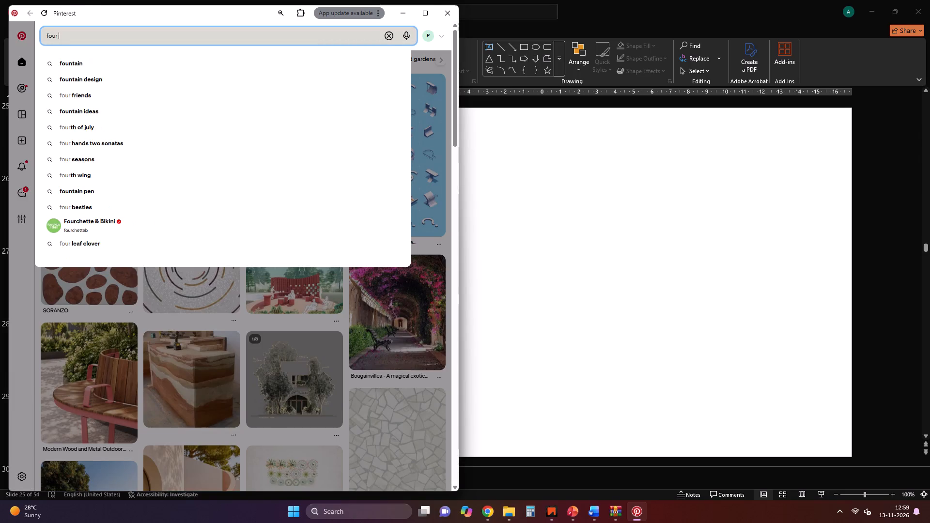
{"action": "key", "text": "s"}
{"action": "type", "text": "easons"}
{"action": "key", "text": "space"}
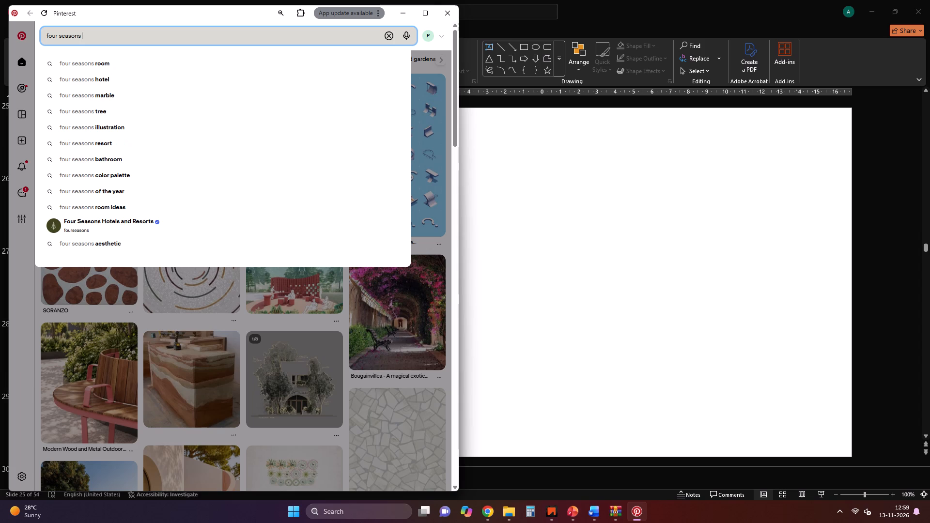
{"action": "type", "text": "garden"}
{"action": "key", "text": "space"}
{"action": "key", "text": "Return"}
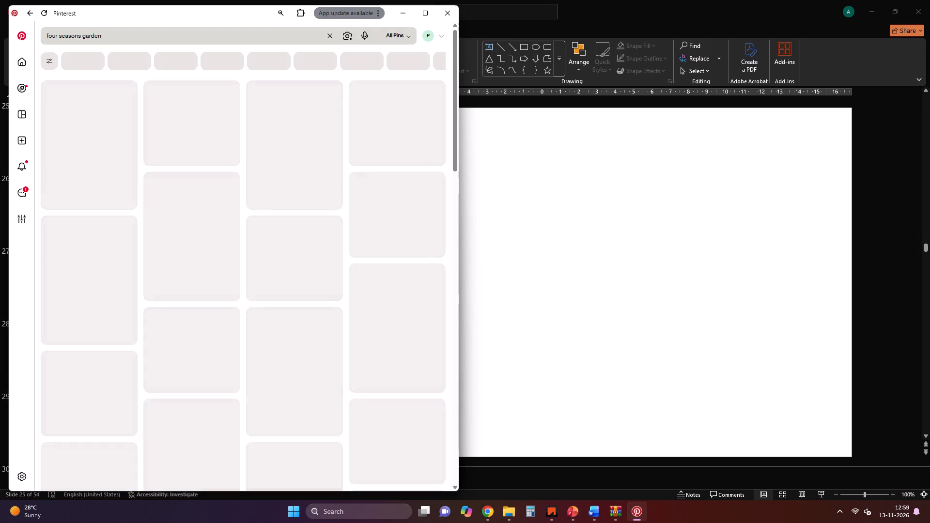
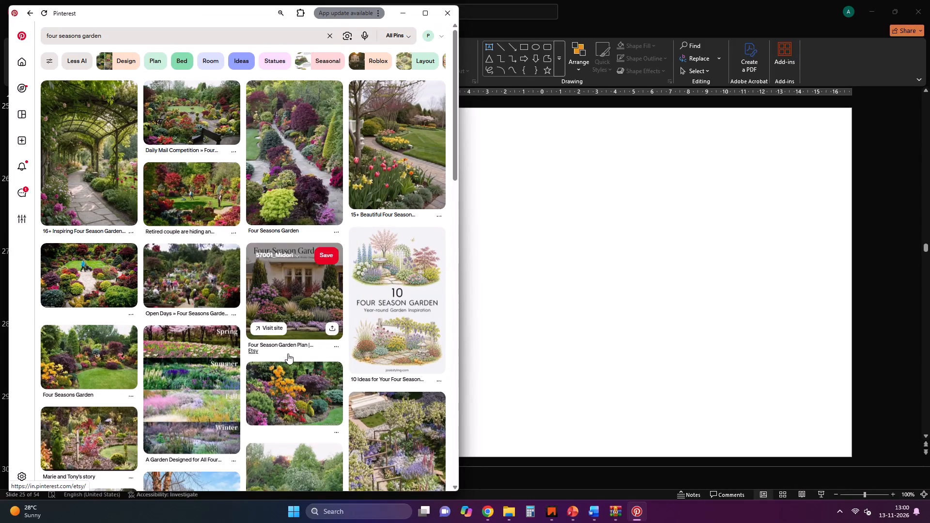
Scan the four seasons garden pins for a suitable image and go back to the Maze Garden slide.
{"action": "scroll", "coordinate": [168, 354], "scroll_direction": "down", "scroll_amount": 1}
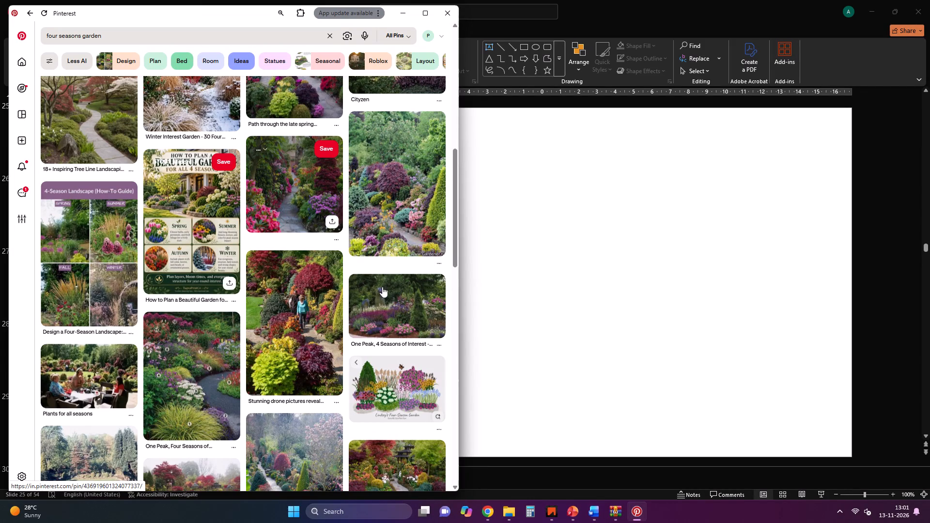
{"action": "left_click", "coordinate": [525, 325]}
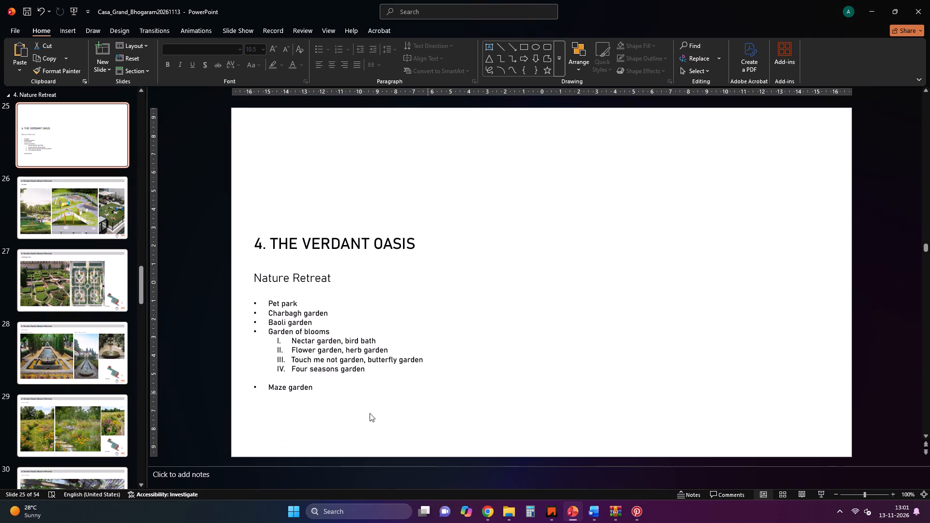
{"action": "left_click_drag", "start_coordinate": [140, 293], "coordinate": [140, 309]}
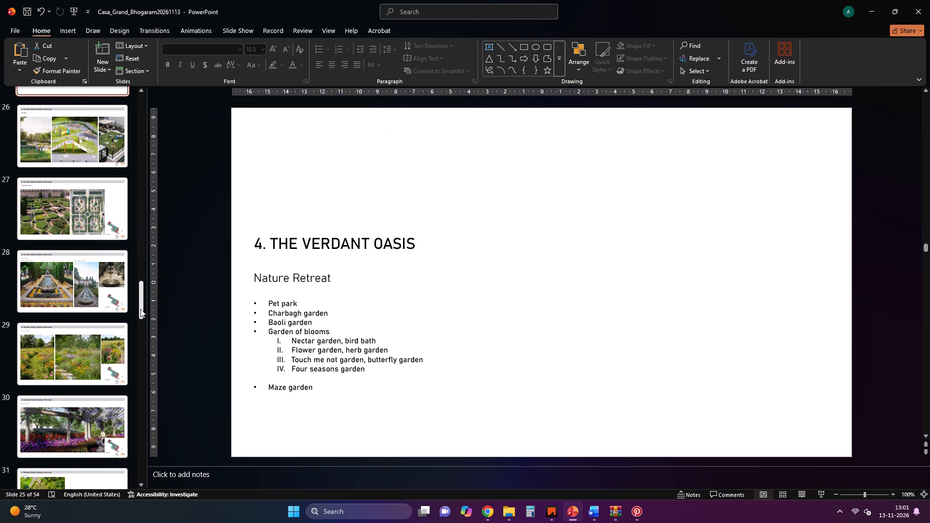
{"action": "left_click_drag", "start_coordinate": [140, 309], "coordinate": [141, 312]}
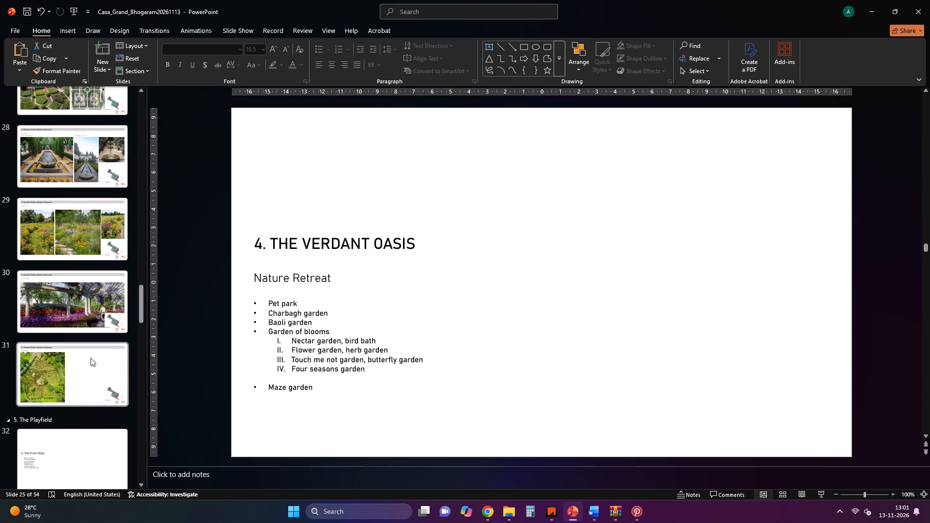
{"action": "left_click", "coordinate": [91, 358]}
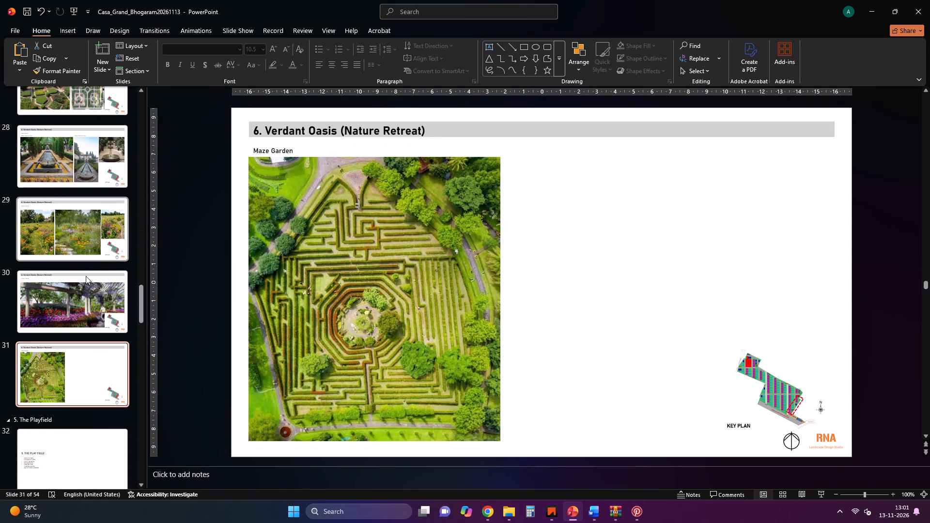
Switch to Pinterest and search for "butter fly garden".
{"action": "left_click", "coordinate": [634, 512]}
{"action": "left_click_drag", "start_coordinate": [108, 40], "coordinate": [11, 74]}
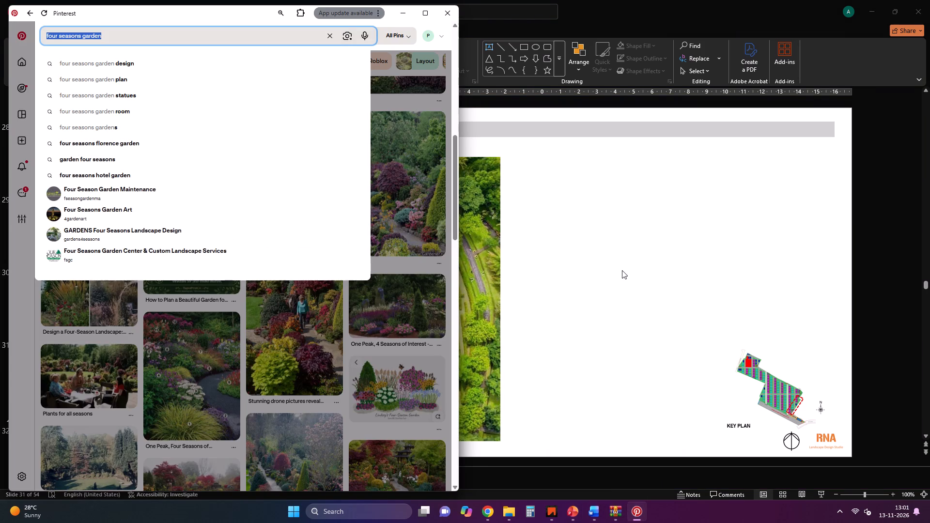
{"action": "type", "text": "butter fly garden"}
{"action": "key", "text": "space"}
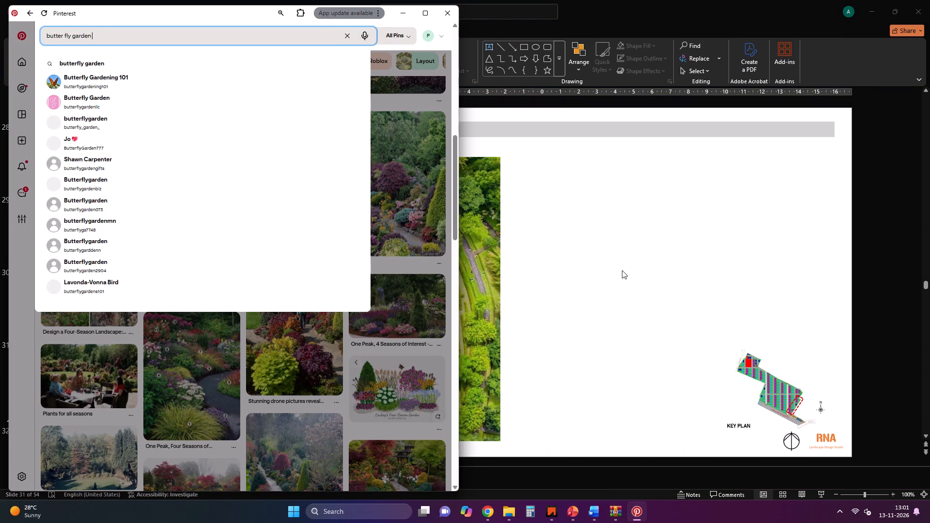
{"action": "key", "text": "Return"}
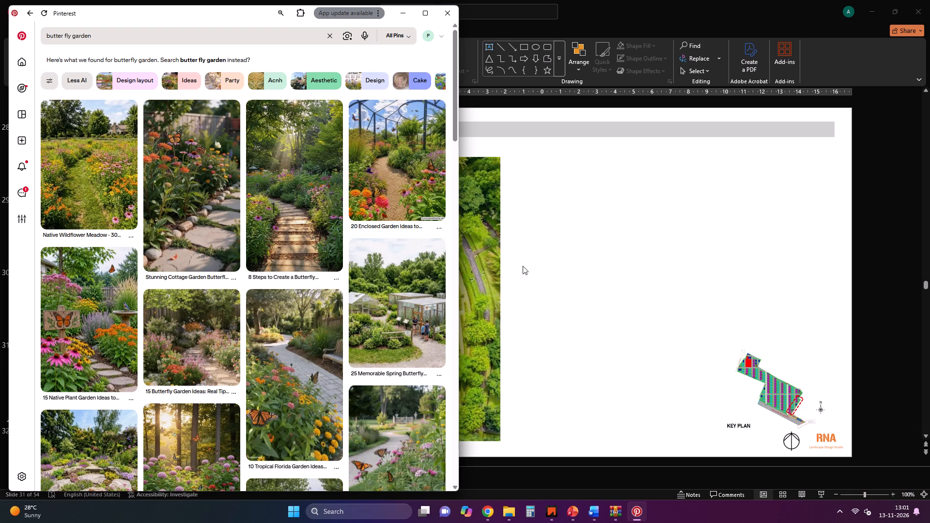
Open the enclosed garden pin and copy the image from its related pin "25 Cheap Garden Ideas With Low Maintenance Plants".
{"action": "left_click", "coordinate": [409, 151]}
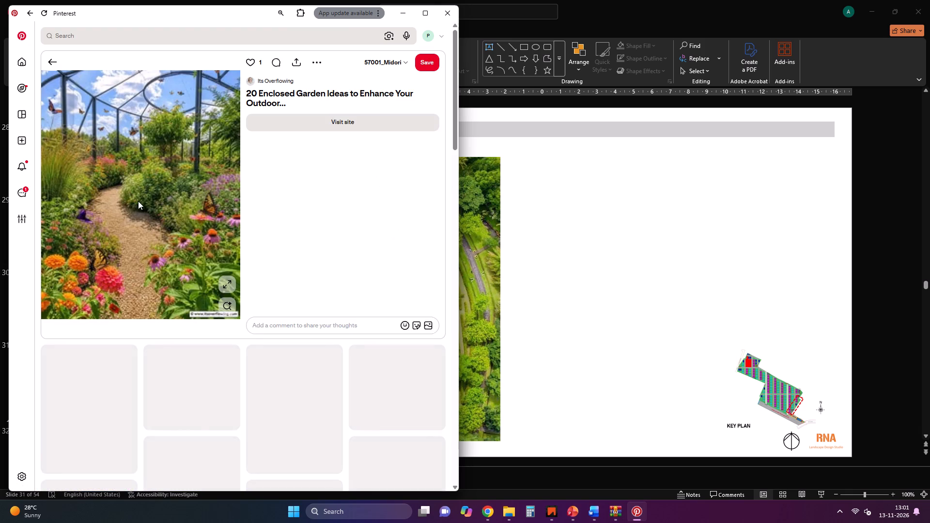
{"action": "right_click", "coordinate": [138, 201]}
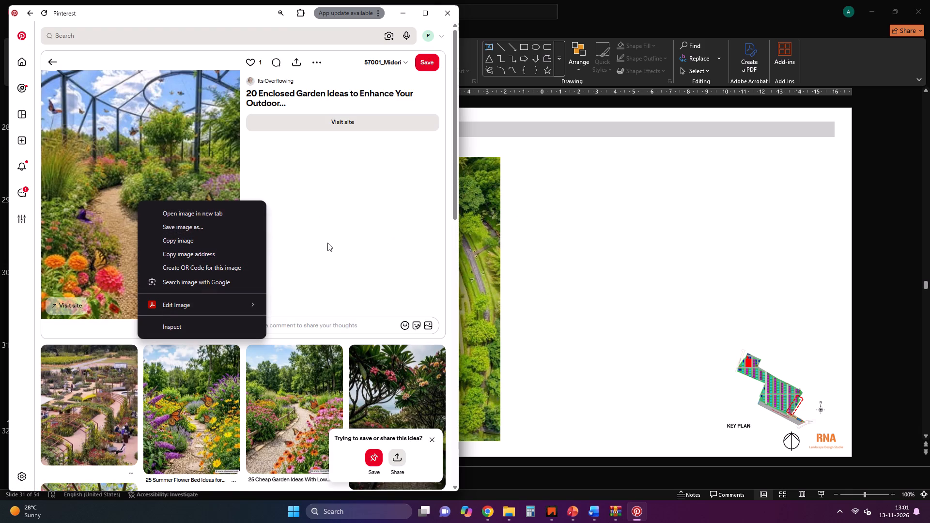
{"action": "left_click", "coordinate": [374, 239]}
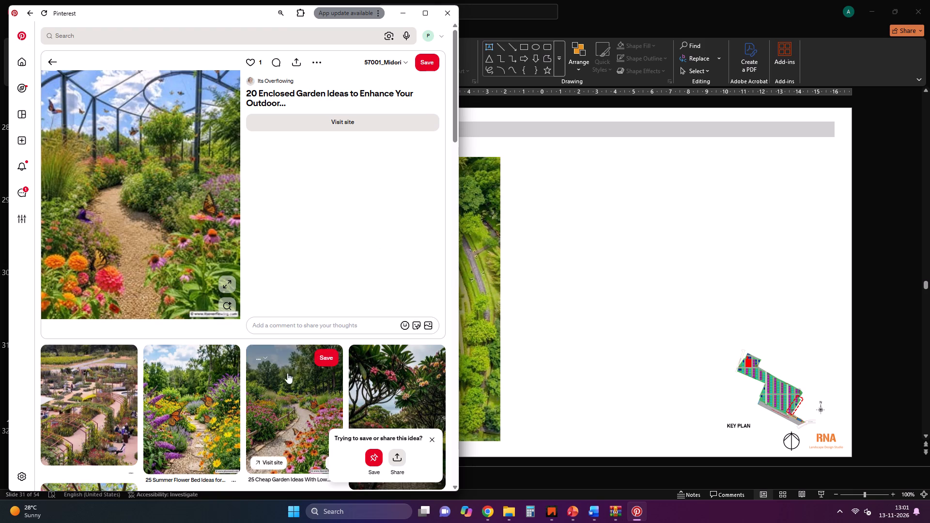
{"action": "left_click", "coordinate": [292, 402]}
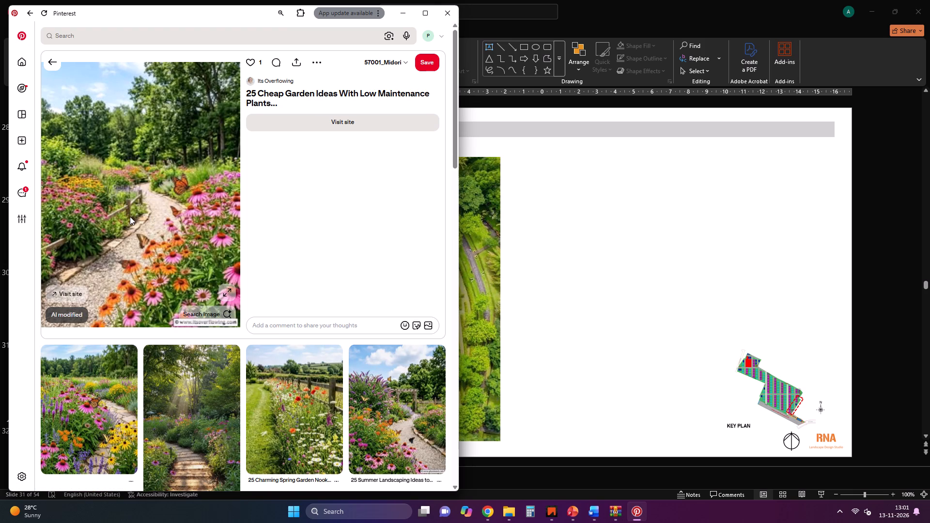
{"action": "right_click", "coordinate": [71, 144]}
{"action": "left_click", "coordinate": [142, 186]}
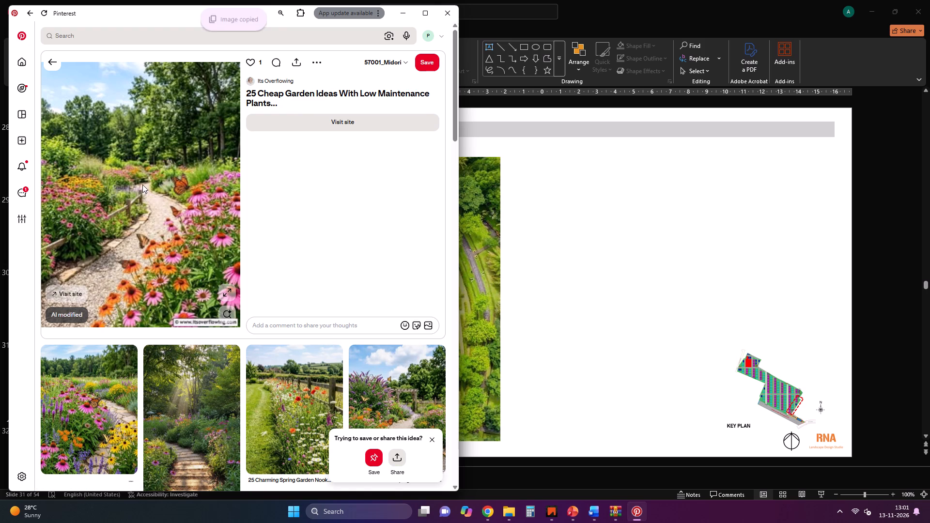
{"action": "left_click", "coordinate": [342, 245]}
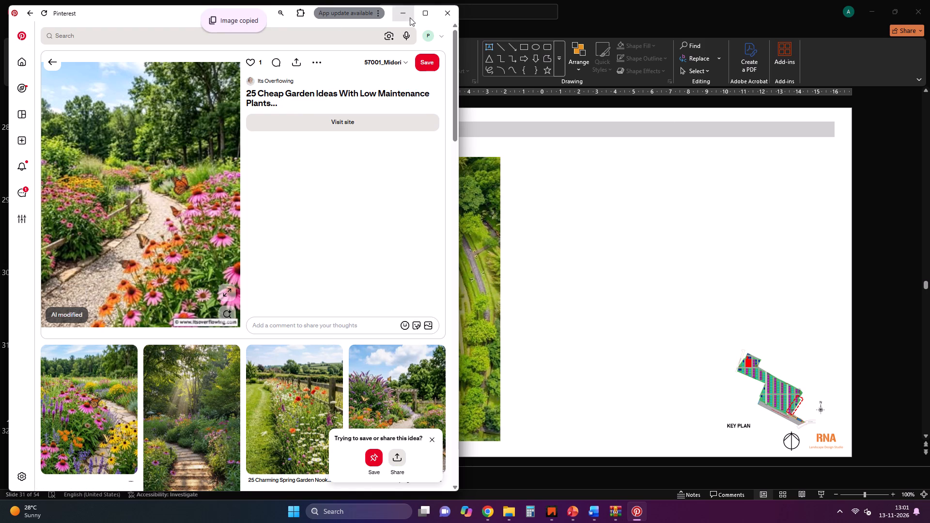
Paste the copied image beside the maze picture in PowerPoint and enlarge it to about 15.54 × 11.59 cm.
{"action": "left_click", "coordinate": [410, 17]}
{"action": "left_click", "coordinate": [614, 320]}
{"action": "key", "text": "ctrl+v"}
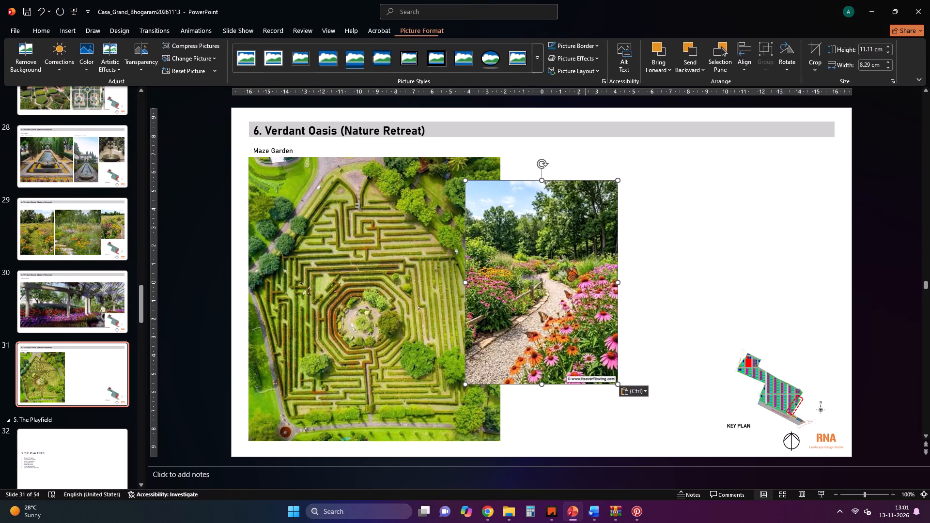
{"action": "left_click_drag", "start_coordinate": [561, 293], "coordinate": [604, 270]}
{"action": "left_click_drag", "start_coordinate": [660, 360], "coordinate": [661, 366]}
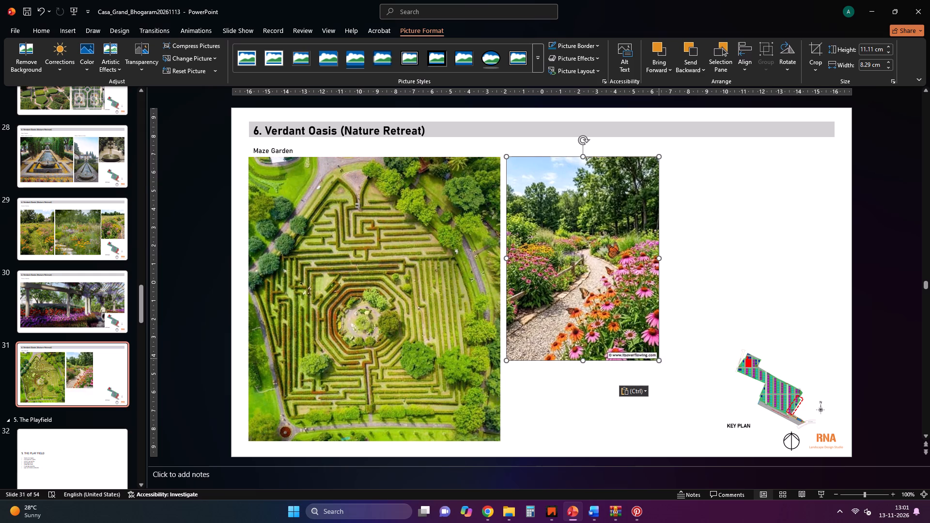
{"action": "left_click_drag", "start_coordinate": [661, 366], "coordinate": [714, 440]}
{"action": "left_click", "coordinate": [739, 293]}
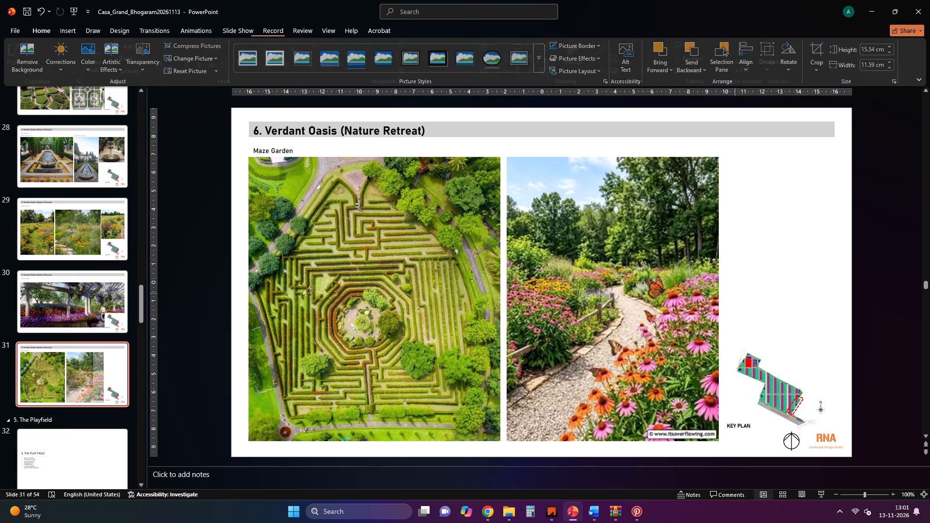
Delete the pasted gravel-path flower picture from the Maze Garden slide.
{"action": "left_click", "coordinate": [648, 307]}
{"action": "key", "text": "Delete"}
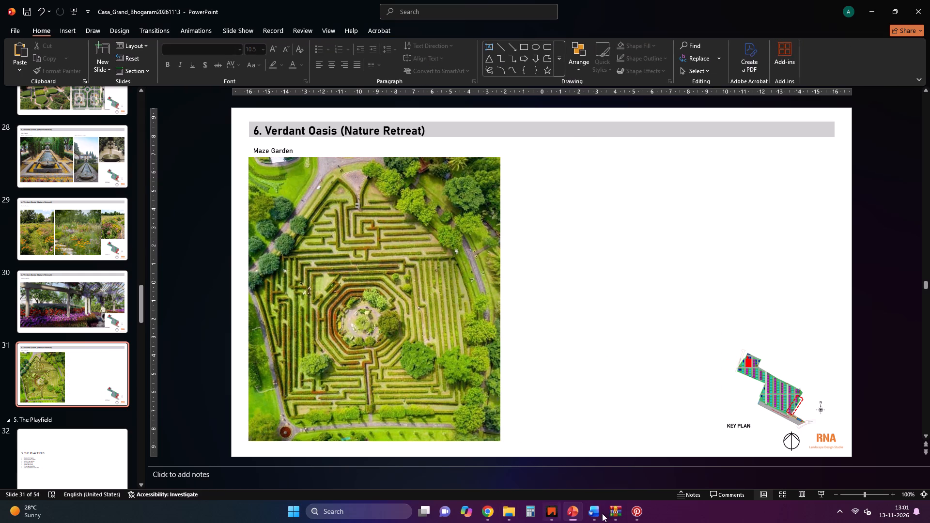
Return to Pinterest and copy the related Suite 101 image of a monarch butterfly on coneflowers beside a flagstone path.
{"action": "left_click", "coordinate": [647, 517]}
{"action": "left_click", "coordinate": [183, 187]}
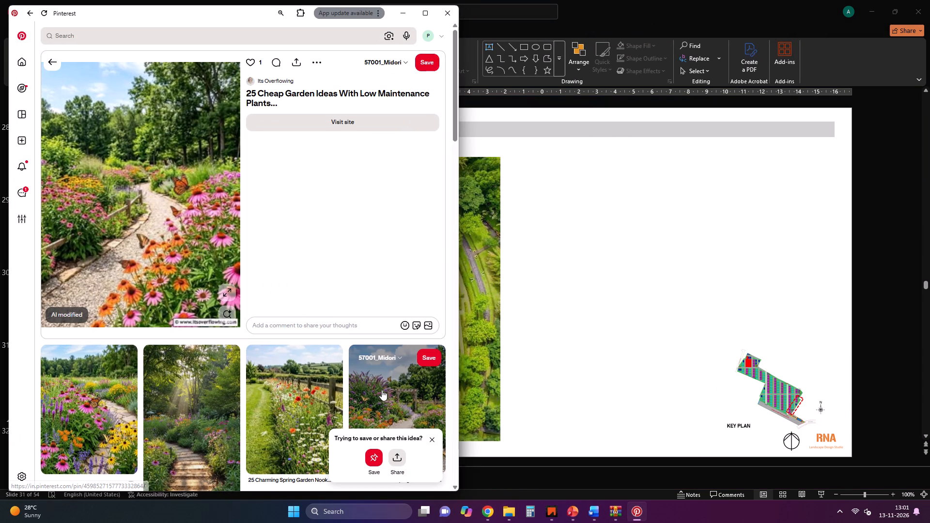
{"action": "left_click", "coordinate": [275, 393]}
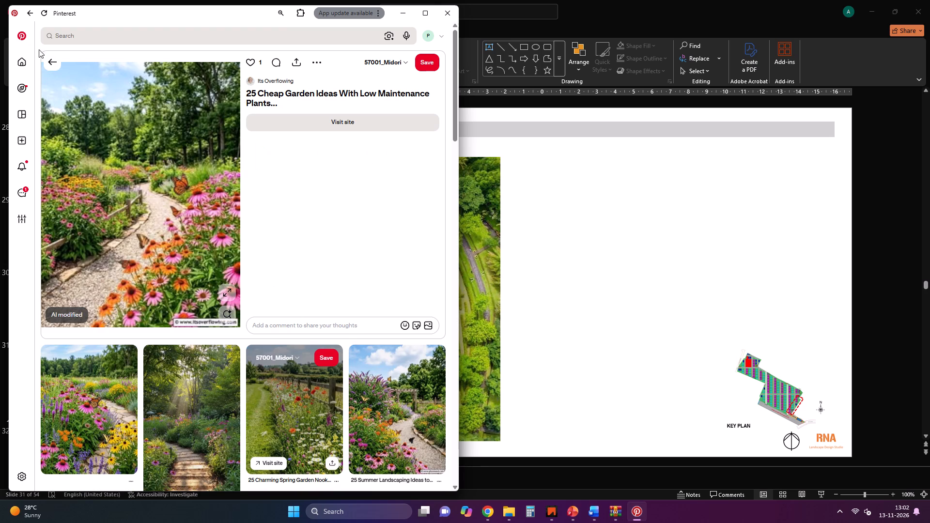
{"action": "left_click", "coordinate": [47, 59]}
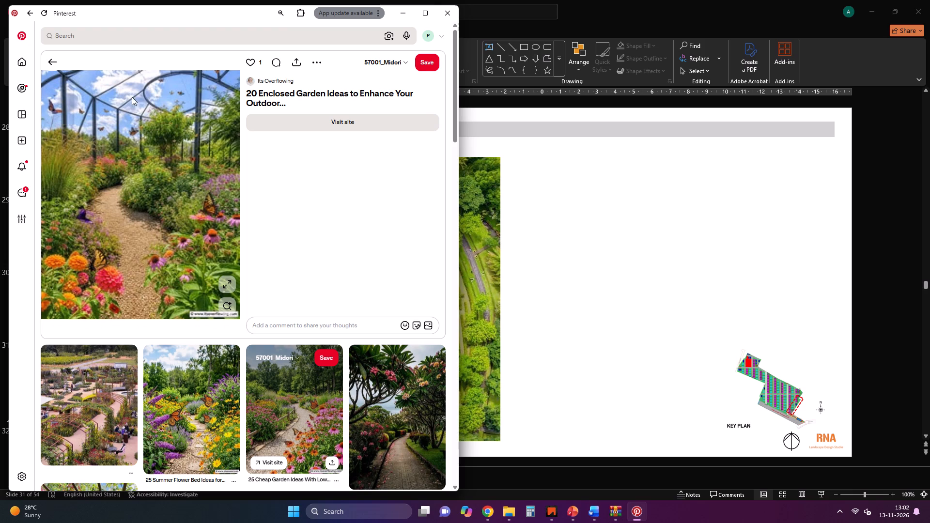
{"action": "left_click", "coordinate": [296, 378]}
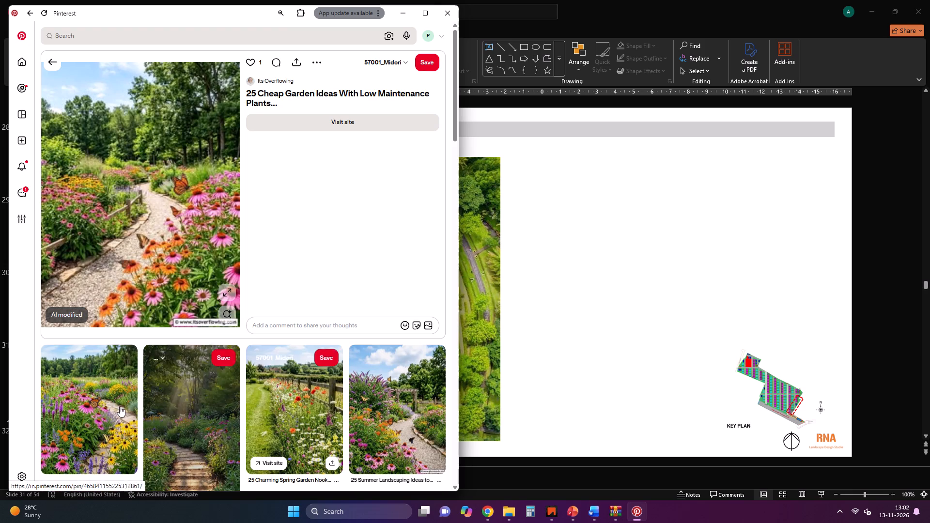
{"action": "left_click", "coordinate": [119, 406]}
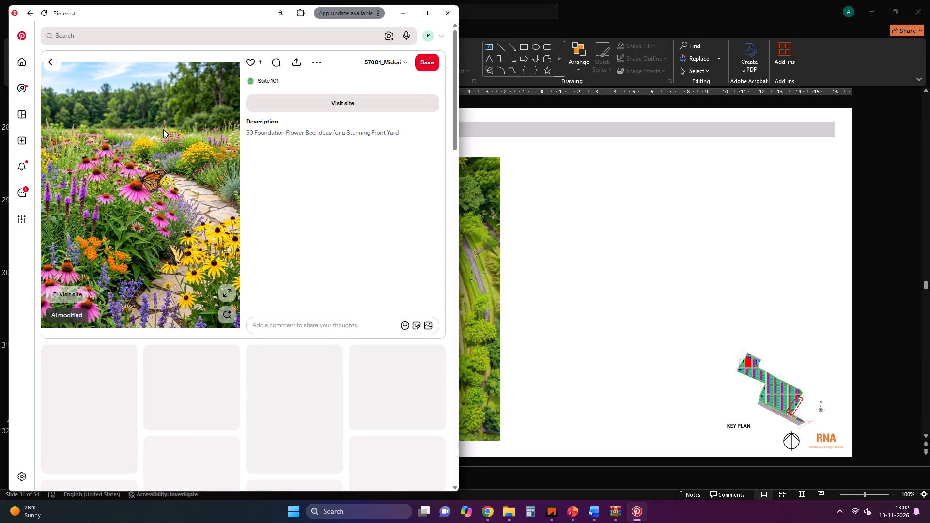
{"action": "right_click", "coordinate": [165, 127]}
{"action": "left_click", "coordinate": [214, 171]}
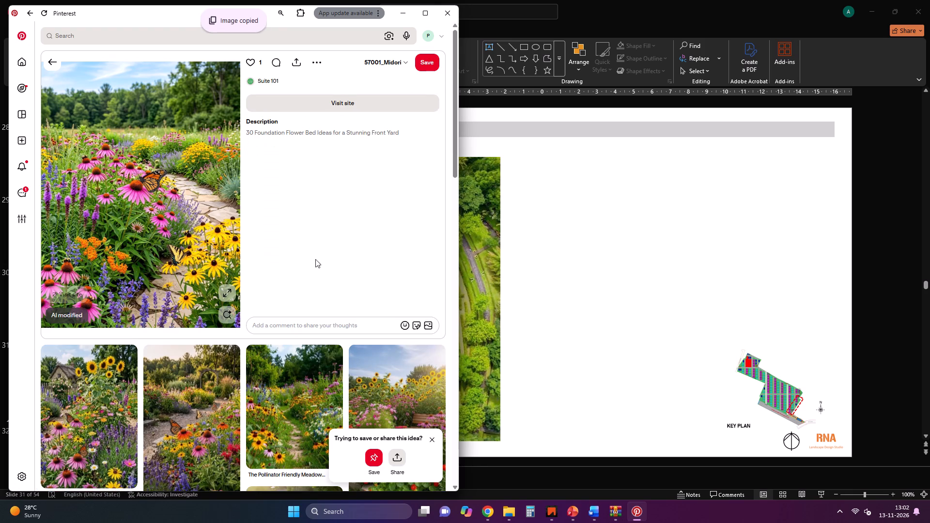
{"action": "left_click", "coordinate": [320, 259]}
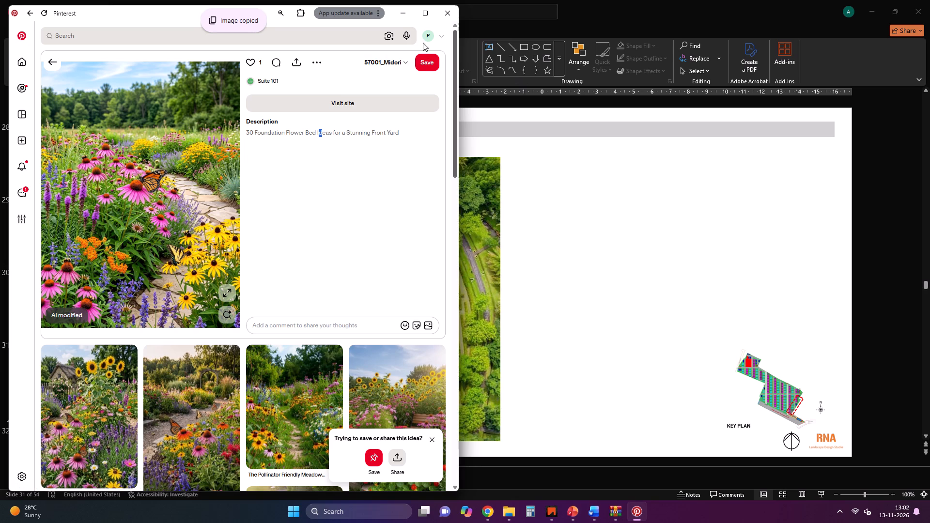
Paste the butterfly garden image beside the maze picture in PowerPoint and enlarge it to about 15.68 × 11.7 cm.
{"action": "left_click", "coordinate": [393, 8]}
{"action": "left_click", "coordinate": [663, 296]}
{"action": "key", "text": "ctrl+v"}
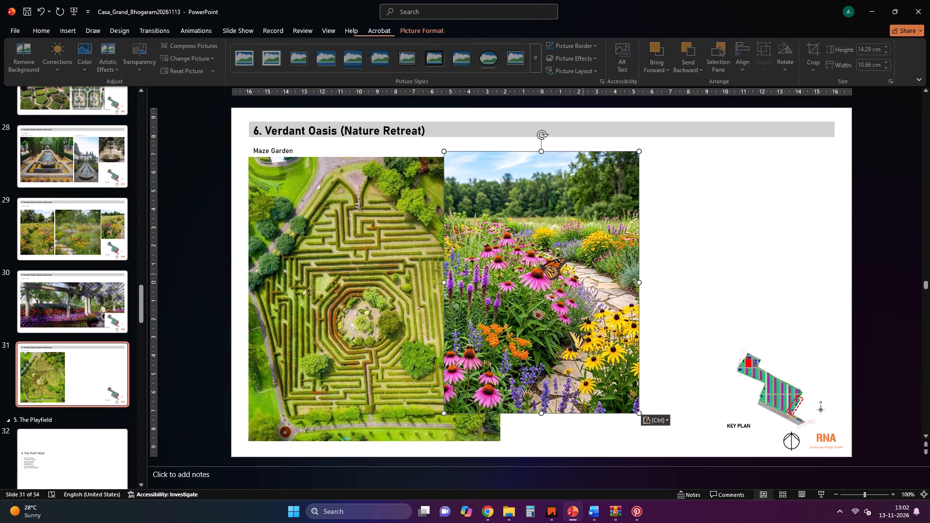
{"action": "left_click_drag", "start_coordinate": [582, 272], "coordinate": [647, 276]}
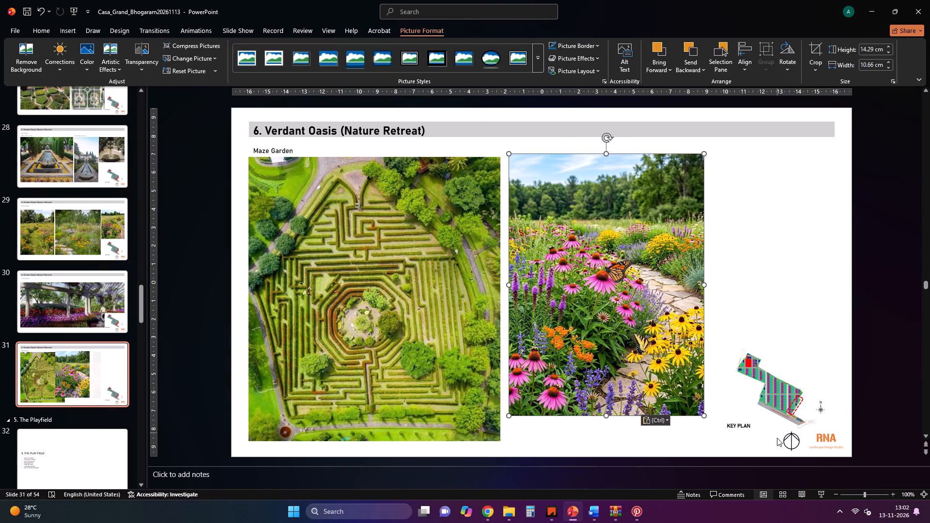
{"action": "left_click_drag", "start_coordinate": [705, 417], "coordinate": [714, 440]}
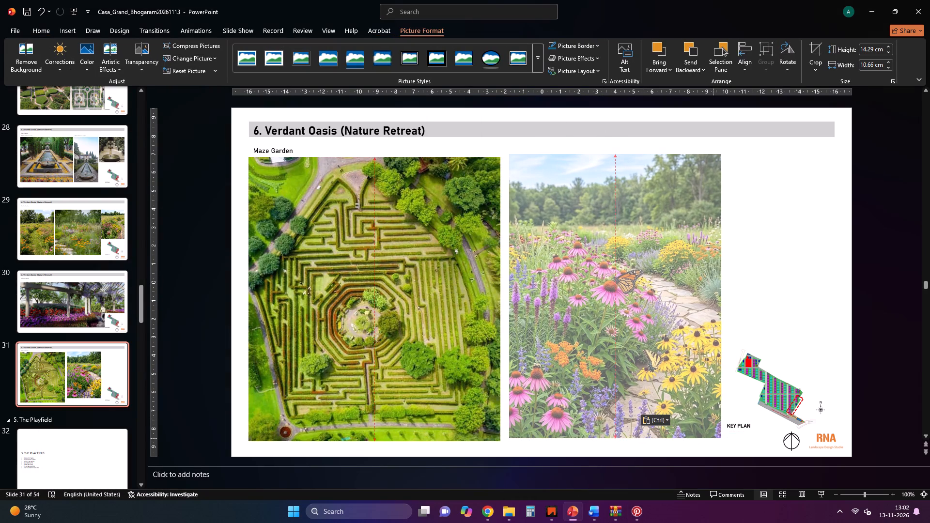
{"action": "left_click_drag", "start_coordinate": [714, 440], "coordinate": [716, 442]}
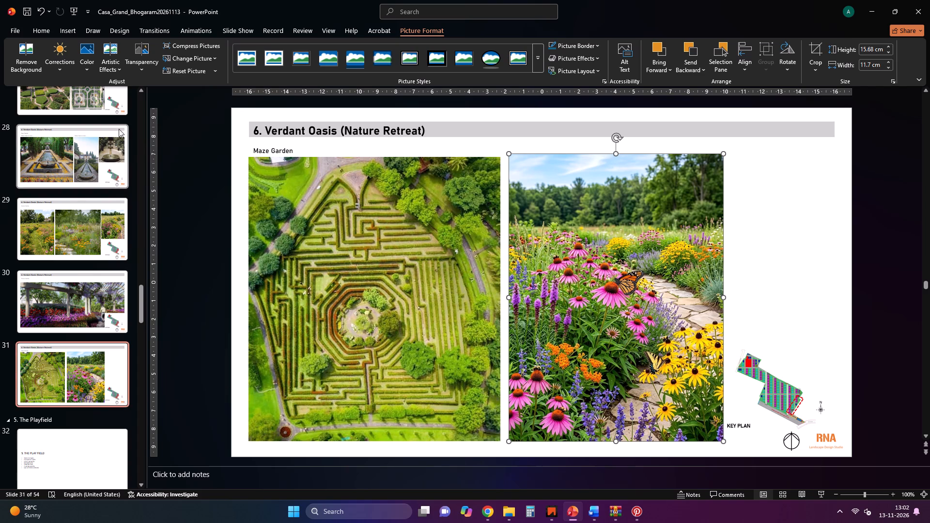
Check the garden names listed on the Verdant Oasis section slide and return to the Maze Garden slide.
{"action": "left_click_drag", "start_coordinate": [143, 298], "coordinate": [140, 271]}
{"action": "left_click", "coordinate": [86, 246]}
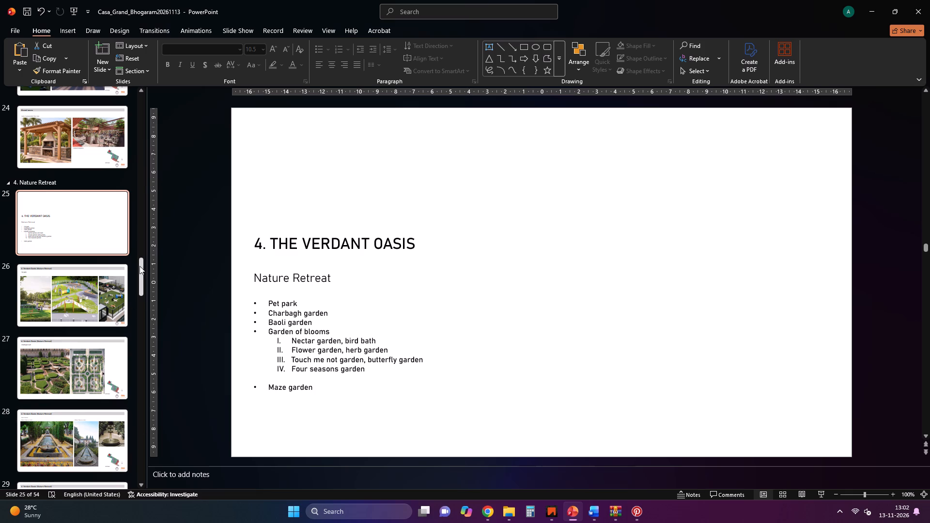
{"action": "left_click_drag", "start_coordinate": [143, 277], "coordinate": [150, 341]}
{"action": "left_click_drag", "start_coordinate": [140, 339], "coordinate": [141, 315]}
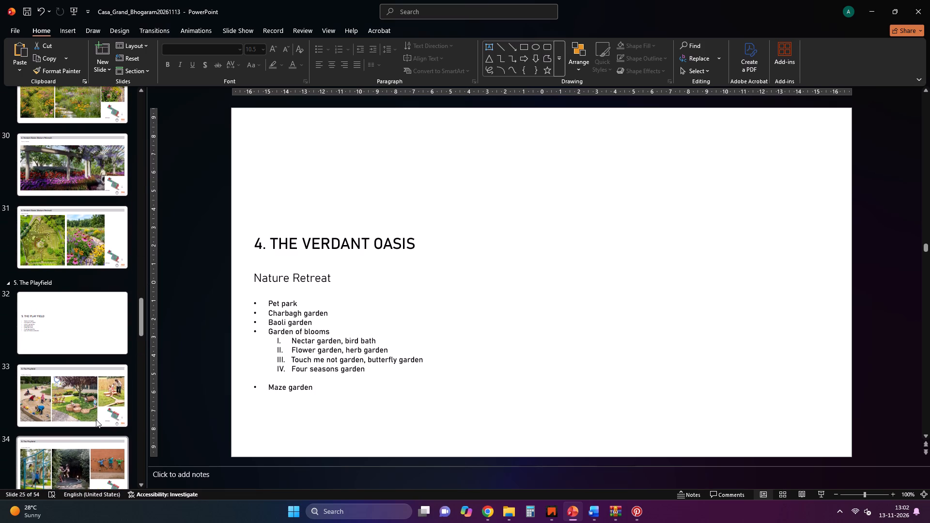
{"action": "left_click", "coordinate": [107, 239]}
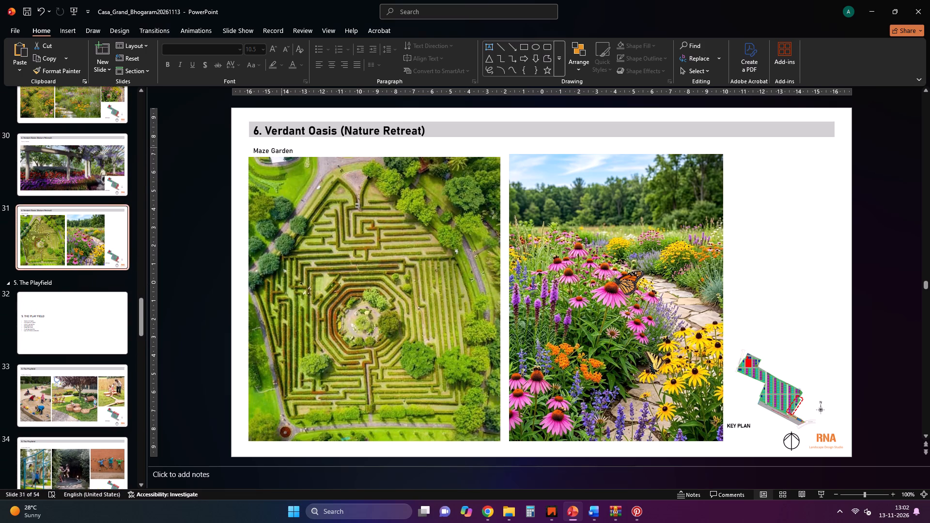
Narrow the Maze Garden caption box to fit its text.
{"action": "left_click", "coordinate": [283, 149]}
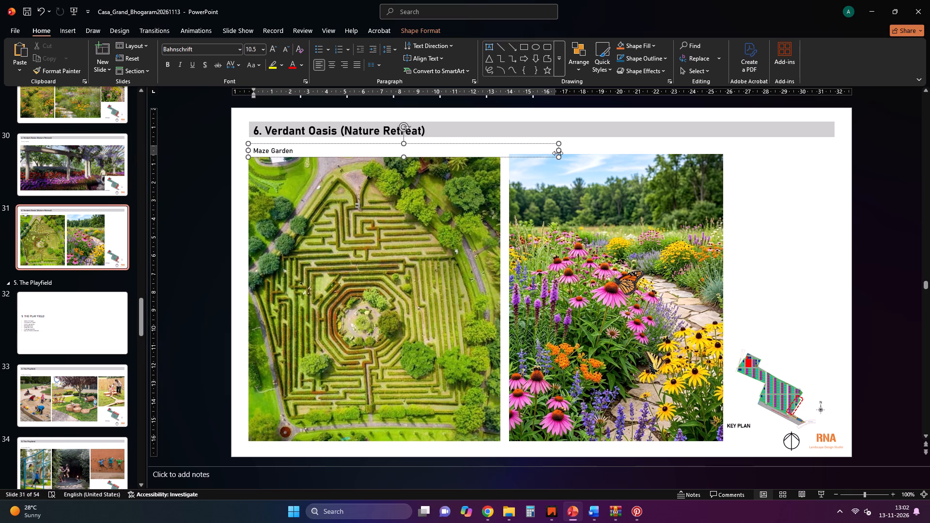
{"action": "left_click_drag", "start_coordinate": [558, 151], "coordinate": [301, 149]}
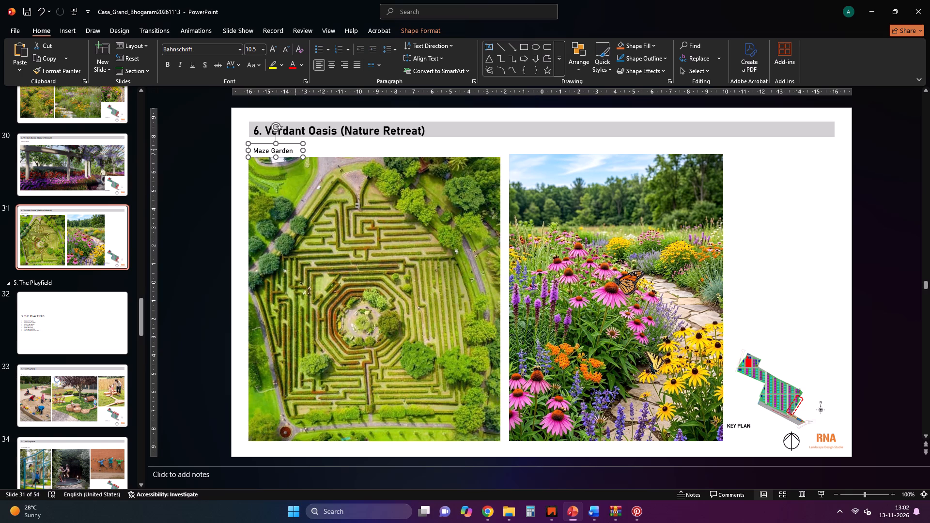
Copy the Maze Garden caption to just above the butterfly garden picture, aligned with the picture's outer edge.
{"action": "left_click_drag", "start_coordinate": [292, 142], "coordinate": [503, 145], "text": "ctrl"}
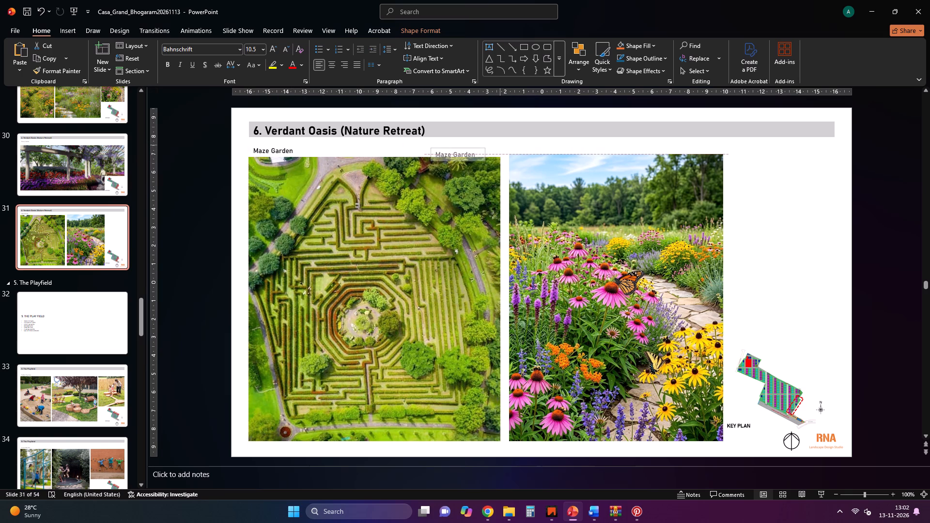
{"action": "left_click_drag", "start_coordinate": [503, 145], "coordinate": [553, 139], "text": "ctrl"}
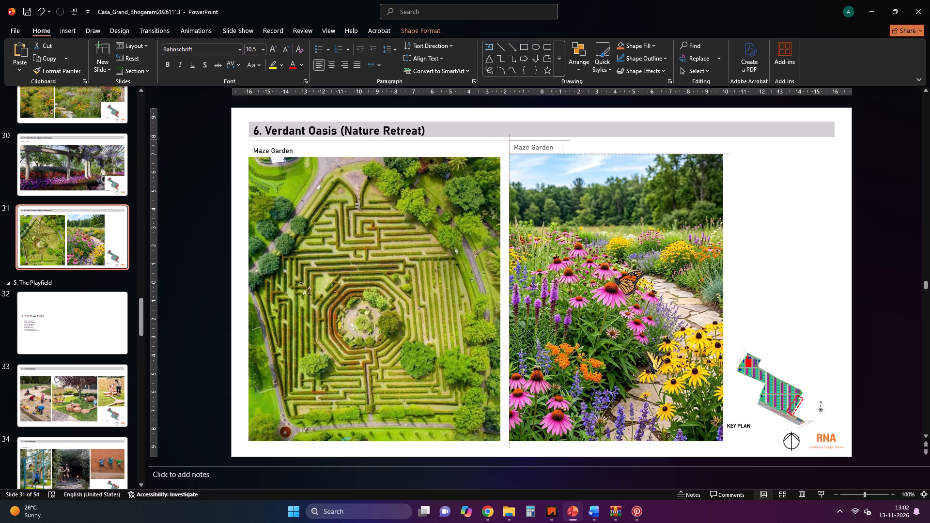
{"action": "left_click_drag", "start_coordinate": [553, 139], "coordinate": [554, 141], "text": "ctrl"}
Lower the top edge of the butterfly garden picture to line up with the top of the maze picture.
{"action": "left_click", "coordinate": [621, 202]}
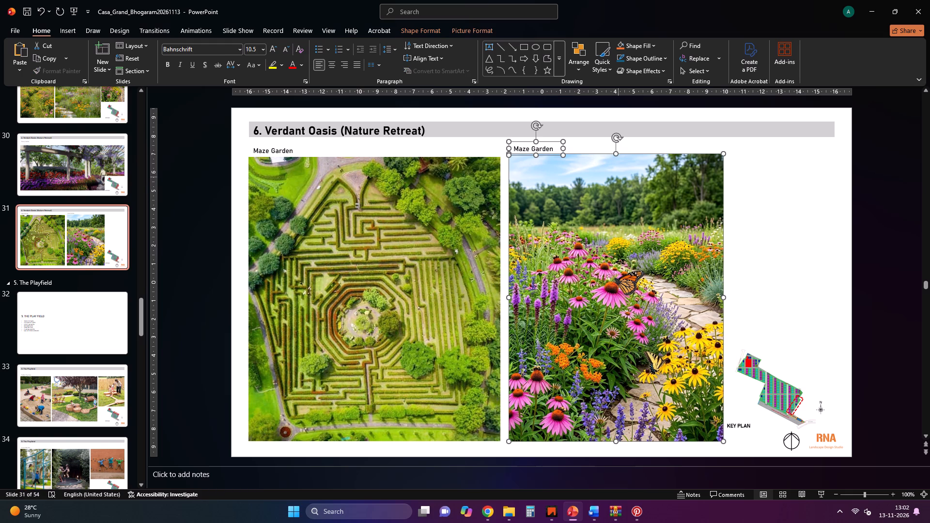
{"action": "left_click", "coordinate": [616, 155]}
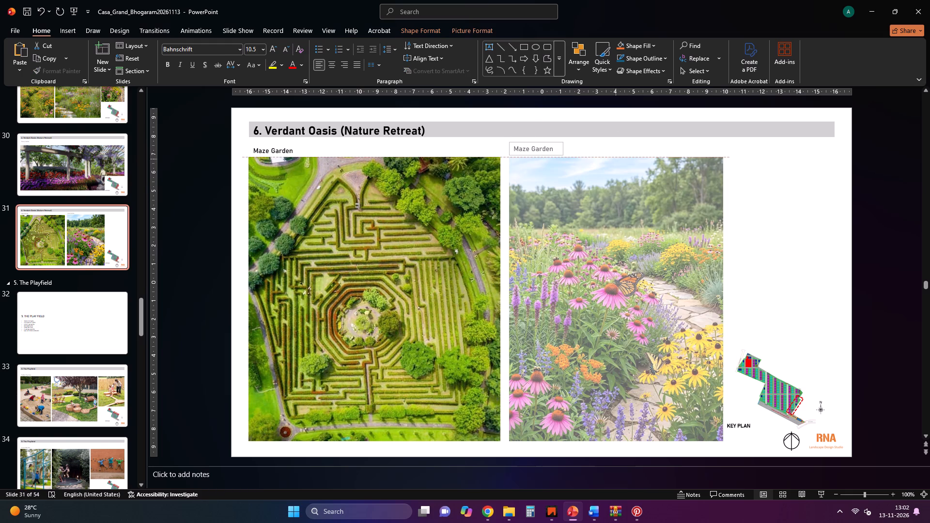
Change the copied caption above the butterfly picture to "Butterfly Garden" and widen its box to fit one line.
{"action": "left_click", "coordinate": [547, 144]}
{"action": "left_click", "coordinate": [516, 150]}
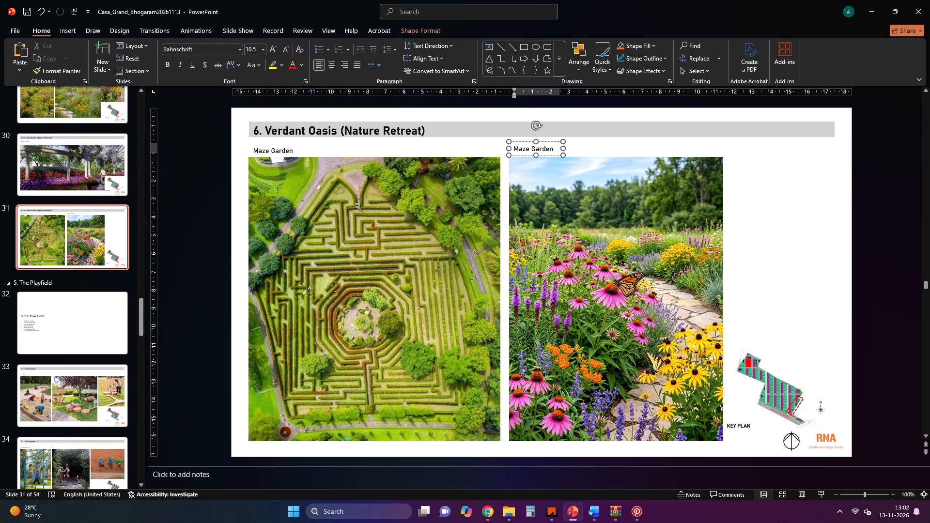
{"action": "left_click_drag", "start_coordinate": [516, 150], "coordinate": [527, 149]}
{"action": "left_click", "coordinate": [527, 149]}
{"action": "left_click_drag", "start_coordinate": [529, 149], "coordinate": [511, 161]}
{"action": "type", "text": "butterfly"}
{"action": "key", "text": "space"}
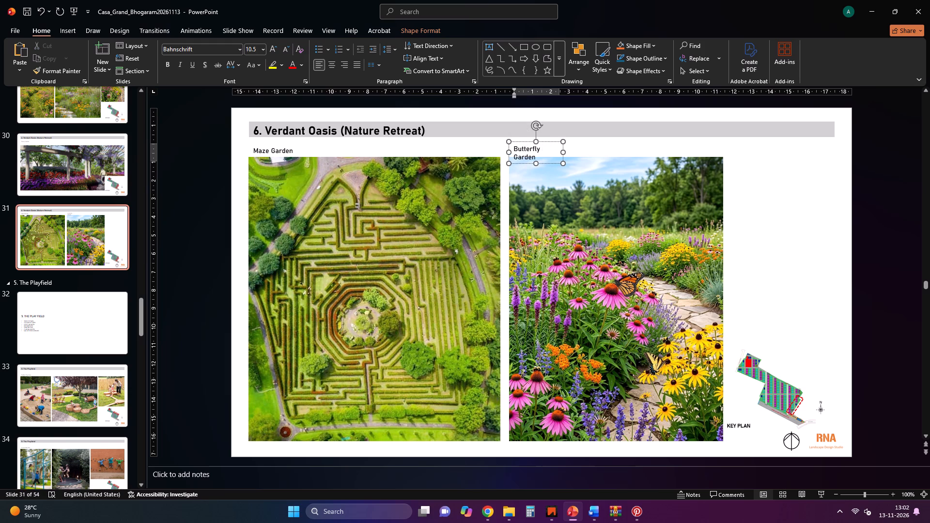
{"action": "left_click_drag", "start_coordinate": [562, 152], "coordinate": [568, 150]}
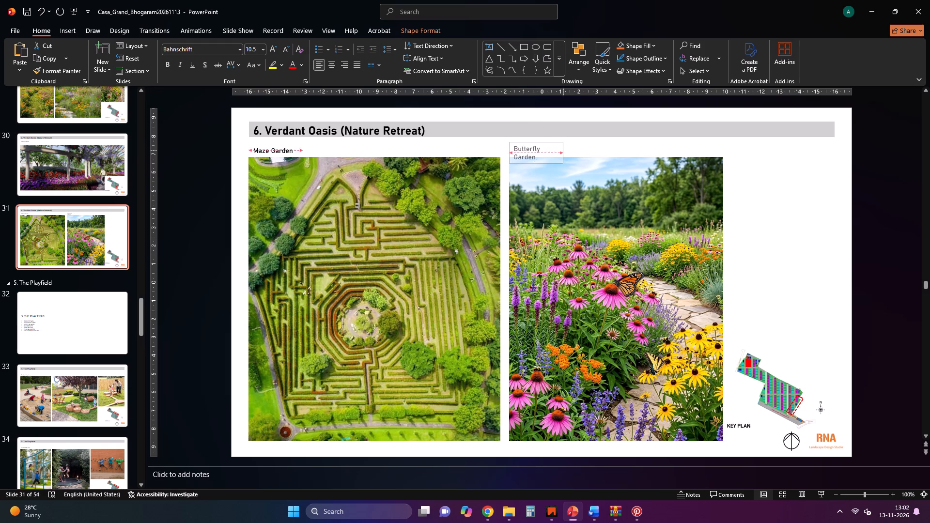
{"action": "left_click_drag", "start_coordinate": [568, 150], "coordinate": [578, 150]}
{"action": "left_click", "coordinate": [827, 259]}
Switch to Pinterest and search for "bird bath".
{"action": "left_click", "coordinate": [643, 519]}
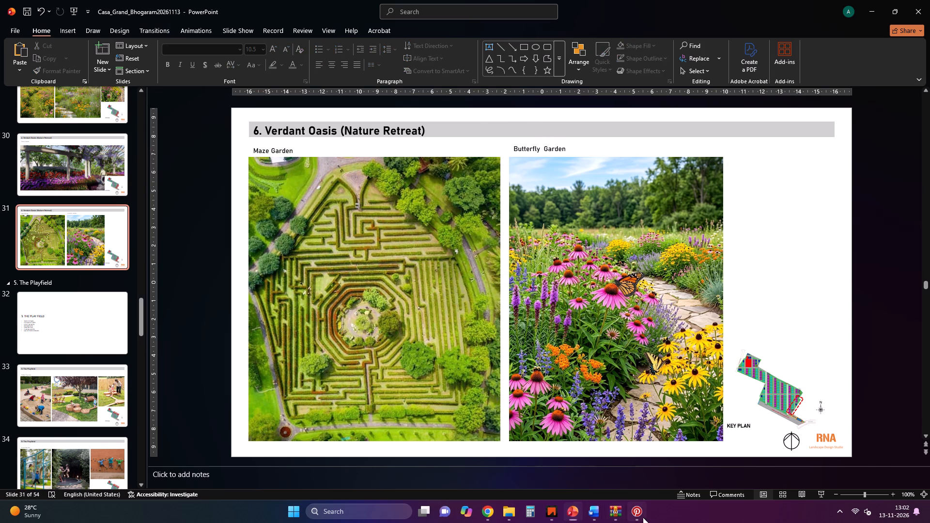
{"action": "left_click", "coordinate": [110, 39]}
{"action": "type", "text": "bi"}
{"action": "type", "text": "rd bath"}
{"action": "key", "text": "Return"}
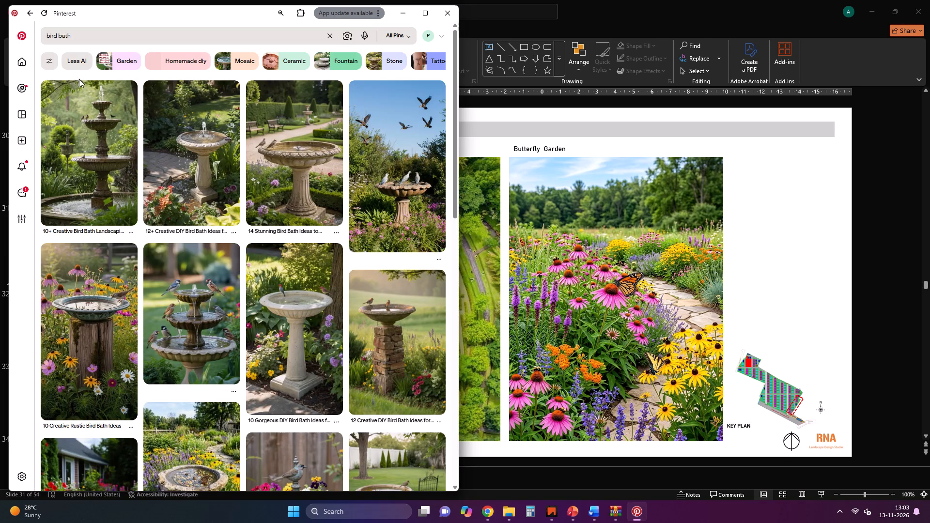
Examine candidate bird bath pins and their related images in the enlarged Pinterest window, returning to the search results.
{"action": "left_click", "coordinate": [216, 137]}
{"action": "right_click", "coordinate": [112, 161]}
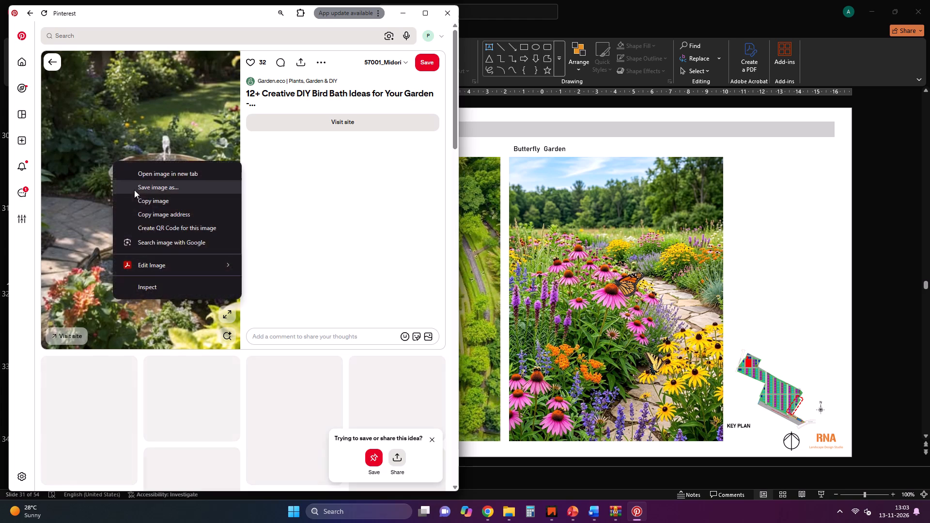
{"action": "key", "text": "Escape"}
{"action": "left_click", "coordinate": [330, 209]}
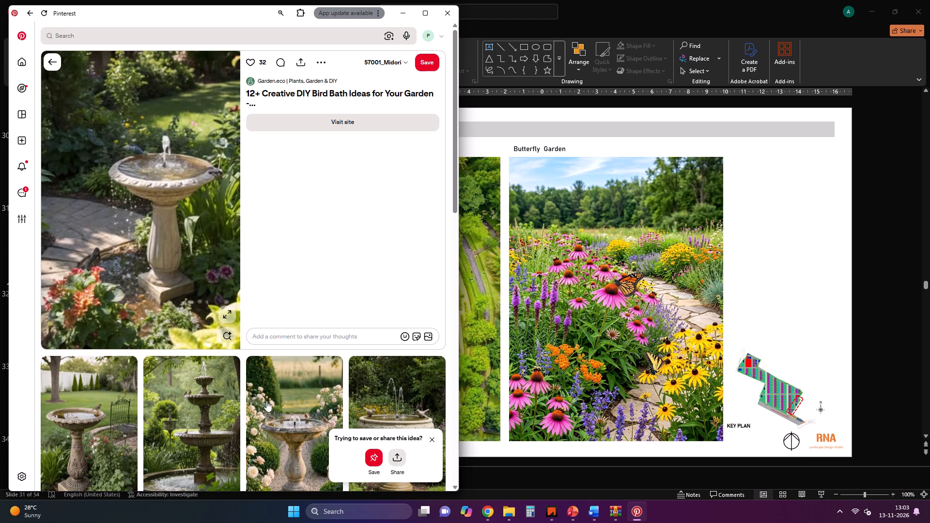
{"action": "left_click", "coordinate": [107, 402]}
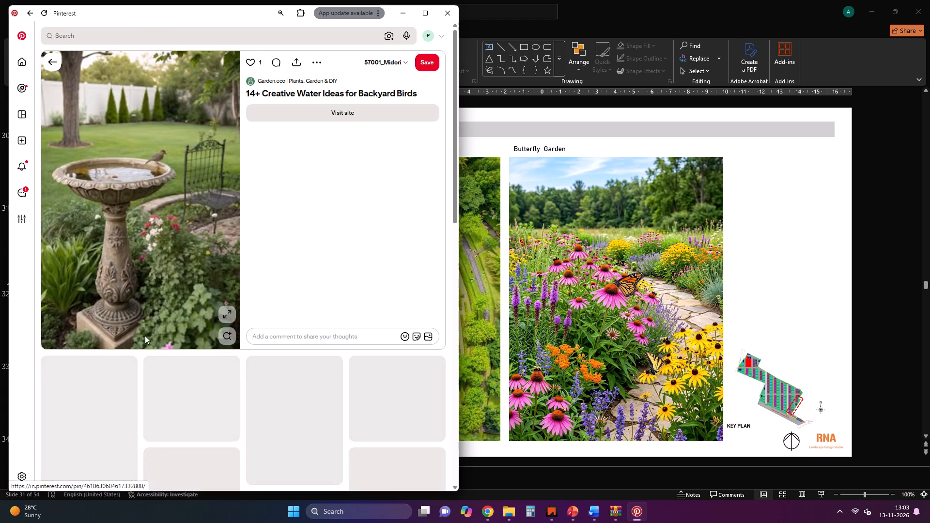
{"action": "left_click", "coordinate": [289, 209]}
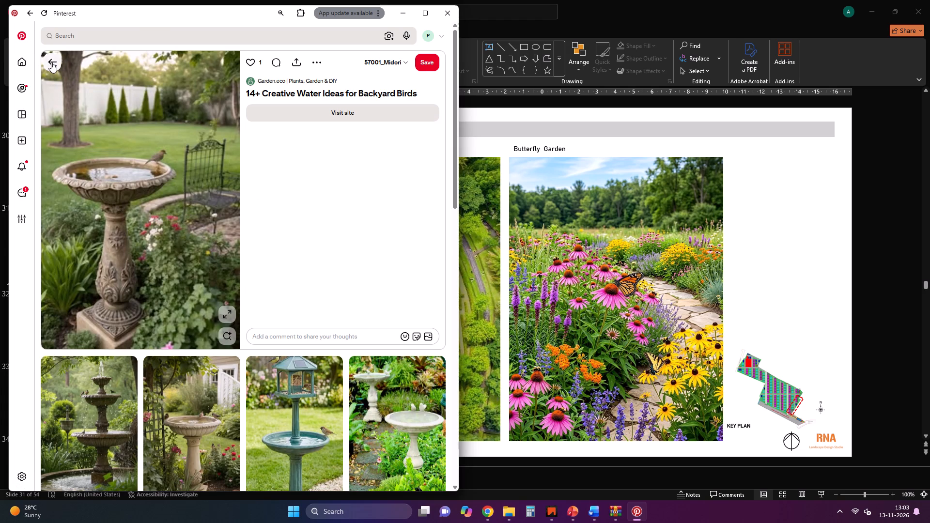
{"action": "left_click", "coordinate": [51, 62]}
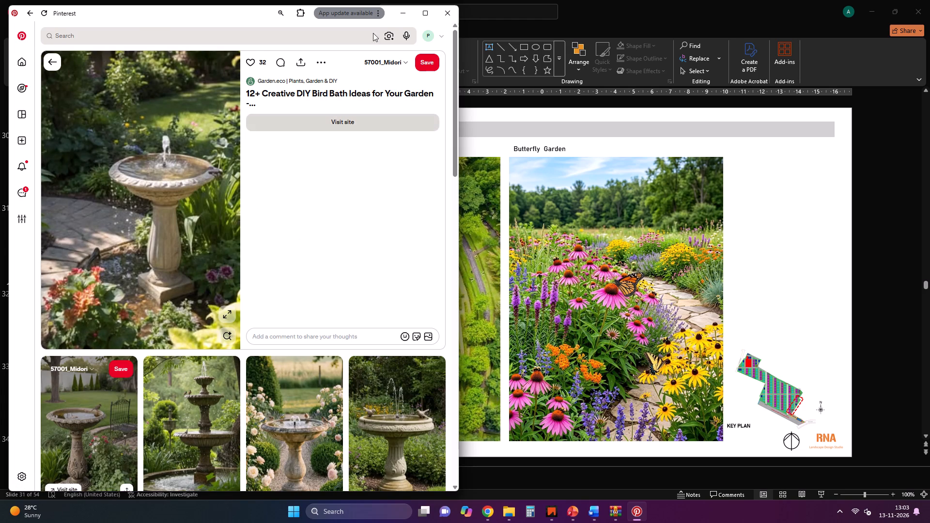
{"action": "left_click", "coordinate": [415, 11]}
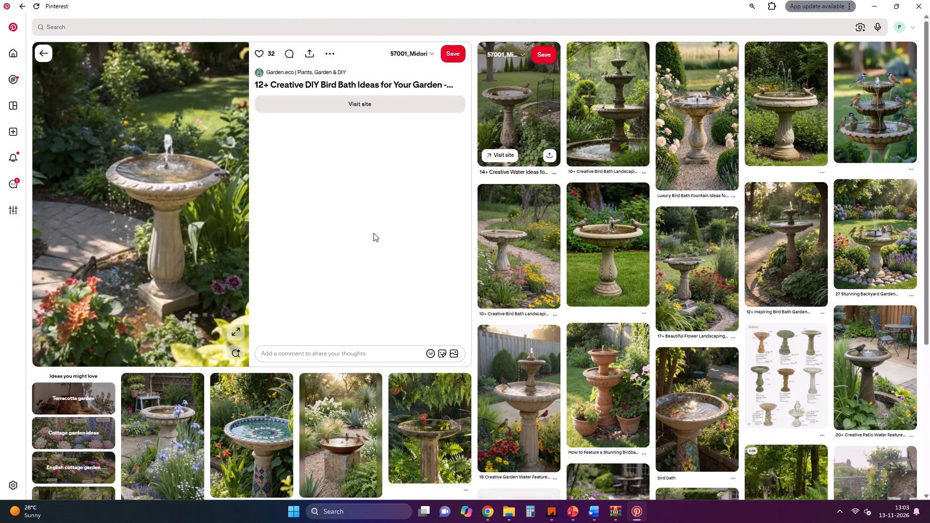
{"action": "left_click", "coordinate": [36, 50]}
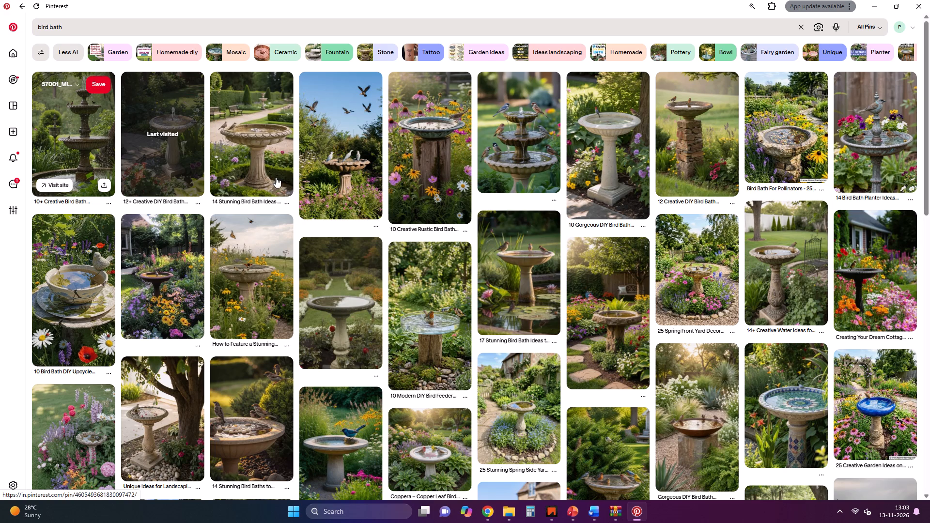
Open the Mansion Like bird bath pin with birds flying overhead and copy its image.
{"action": "left_click", "coordinate": [344, 177]}
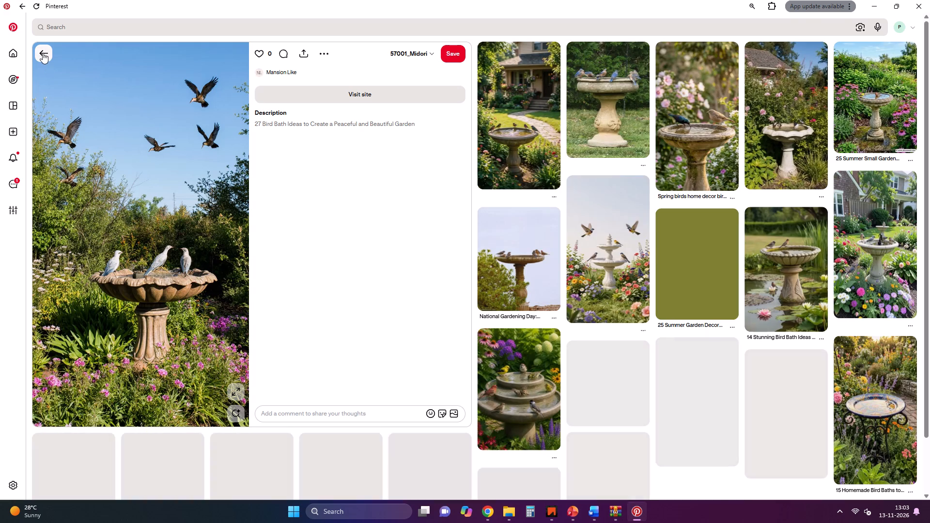
{"action": "right_click", "coordinate": [146, 158]}
{"action": "left_click", "coordinate": [196, 194]}
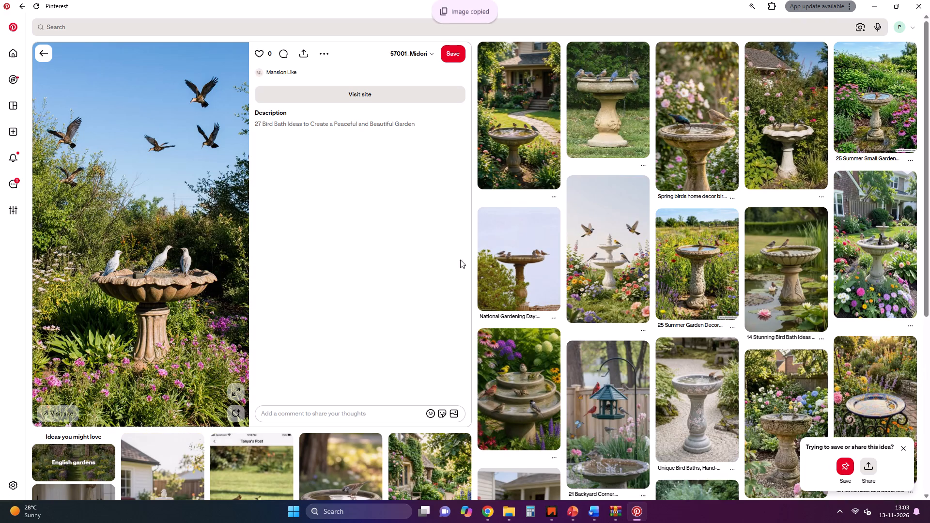
Paste the bird bath image beside the butterfly picture in PowerPoint and shrink it to about 10.23 × 5.75 cm above the key plan.
{"action": "left_click", "coordinate": [874, 4]}
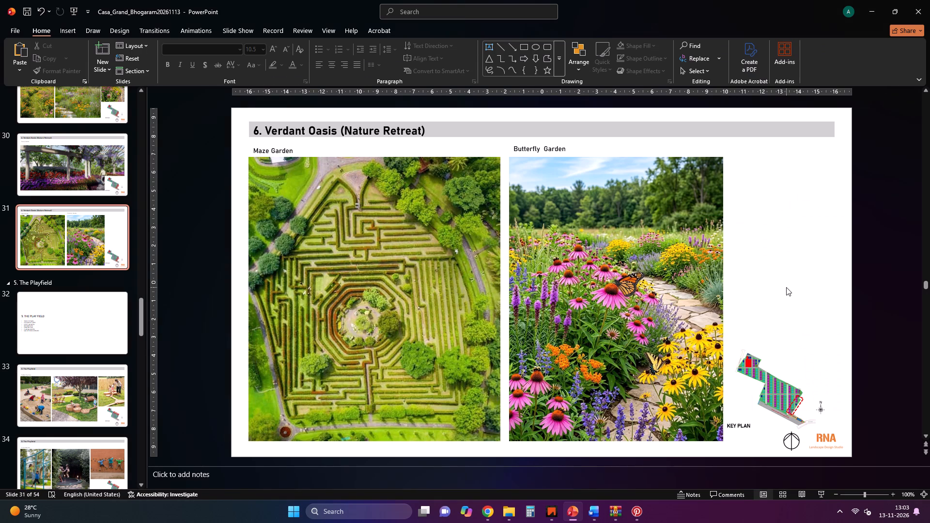
{"action": "left_click", "coordinate": [786, 287]}
{"action": "key", "text": "ctrl+v"}
{"action": "left_click_drag", "start_coordinate": [561, 229], "coordinate": [777, 245]}
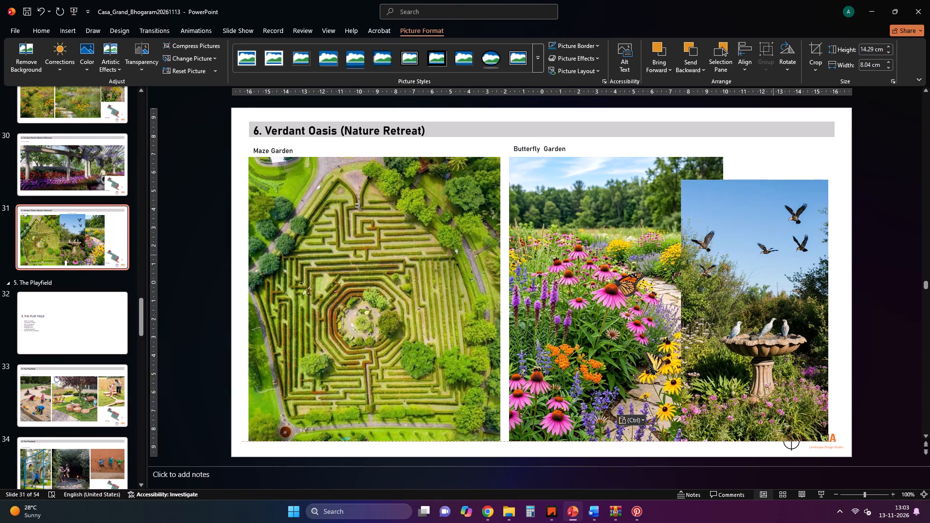
{"action": "left_click_drag", "start_coordinate": [777, 245], "coordinate": [821, 233]}
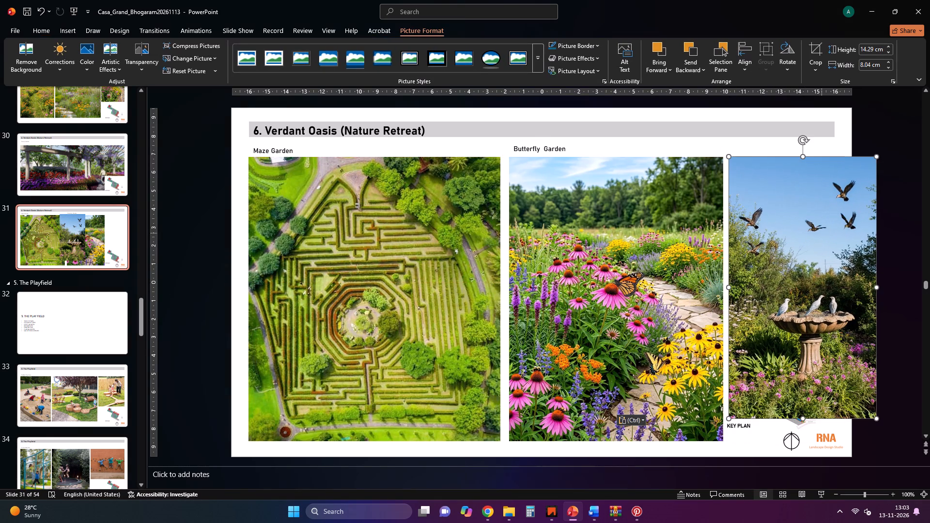
{"action": "left_click_drag", "start_coordinate": [877, 417], "coordinate": [838, 302]}
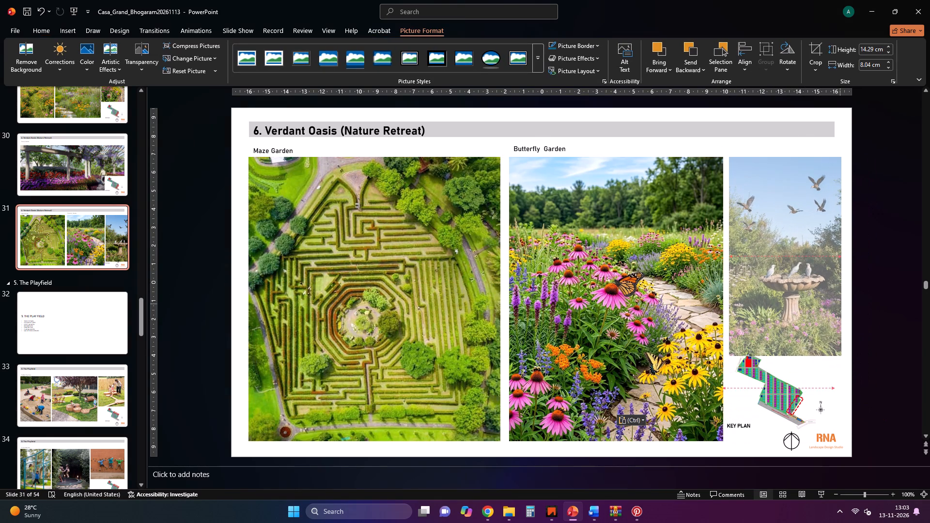
{"action": "left_click_drag", "start_coordinate": [838, 302], "coordinate": [833, 296]}
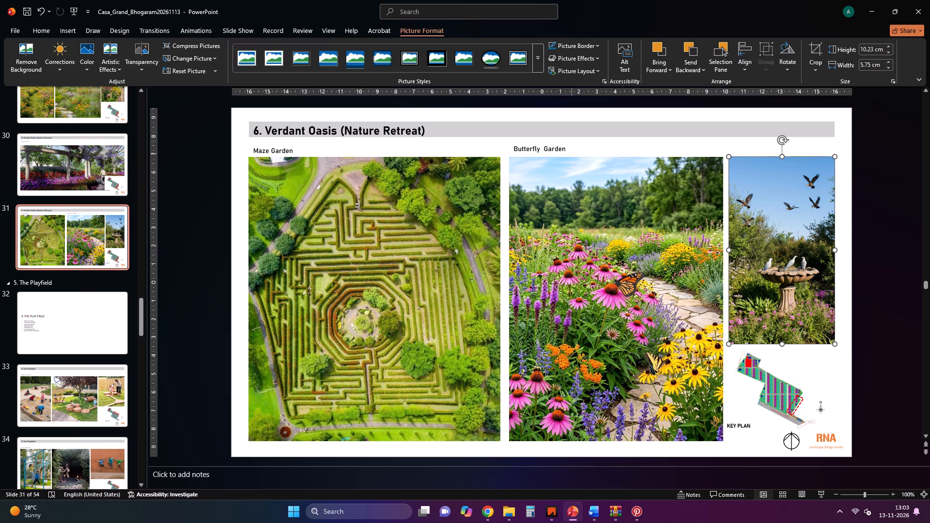
Copy the Butterfly Garden caption above the bird bath picture and change its text to "Bird bath".
{"action": "left_click", "coordinate": [564, 152]}
{"action": "left_click_drag", "start_coordinate": [564, 155], "coordinate": [760, 157], "text": "ctrl"}
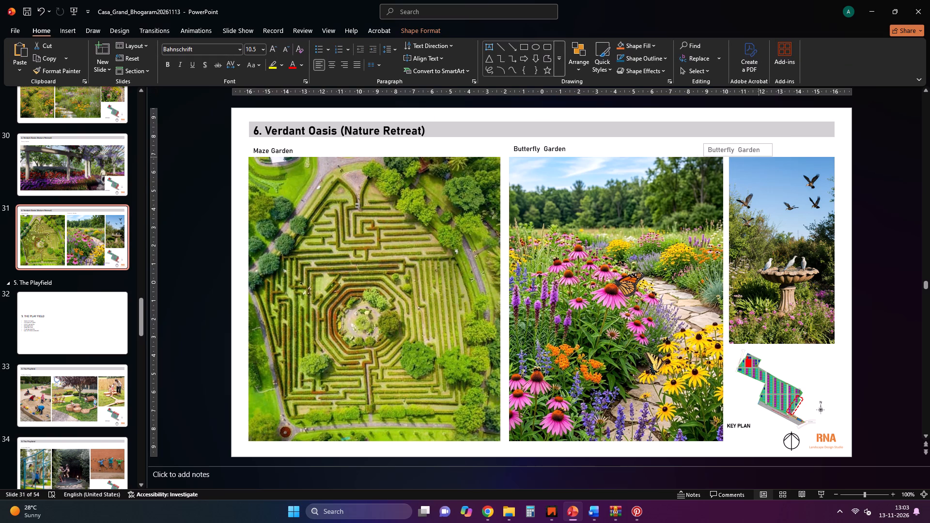
{"action": "left_click_drag", "start_coordinate": [760, 157], "coordinate": [786, 156], "text": "ctrl"}
{"action": "left_click", "coordinate": [756, 146]}
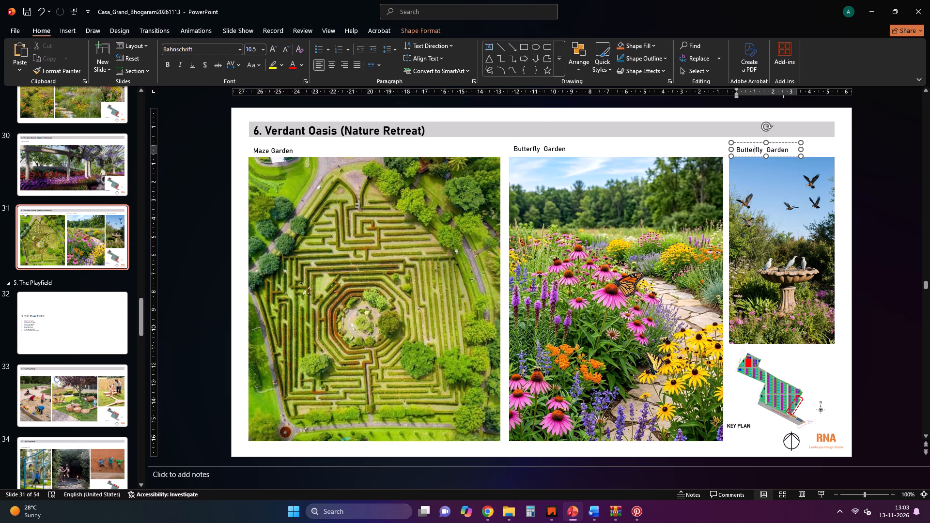
{"action": "left_click_drag", "start_coordinate": [743, 152], "coordinate": [783, 154]}
{"action": "key", "text": "b"}
{"action": "type", "text": "ird bar"}
{"action": "key", "text": "BackSpace"}
{"action": "type", "text": "th"}
{"action": "key", "text": "space"}
{"action": "left_click", "coordinate": [745, 450]}
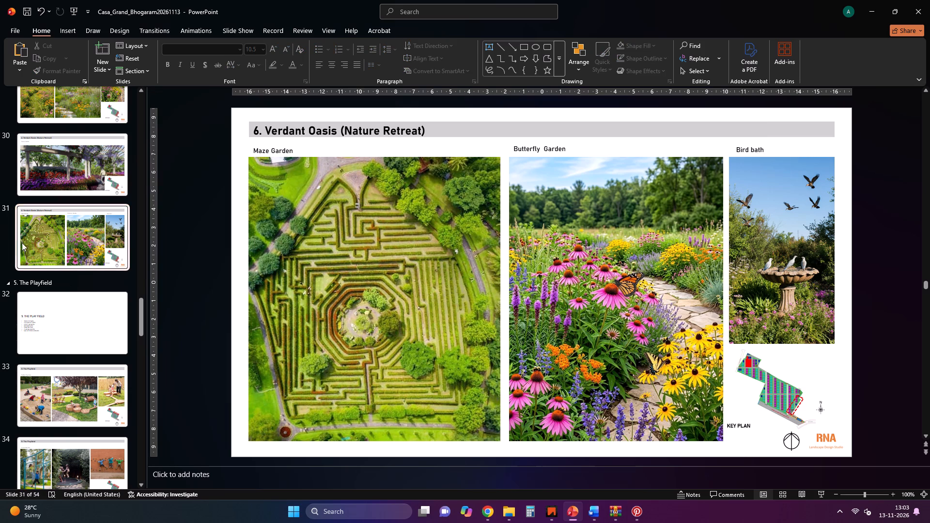
Duplicate the Flower Garden slide and delete the large pergola picture from the copy.
{"action": "left_click", "coordinate": [63, 185]}
{"action": "right_click", "coordinate": [63, 185]}
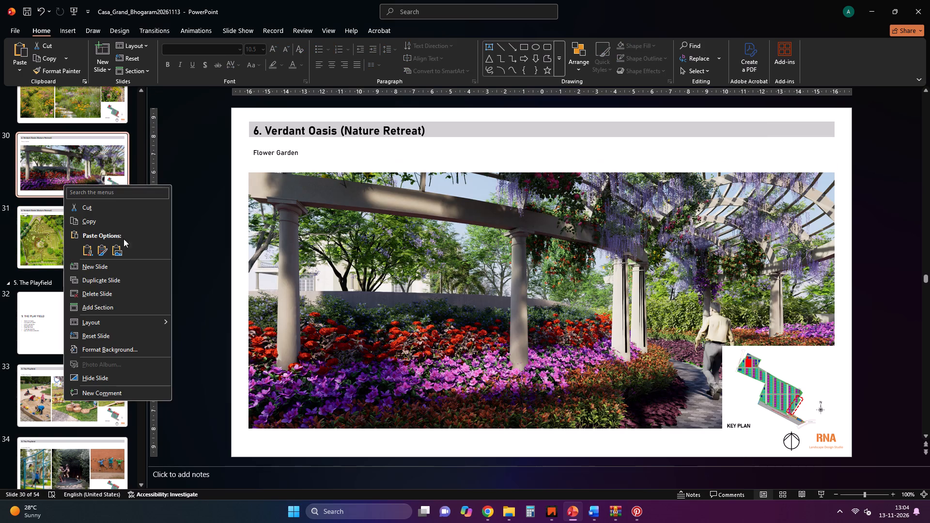
{"action": "left_click", "coordinate": [107, 275]}
{"action": "left_click", "coordinate": [80, 232]}
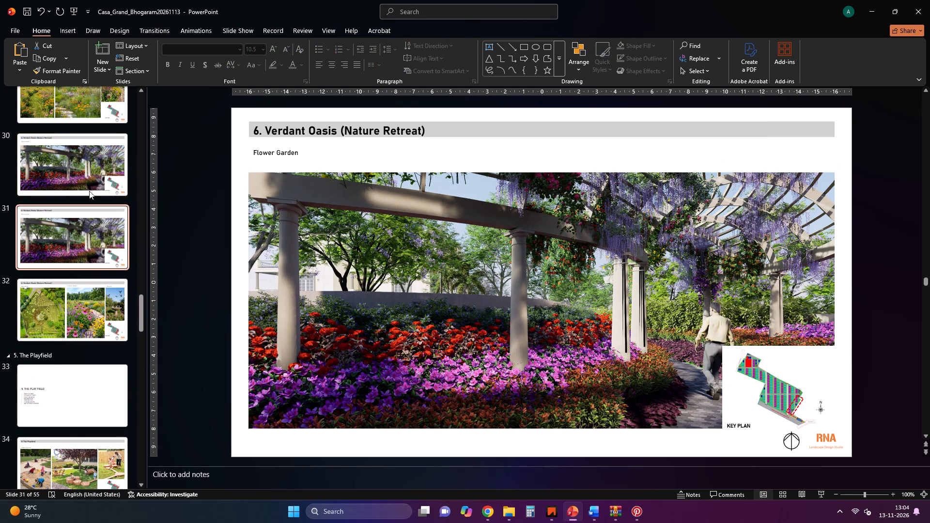
{"action": "left_click", "coordinate": [560, 231]}
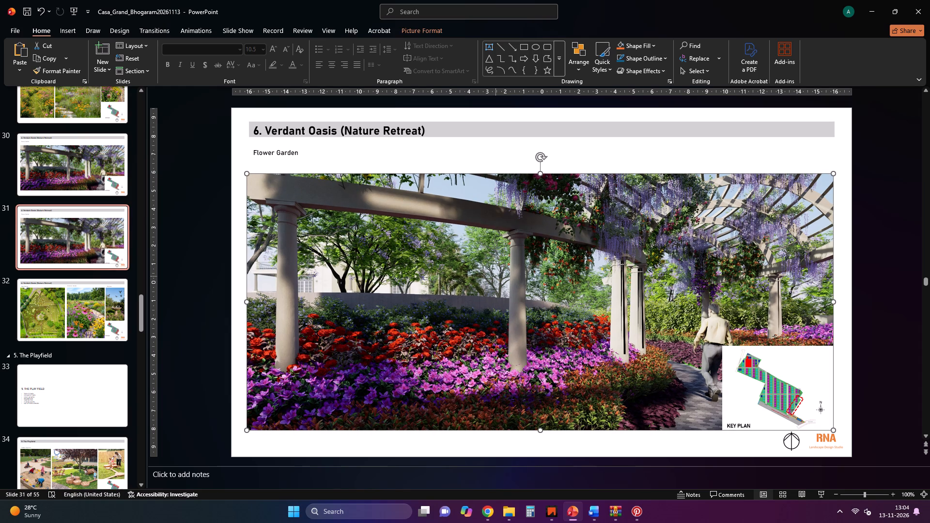
{"action": "key", "text": "Delete"}
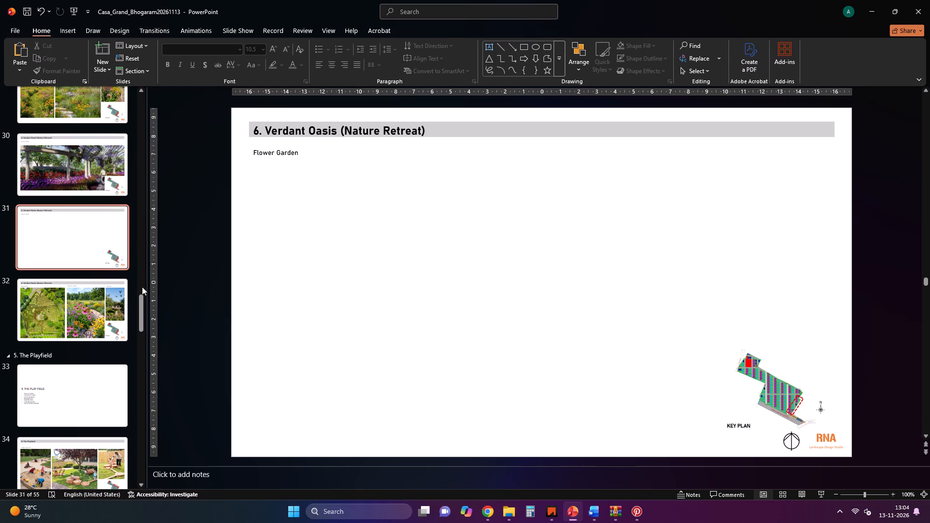
Check the garden names listed on the Verdant Oasis section slide.
{"action": "left_click_drag", "start_coordinate": [142, 294], "coordinate": [139, 284]}
{"action": "left_click", "coordinate": [74, 211]}
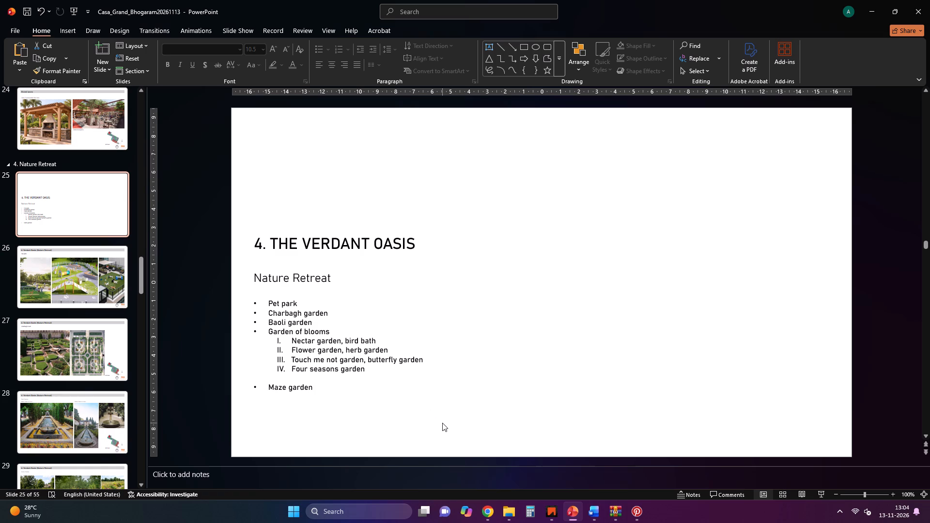
Switch to Pinterest and search for "touch me not garden" reference pictures.
{"action": "left_click", "coordinate": [635, 507]}
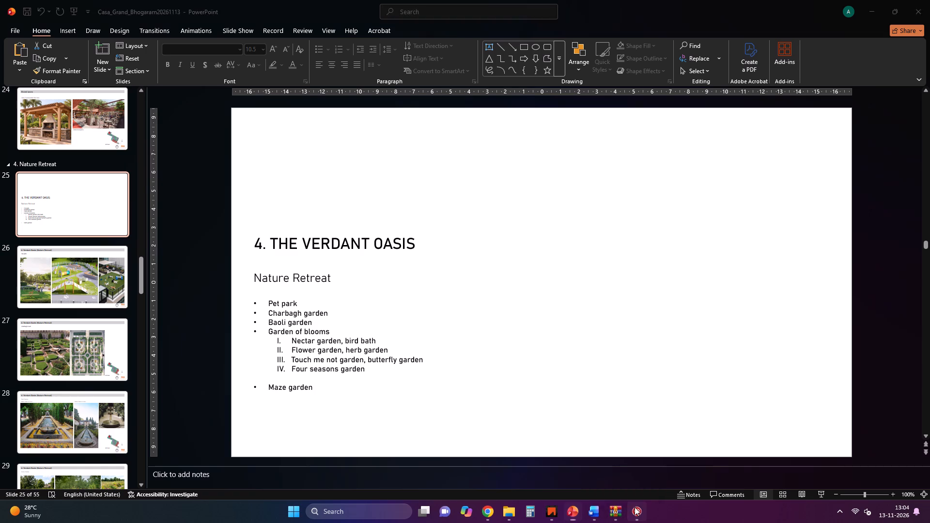
{"action": "left_click", "coordinate": [43, 53]}
{"action": "left_click", "coordinate": [81, 34]}
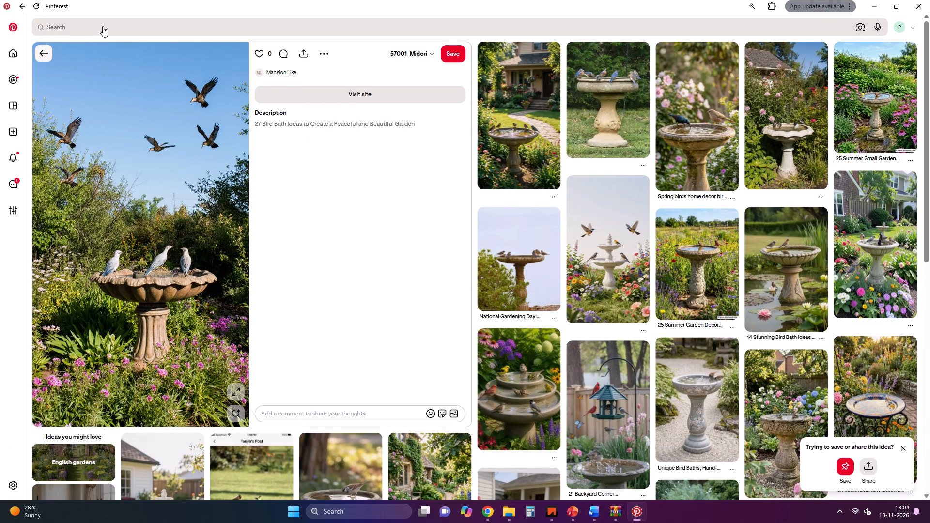
{"action": "left_click", "coordinate": [104, 26]}
{"action": "left_click_drag", "start_coordinate": [80, 27], "coordinate": [25, 27]}
{"action": "type", "text": "tou"}
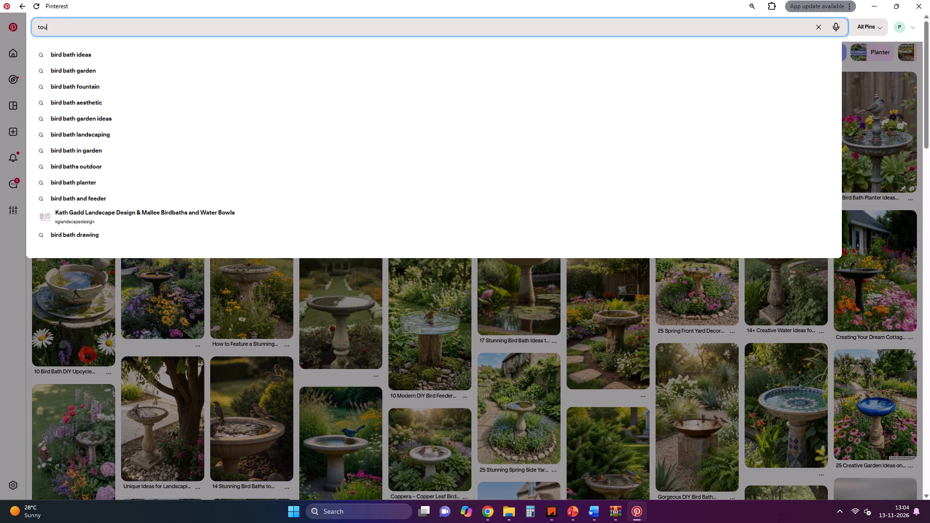
{"action": "type", "text": "chme not"}
{"action": "key", "text": "space"}
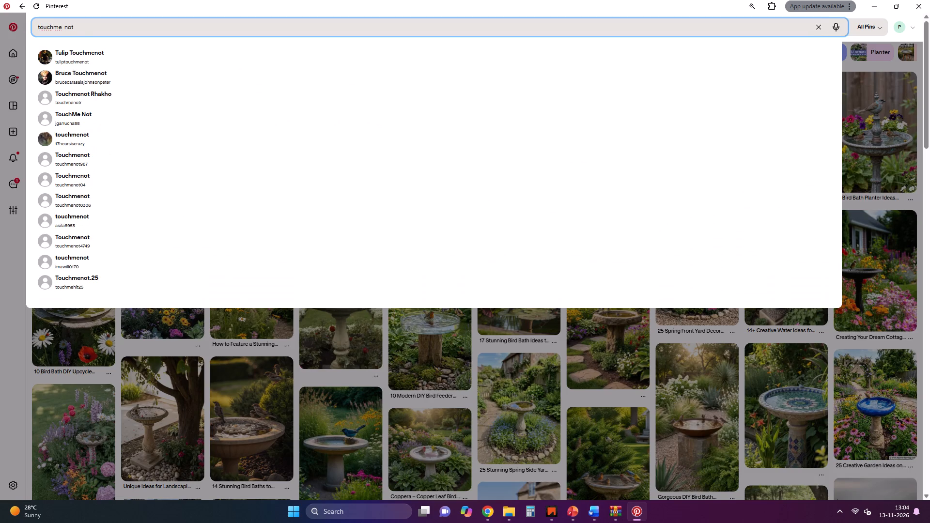
{"action": "type", "text": "garden"}
{"action": "key", "text": "space"}
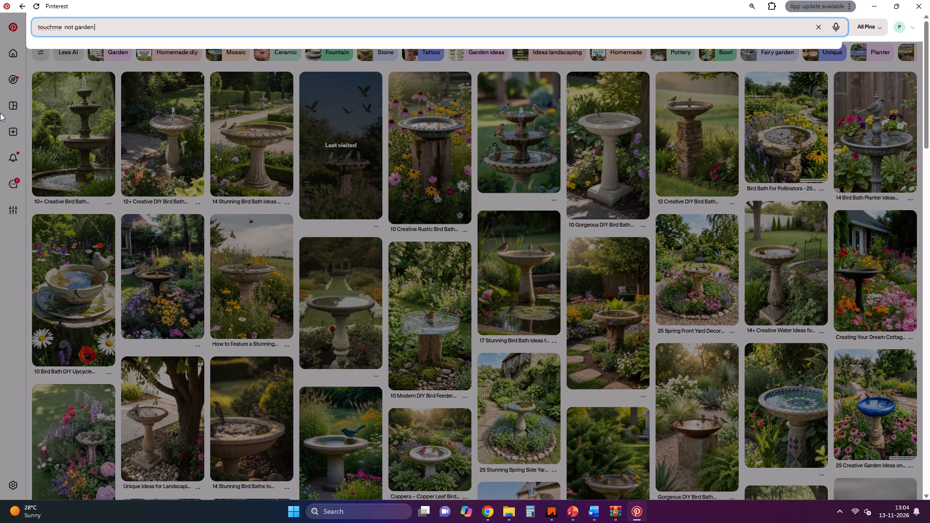
{"action": "left_click", "coordinate": [51, 28]}
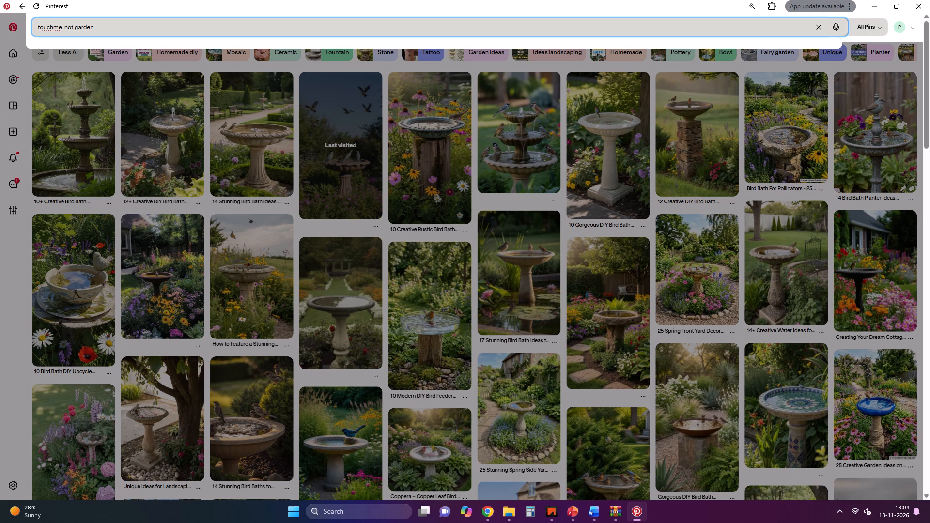
{"action": "left_click", "coordinate": [52, 26]}
{"action": "key", "text": "space"}
{"action": "key", "text": "Return"}
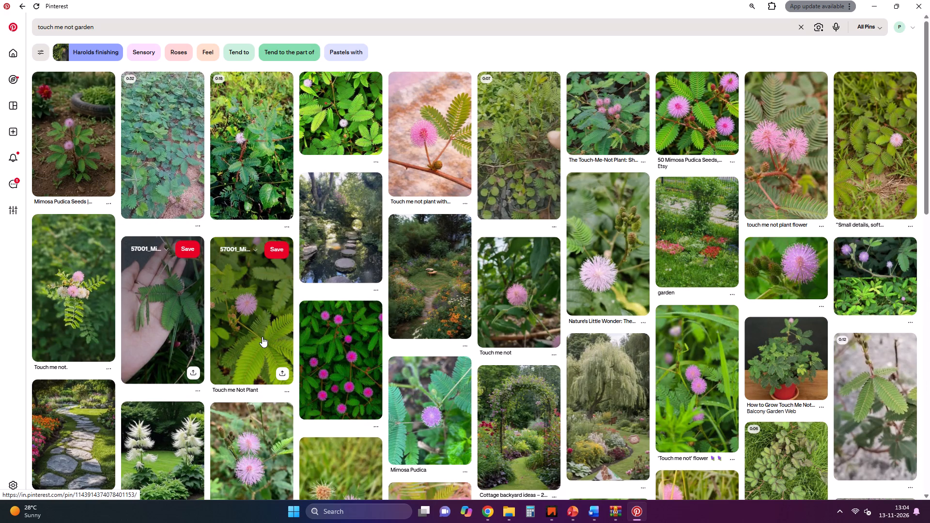
{"action": "left_click", "coordinate": [881, 2]}
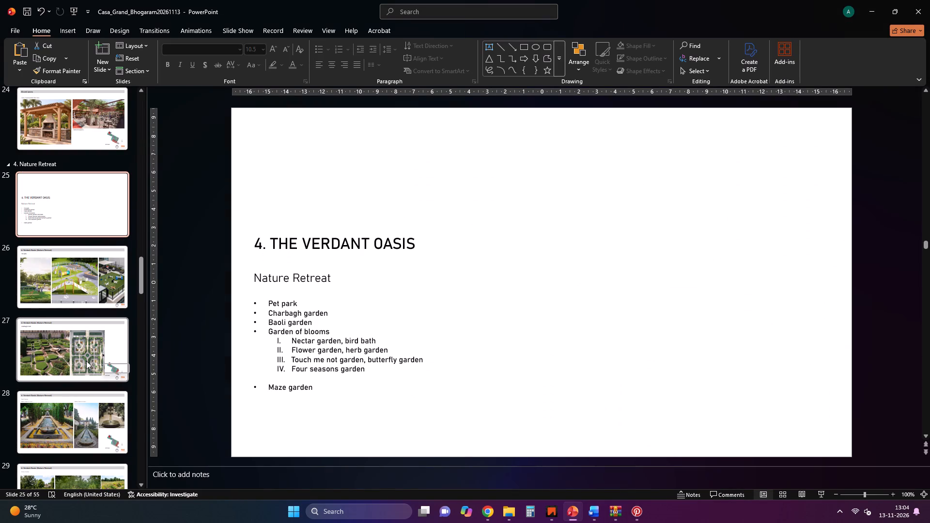
In PowerPoint, delete the emptied copy of the Flower Garden slide from the Verdant Oasis section.
{"action": "left_click", "coordinate": [86, 361]}
{"action": "left_click", "coordinate": [67, 210]}
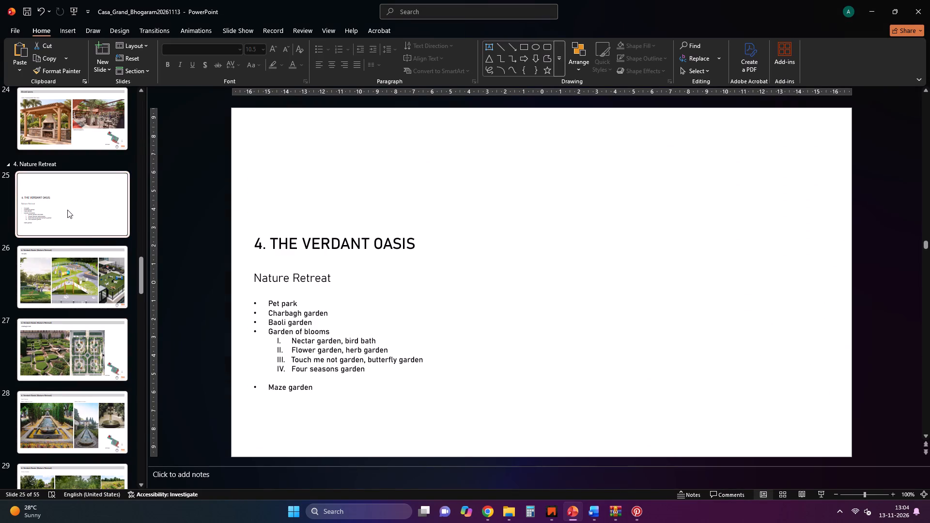
{"action": "left_click", "coordinate": [82, 356]}
{"action": "left_click", "coordinate": [77, 295]}
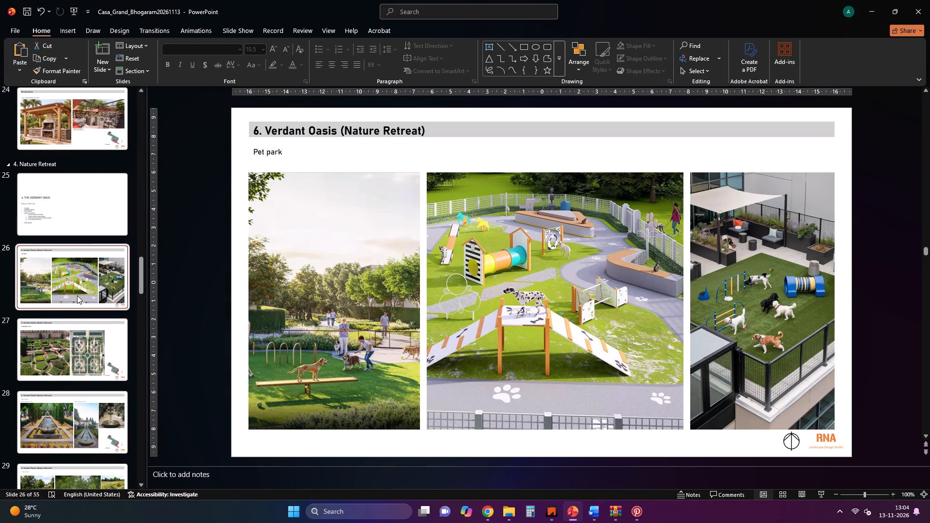
{"action": "left_click", "coordinate": [87, 205]}
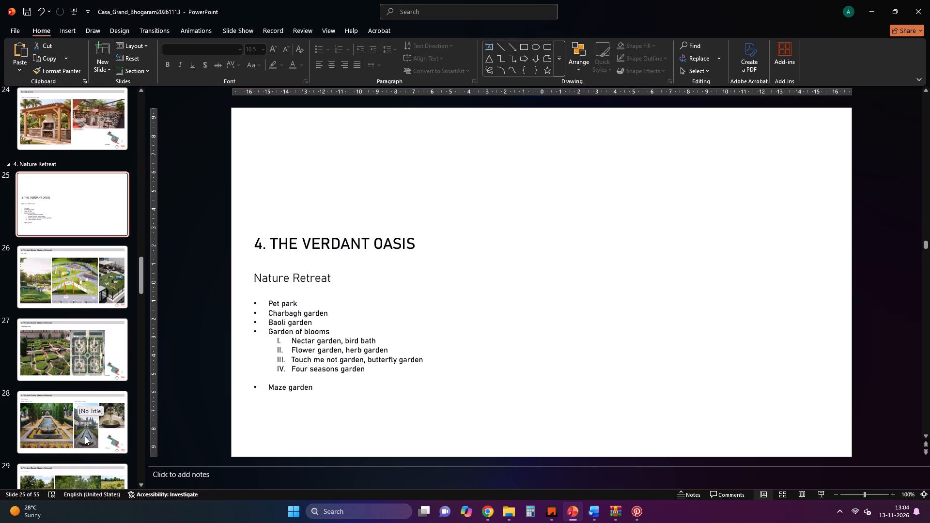
{"action": "left_click_drag", "start_coordinate": [140, 280], "coordinate": [141, 305]}
{"action": "left_click", "coordinate": [108, 237]}
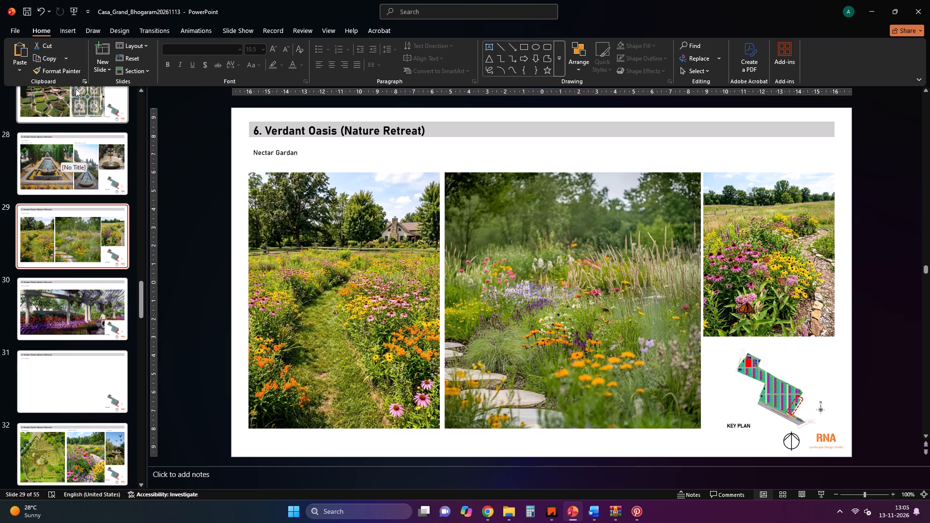
{"action": "left_click", "coordinate": [72, 382]}
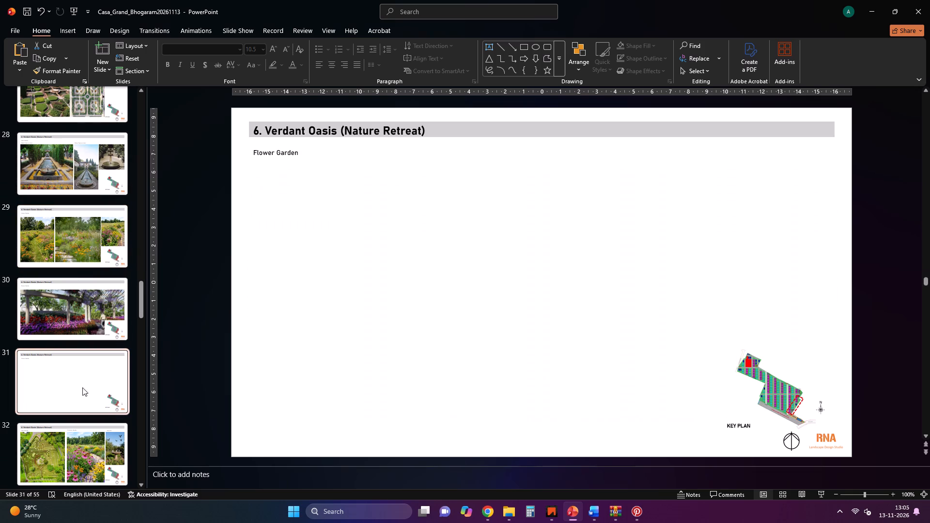
{"action": "right_click", "coordinate": [62, 374]}
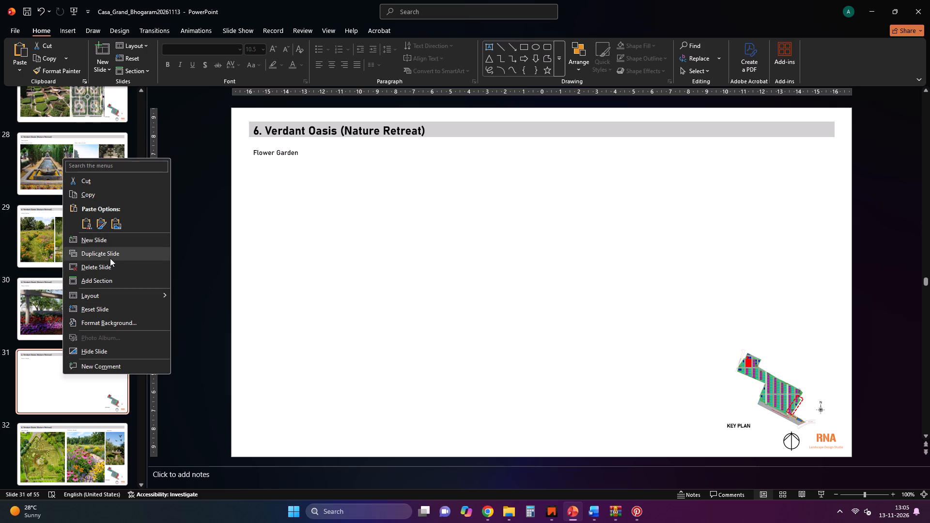
{"action": "left_click", "coordinate": [112, 269]}
Check the Verdant Oasis amenities list against the section's picture slides.
{"action": "left_click", "coordinate": [100, 427]}
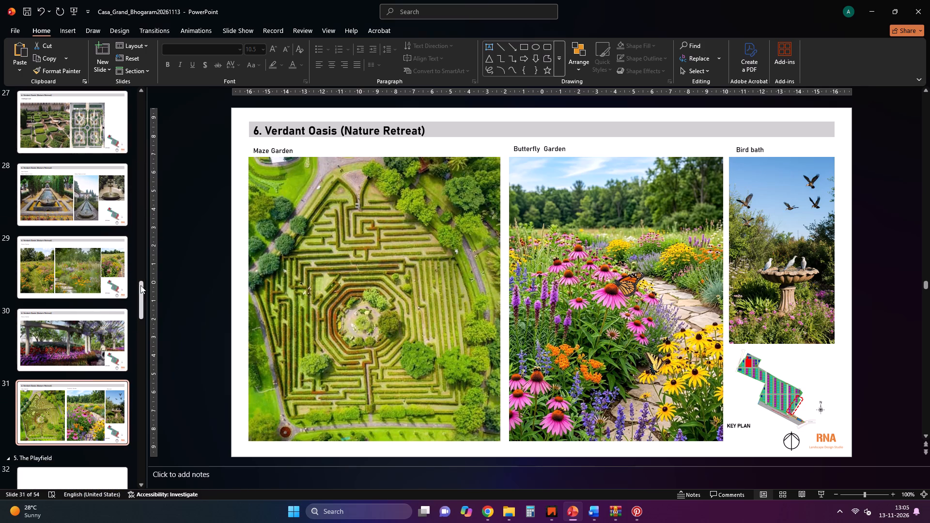
{"action": "left_click_drag", "start_coordinate": [140, 273], "coordinate": [139, 268]}
{"action": "left_click", "coordinate": [71, 386]}
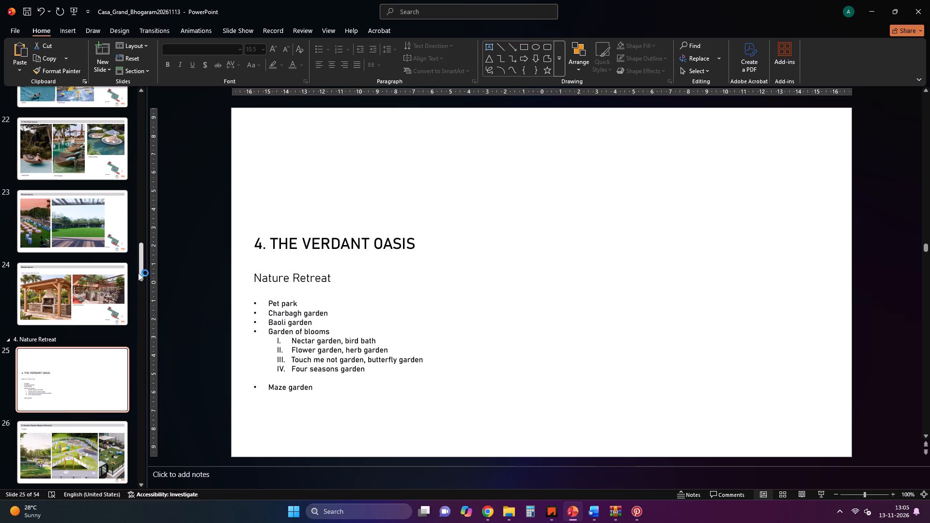
{"action": "left_click_drag", "start_coordinate": [139, 273], "coordinate": [141, 320]}
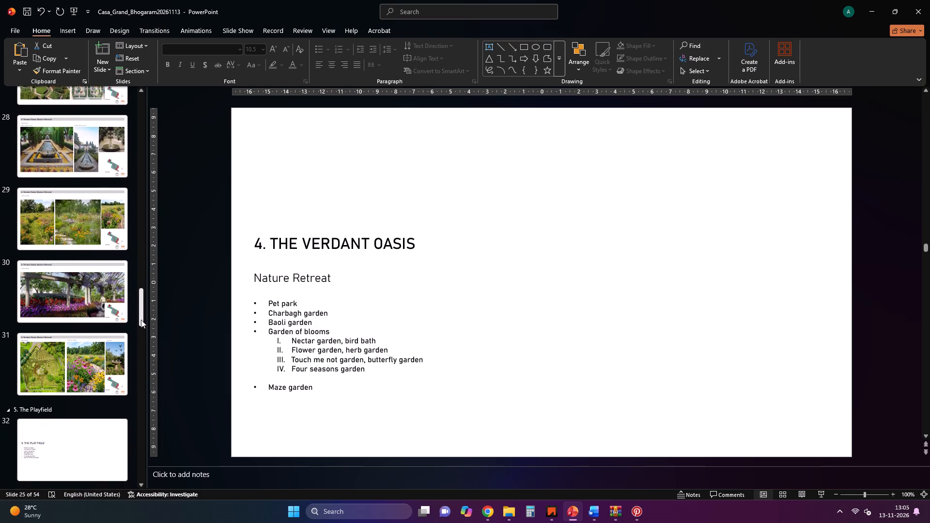
{"action": "left_click_drag", "start_coordinate": [141, 320], "coordinate": [148, 333]}
Review the Play Field amenities list and its picture slides, including the skating rink and calisthenics slides.
{"action": "left_click", "coordinate": [72, 286]}
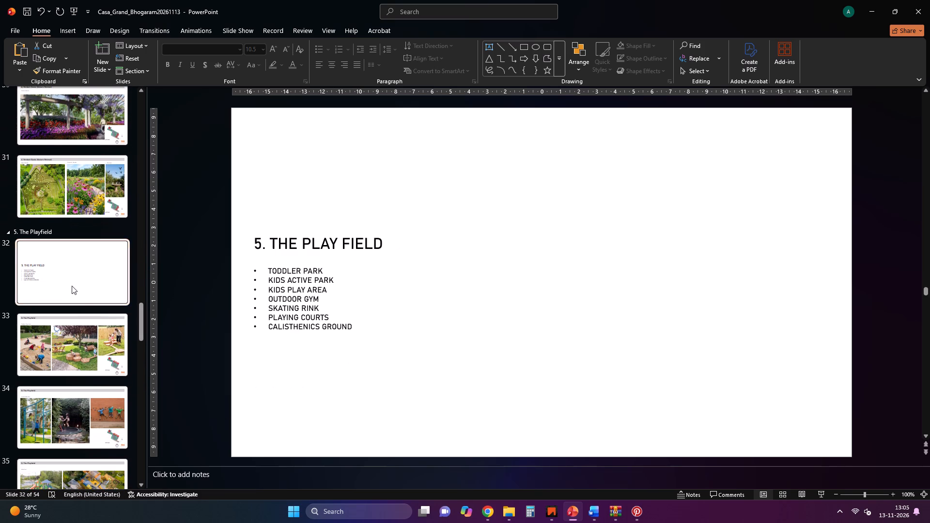
{"action": "left_click_drag", "start_coordinate": [141, 323], "coordinate": [147, 346]}
{"action": "left_click_drag", "start_coordinate": [147, 346], "coordinate": [146, 355]}
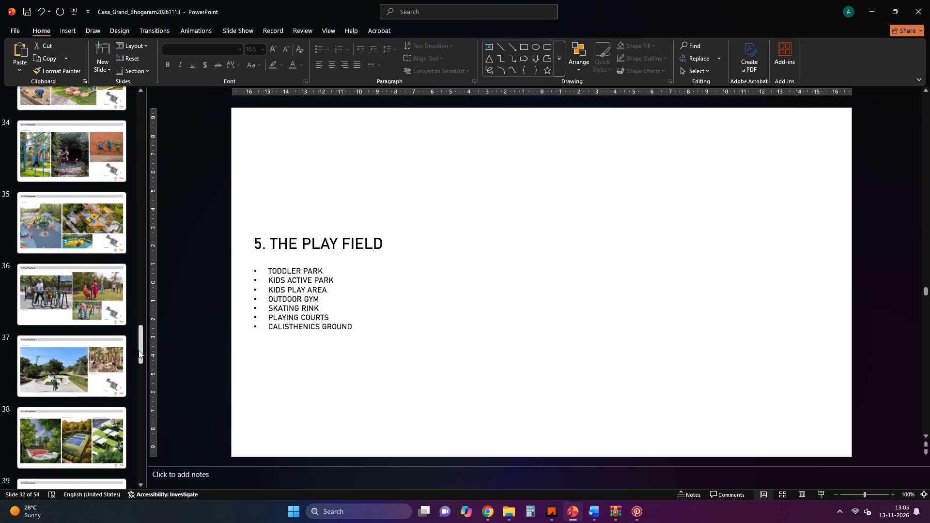
{"action": "left_click", "coordinate": [133, 348]}
{"action": "left_click_drag", "start_coordinate": [140, 342], "coordinate": [143, 350]}
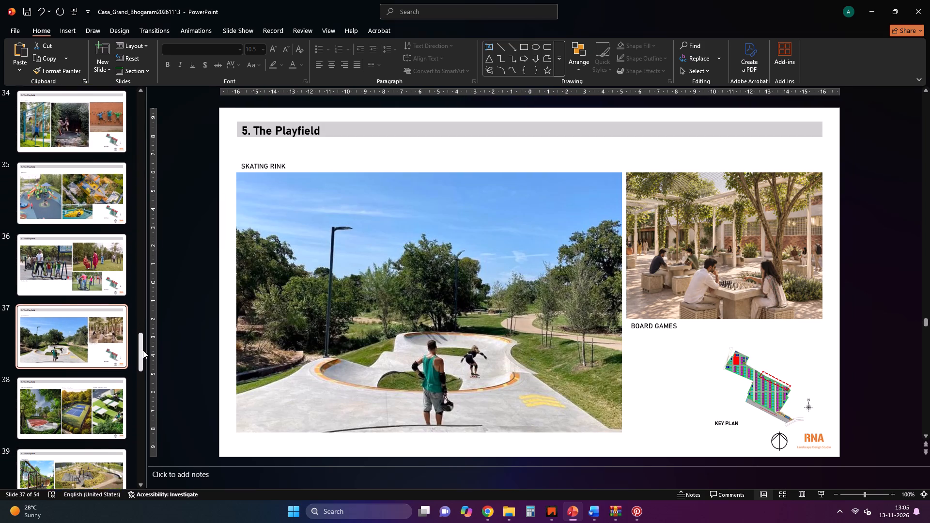
{"action": "left_click_drag", "start_coordinate": [143, 350], "coordinate": [143, 360]}
{"action": "left_click", "coordinate": [93, 310]}
{"action": "left_click", "coordinate": [99, 368]}
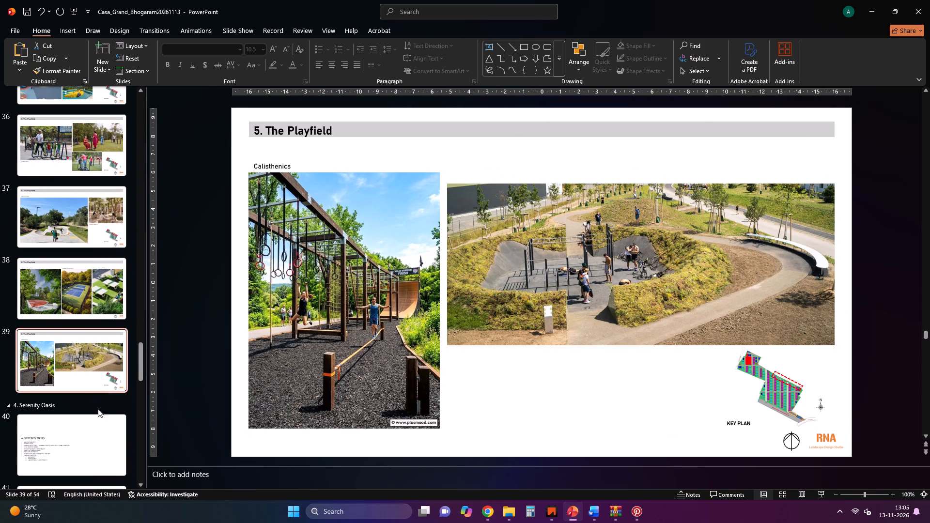
Review the Serenity Oasis amenities list and its Urban Forest Trail and Moorish Garden picture slides.
{"action": "left_click", "coordinate": [100, 435]}
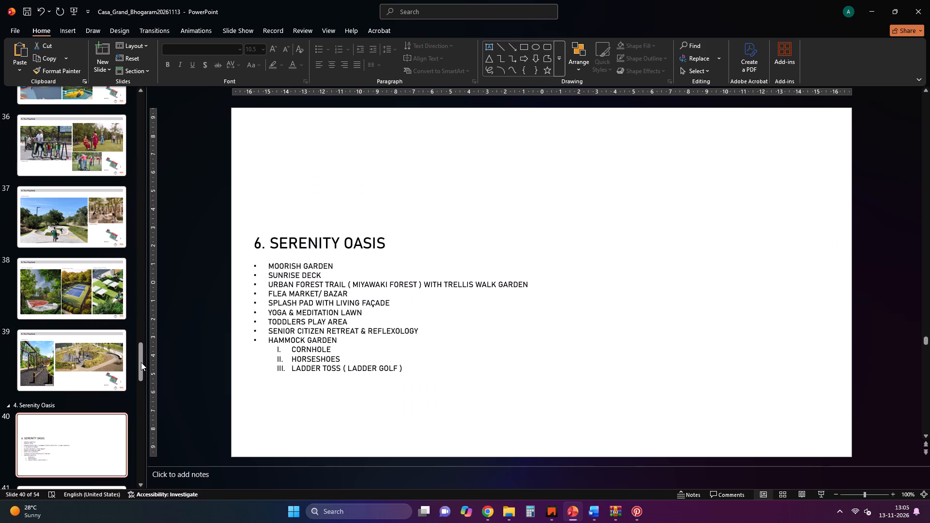
{"action": "left_click_drag", "start_coordinate": [141, 362], "coordinate": [144, 371]}
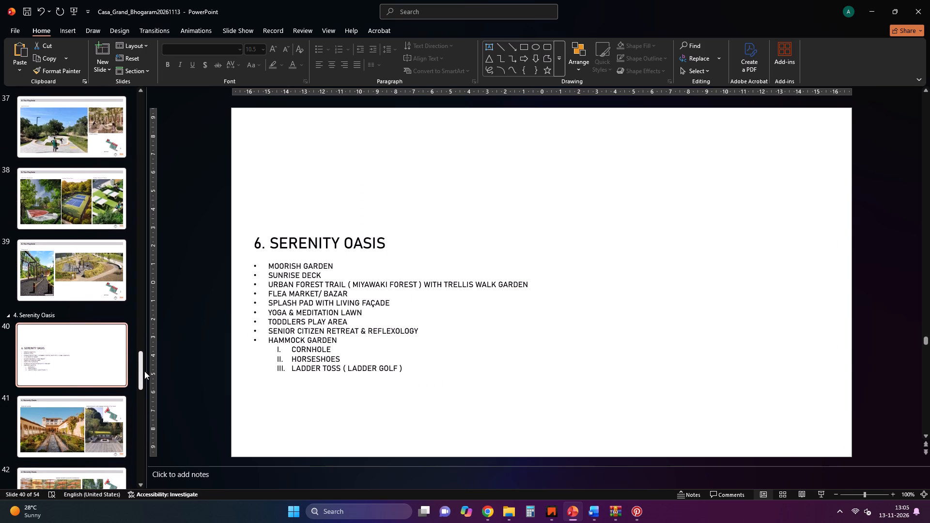
{"action": "left_click_drag", "start_coordinate": [144, 371], "coordinate": [146, 395]}
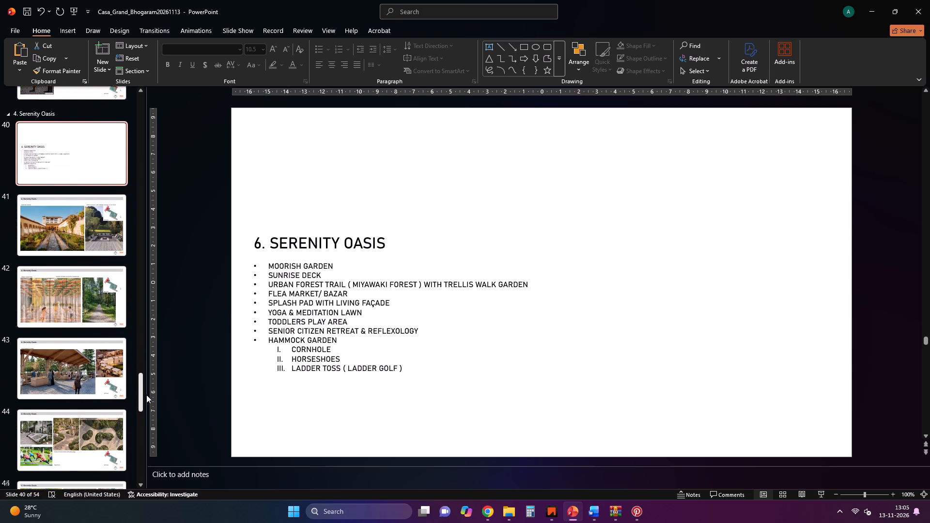
{"action": "left_click_drag", "start_coordinate": [146, 395], "coordinate": [145, 406]}
{"action": "left_click", "coordinate": [145, 406]}
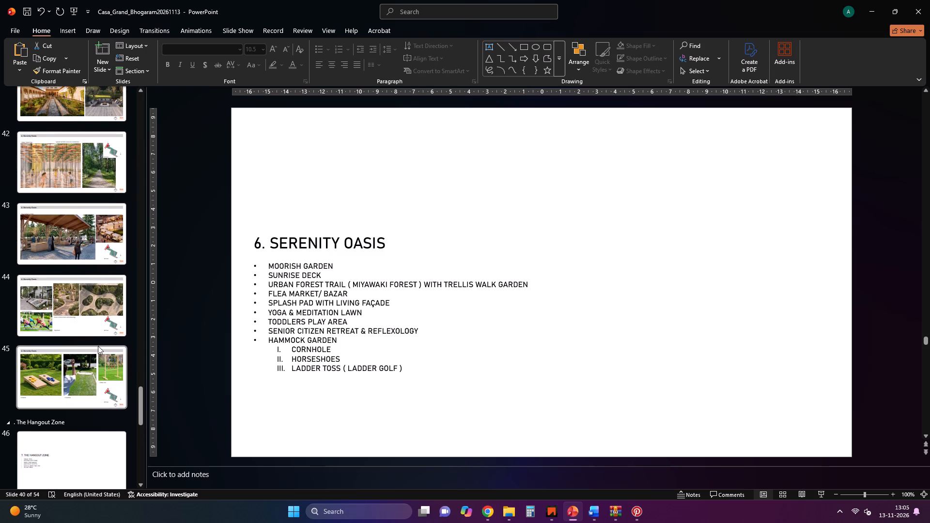
{"action": "left_click", "coordinate": [79, 173]}
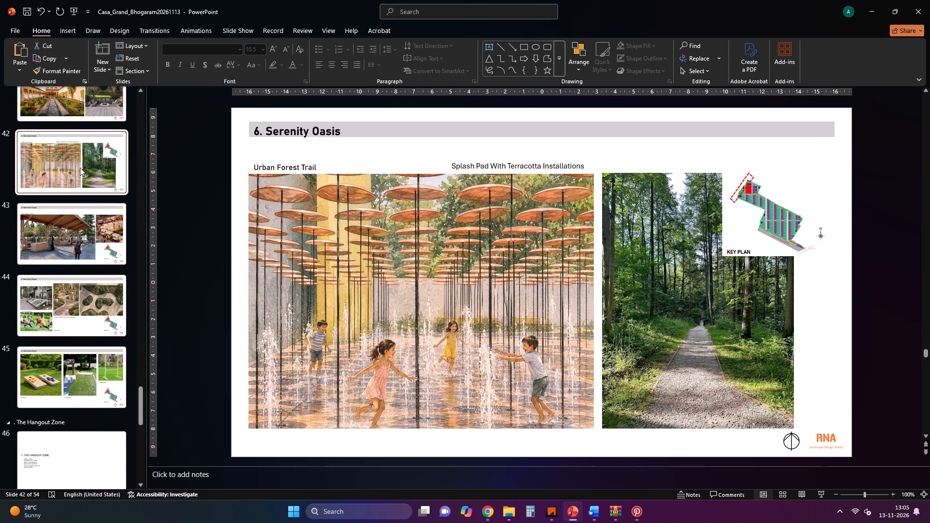
{"action": "left_click", "coordinate": [91, 95]}
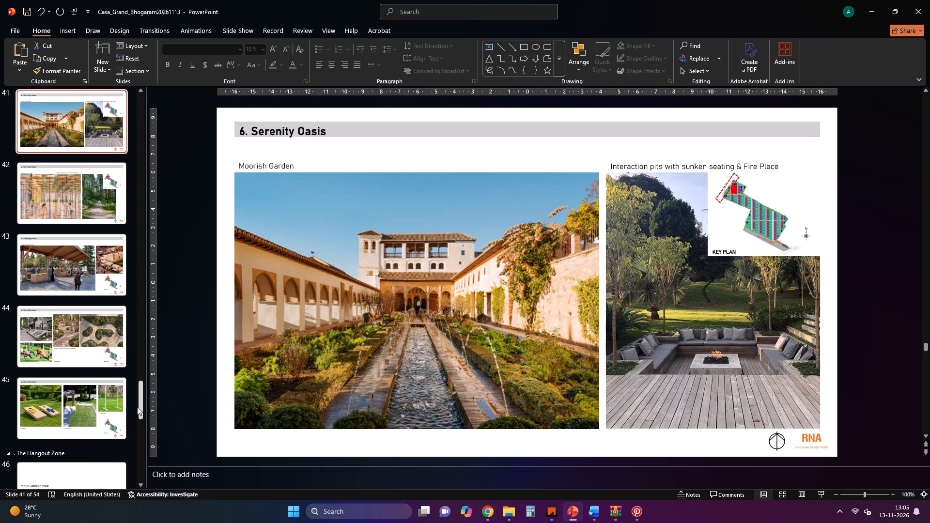
Scan the deck's slide thumbnails from the Hangout Zone section back to Paving Patterns and return to the Playfield section.
{"action": "left_click_drag", "start_coordinate": [140, 407], "coordinate": [143, 445]}
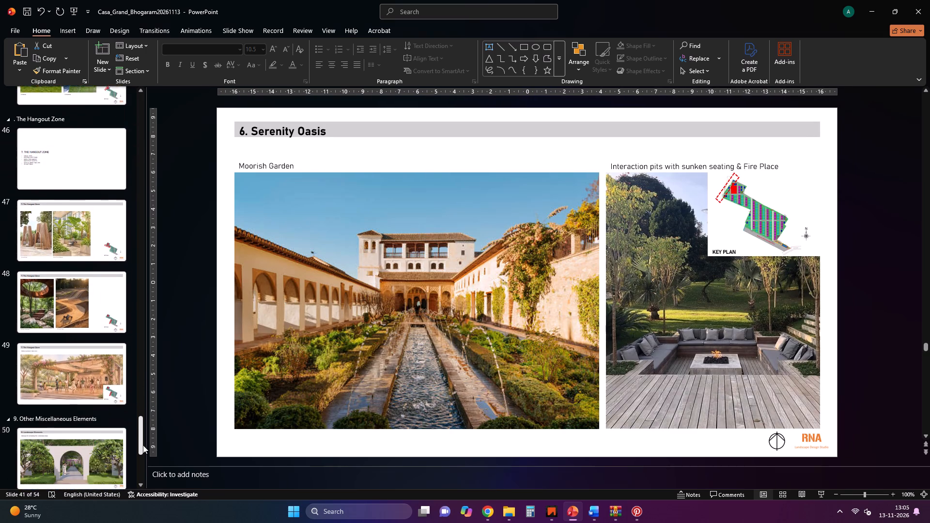
{"action": "left_click_drag", "start_coordinate": [143, 445], "coordinate": [153, 364]}
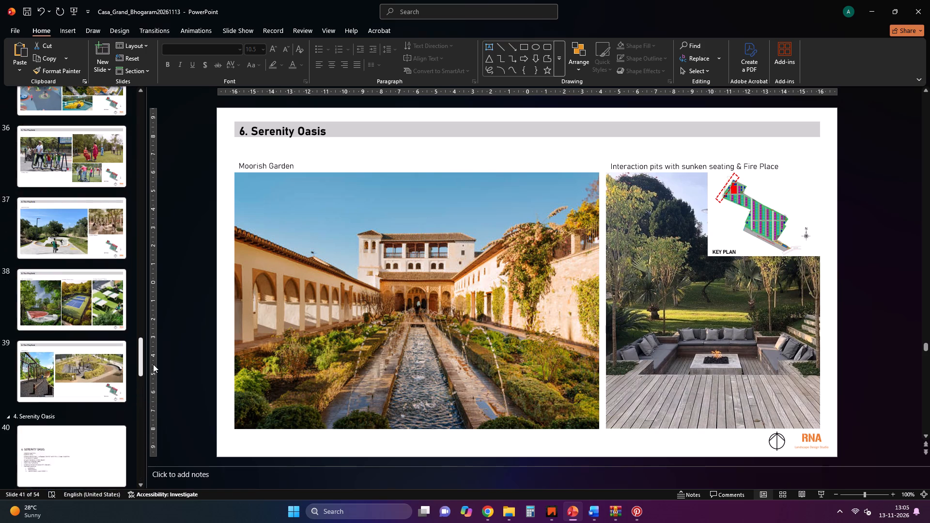
{"action": "left_click_drag", "start_coordinate": [153, 364], "coordinate": [155, 314]}
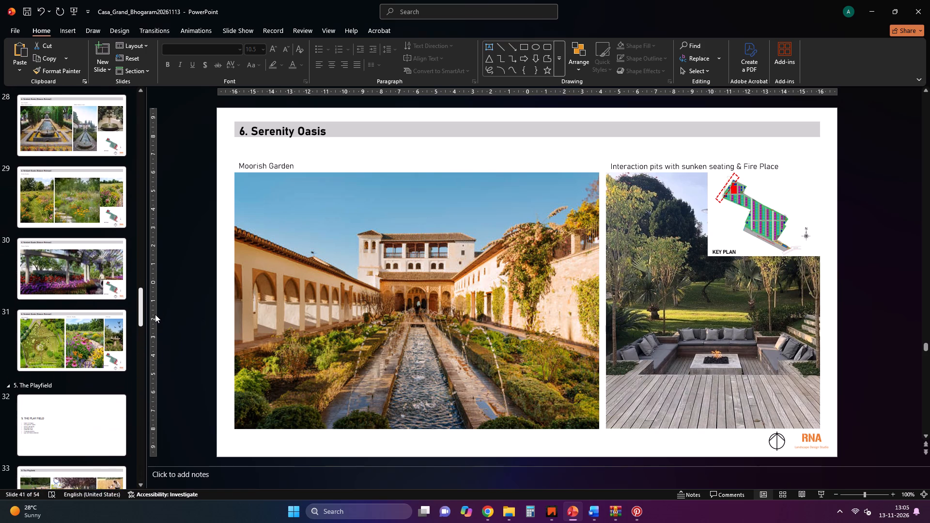
{"action": "left_click_drag", "start_coordinate": [155, 314], "coordinate": [179, 231]}
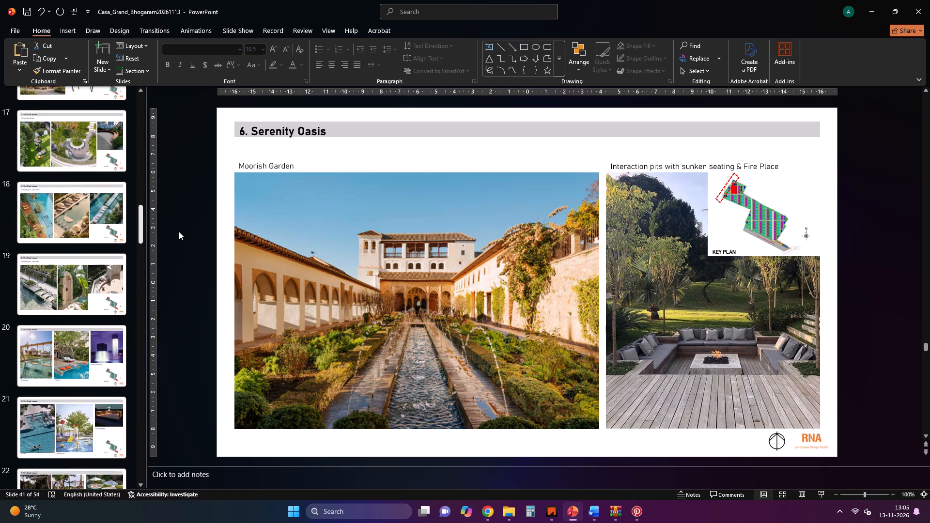
{"action": "left_click_drag", "start_coordinate": [179, 231], "coordinate": [181, 196]}
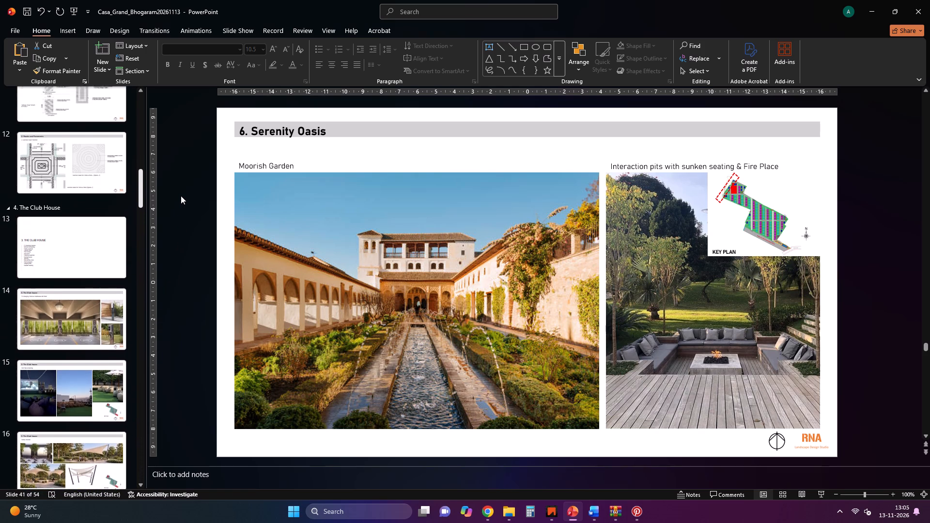
{"action": "left_click_drag", "start_coordinate": [181, 196], "coordinate": [192, 156]}
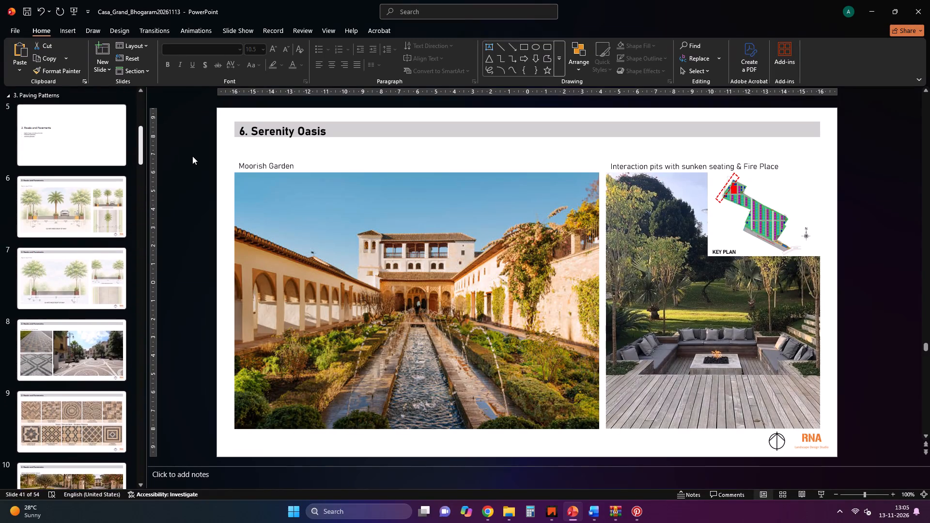
{"action": "left_click_drag", "start_coordinate": [192, 156], "coordinate": [214, 304]}
{"action": "scroll", "coordinate": [69, 213], "scroll_direction": "up", "scroll_amount": 2}
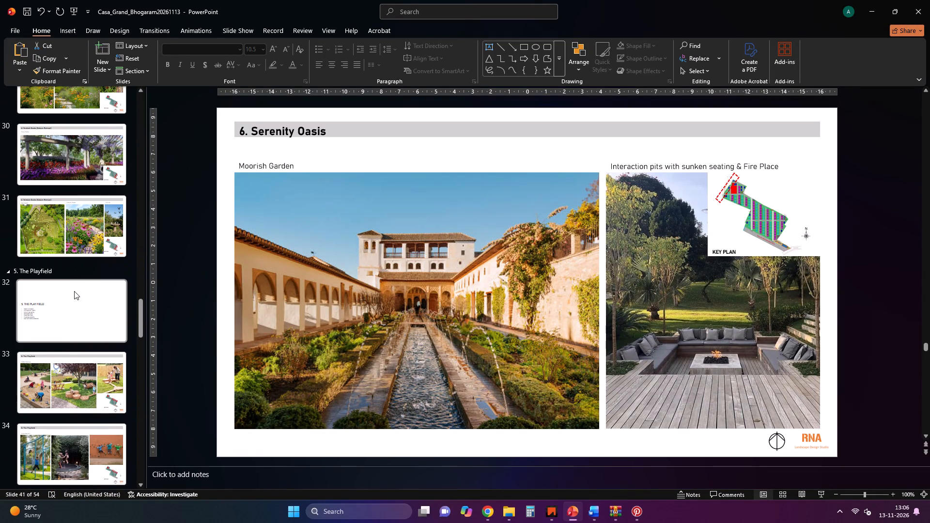
Review the Playfield picture slides and the Serenity Oasis amenities list, continuing to the Moorish Garden slide.
{"action": "left_click", "coordinate": [74, 291]}
{"action": "left_click", "coordinate": [83, 395]}
{"action": "left_click", "coordinate": [87, 443]}
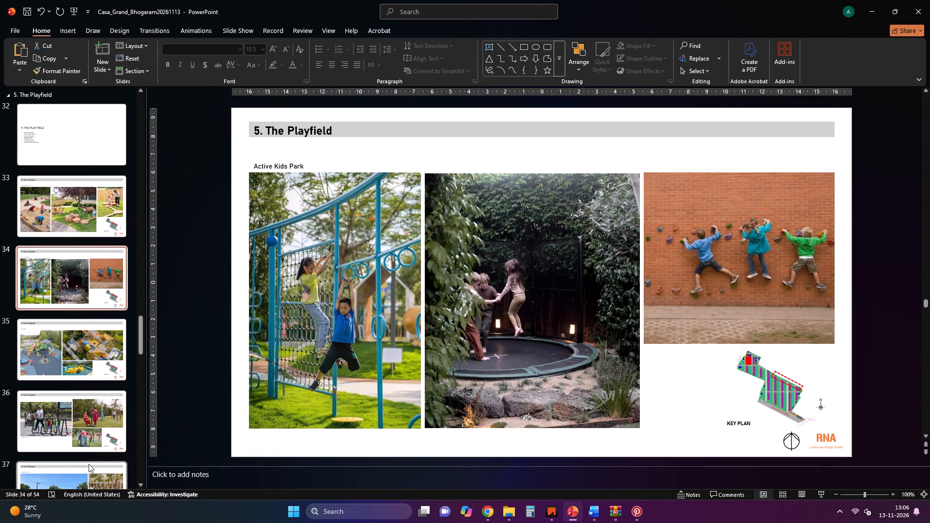
{"action": "left_click", "coordinate": [89, 464]}
{"action": "left_click", "coordinate": [89, 465]}
{"action": "left_click", "coordinate": [74, 433]}
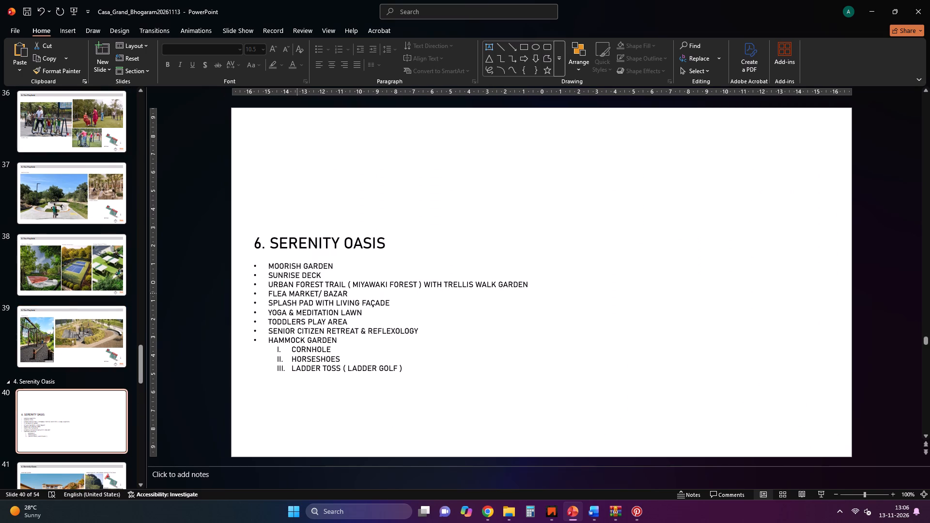
{"action": "left_click_drag", "start_coordinate": [143, 362], "coordinate": [140, 376]}
{"action": "left_click", "coordinate": [86, 361]}
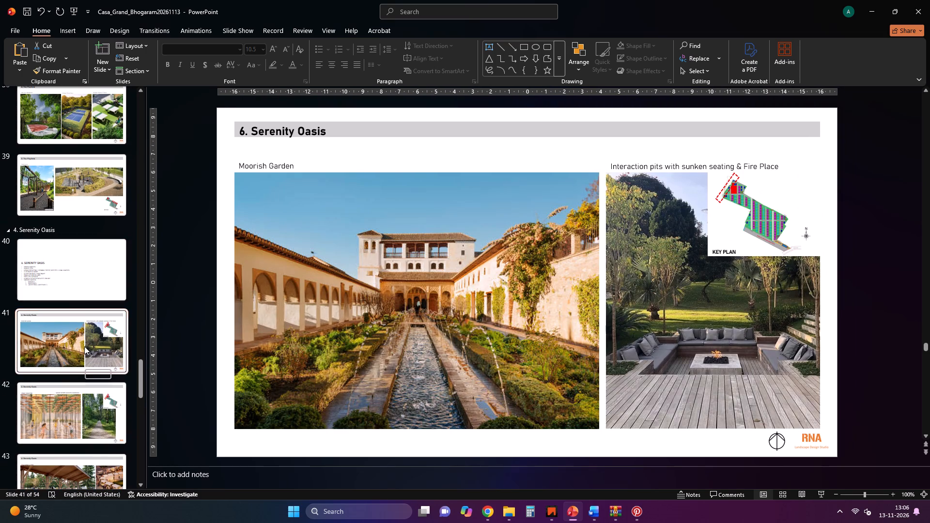
Duplicate the Serenity Oasis slide with the Moorish Garden and interaction pits pictures.
{"action": "left_click", "coordinate": [101, 271]}
{"action": "left_click", "coordinate": [83, 399]}
{"action": "left_click", "coordinate": [83, 369]}
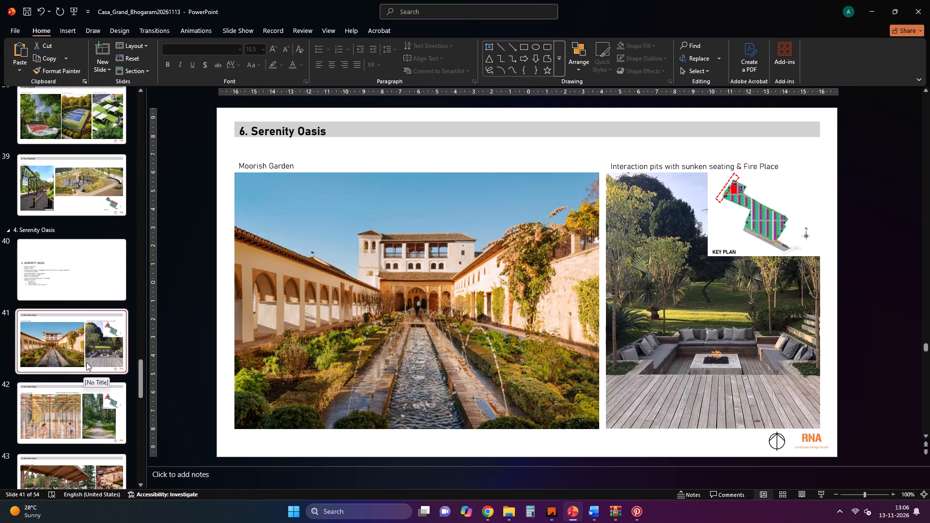
{"action": "right_click", "coordinate": [86, 357]}
{"action": "left_click", "coordinate": [169, 238]}
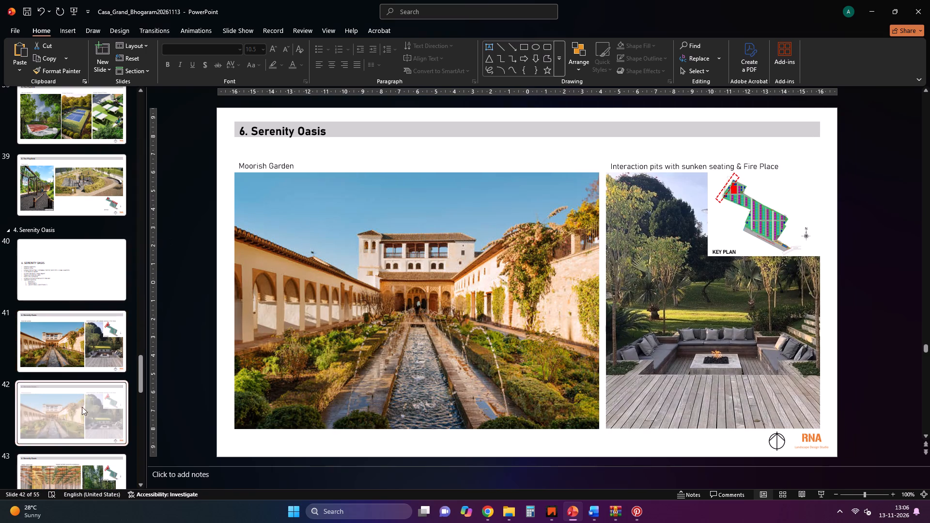
Delete both pictures, the Mini Golf Course label and the interaction pits caption from the duplicated slide.
{"action": "left_click", "coordinate": [347, 302]}
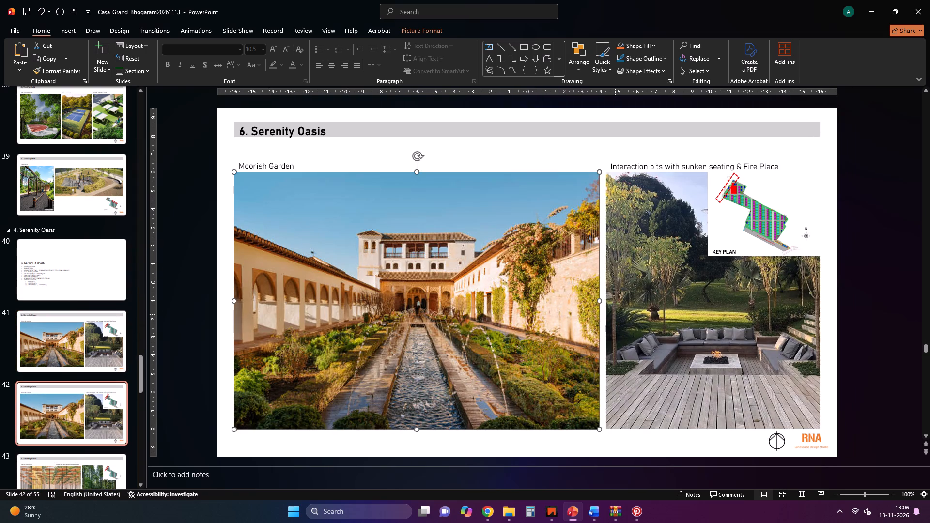
{"action": "key", "text": "Delete"}
{"action": "left_click", "coordinate": [648, 322]}
{"action": "key", "text": "Delete"}
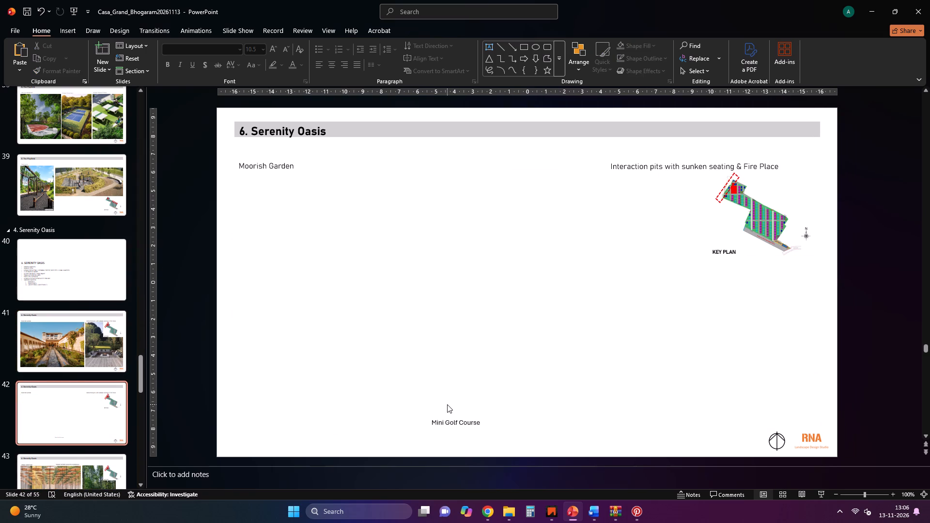
{"action": "left_click", "coordinate": [469, 425]}
{"action": "left_click", "coordinate": [478, 429]}
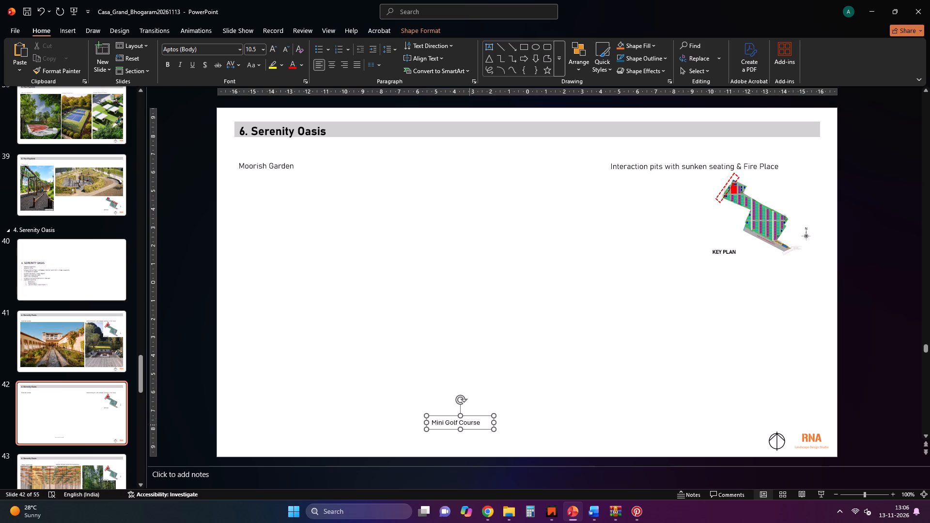
{"action": "key", "text": "Delete"}
{"action": "left_click", "coordinate": [680, 168]}
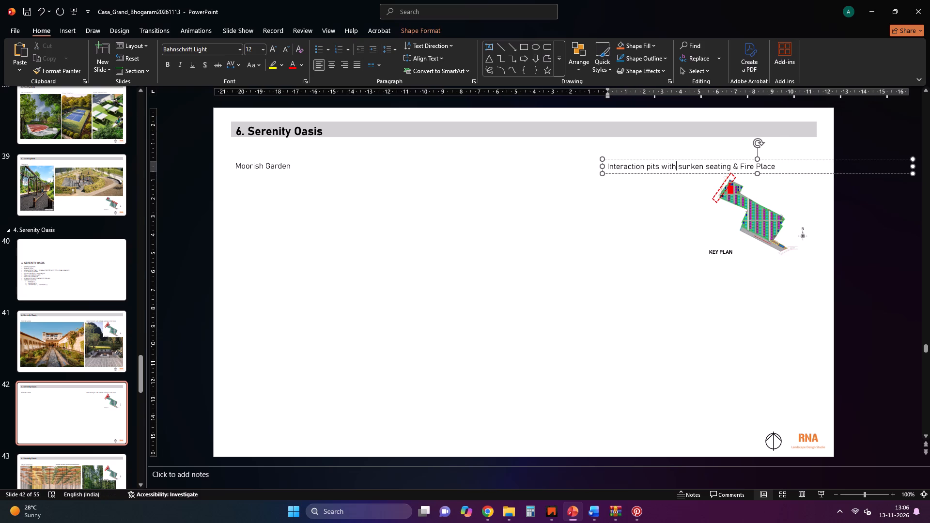
{"action": "left_click", "coordinate": [671, 176]}
{"action": "key", "text": "Delete"}
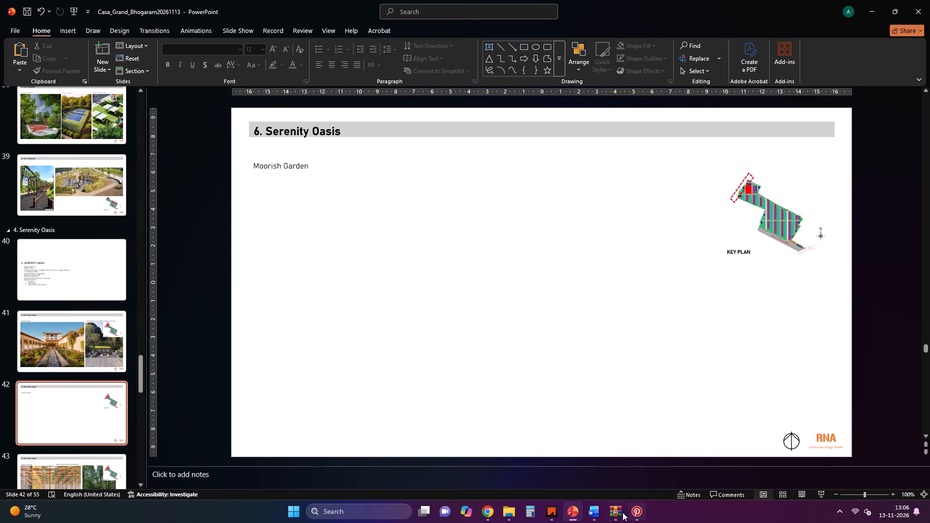
In the Word amenities list, copy the wooden deck picture under item 15, Turret – Sunrise Deck, and return to the PowerPoint deck.
{"action": "left_click", "coordinate": [592, 514]}
{"action": "scroll", "coordinate": [430, 259], "scroll_direction": "down", "scroll_amount": 3}
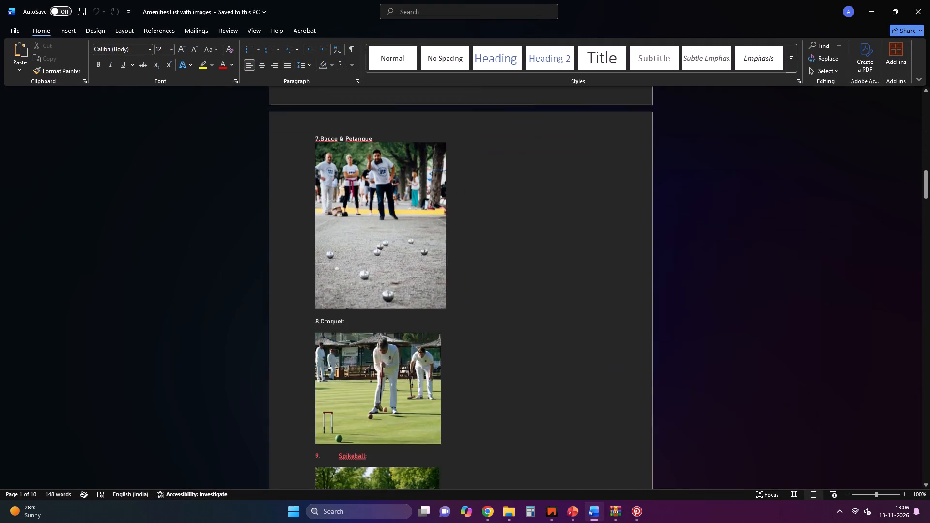
{"action": "scroll", "coordinate": [448, 286], "scroll_direction": "down", "scroll_amount": 3}
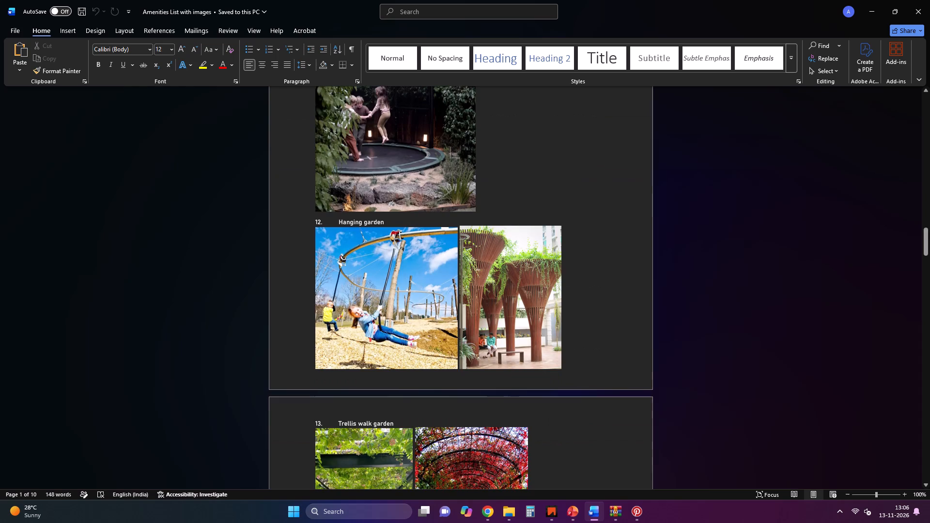
{"action": "scroll", "coordinate": [451, 286], "scroll_direction": "down", "scroll_amount": 2}
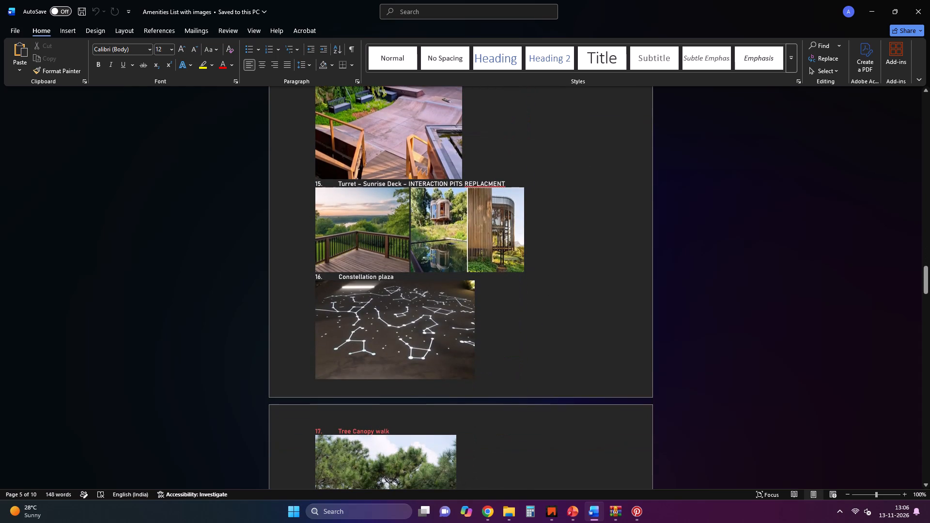
{"action": "left_click", "coordinate": [394, 231]}
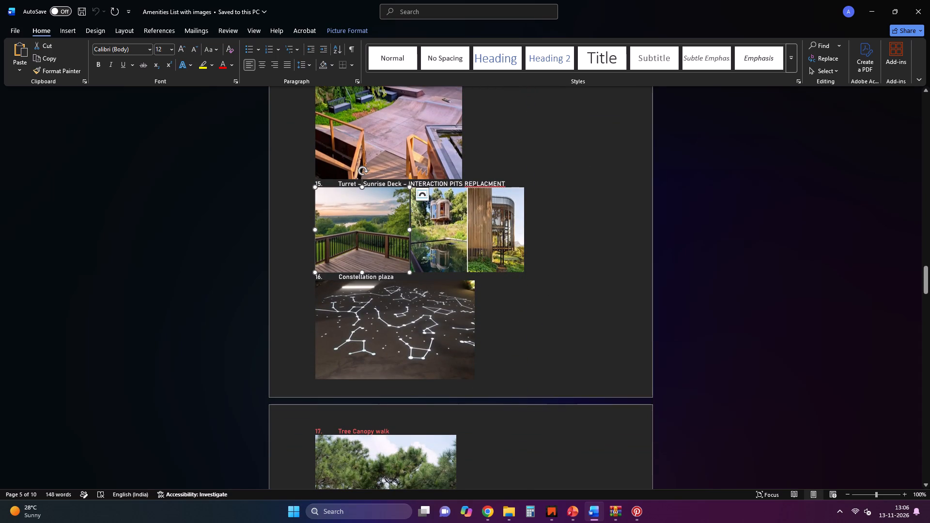
{"action": "left_click", "coordinate": [451, 253], "text": "shift"}
{"action": "left_click", "coordinate": [545, 337]}
{"action": "left_click", "coordinate": [358, 244]}
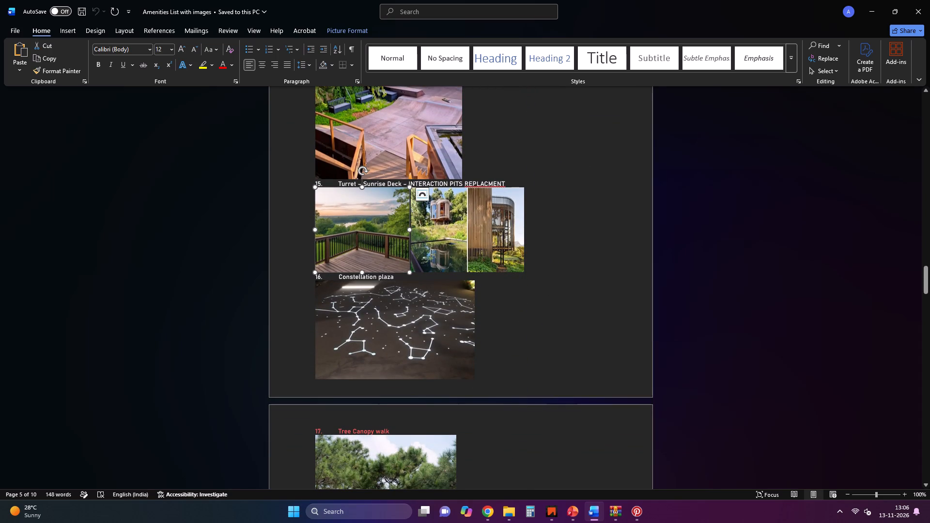
{"action": "left_click", "coordinate": [443, 244], "text": "shift"}
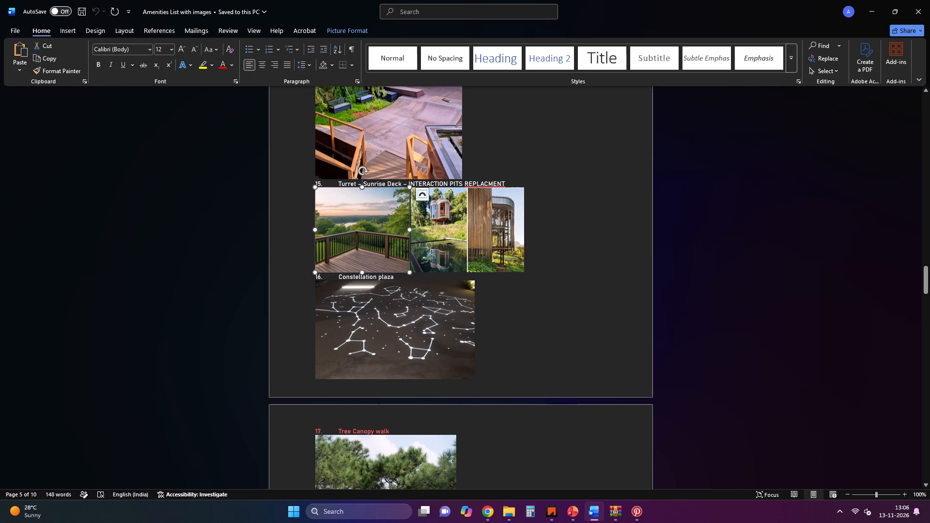
{"action": "left_click", "coordinate": [530, 317]}
{"action": "left_click", "coordinate": [406, 259]}
{"action": "left_click", "coordinate": [451, 247]}
{"action": "left_click", "coordinate": [376, 235]}
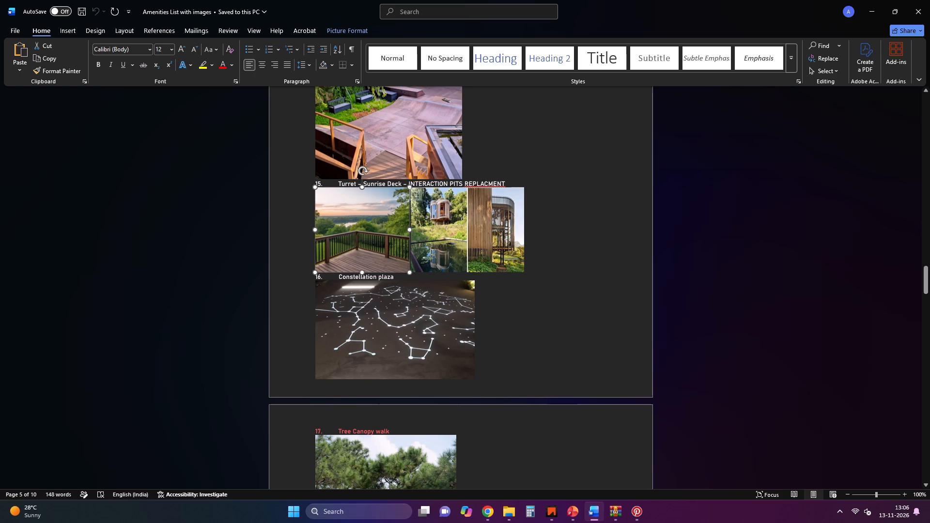
{"action": "key", "text": "ctrl+c"}
{"action": "left_click", "coordinate": [550, 321]}
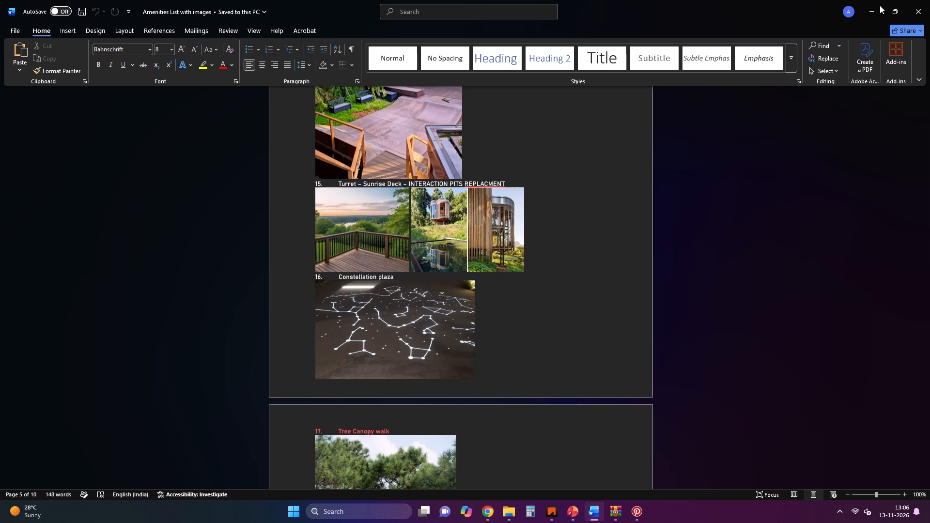
{"action": "left_click", "coordinate": [869, 16]}
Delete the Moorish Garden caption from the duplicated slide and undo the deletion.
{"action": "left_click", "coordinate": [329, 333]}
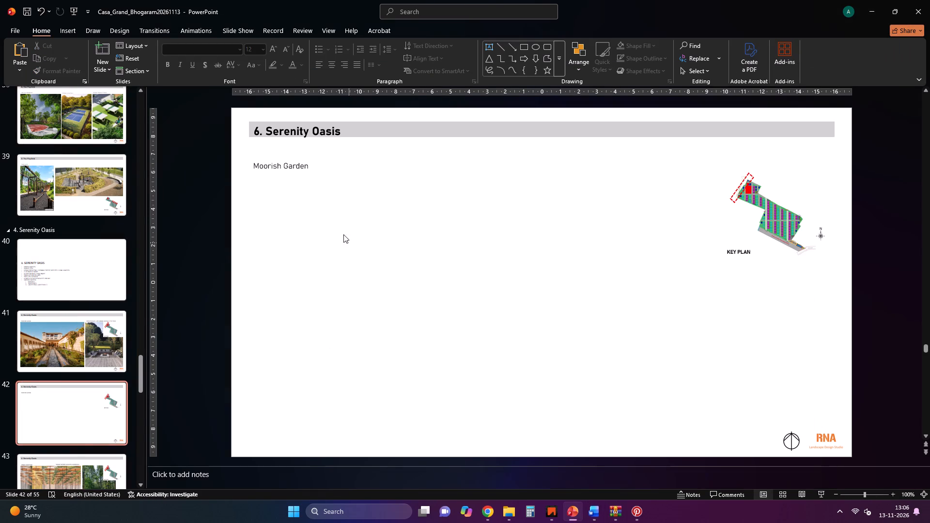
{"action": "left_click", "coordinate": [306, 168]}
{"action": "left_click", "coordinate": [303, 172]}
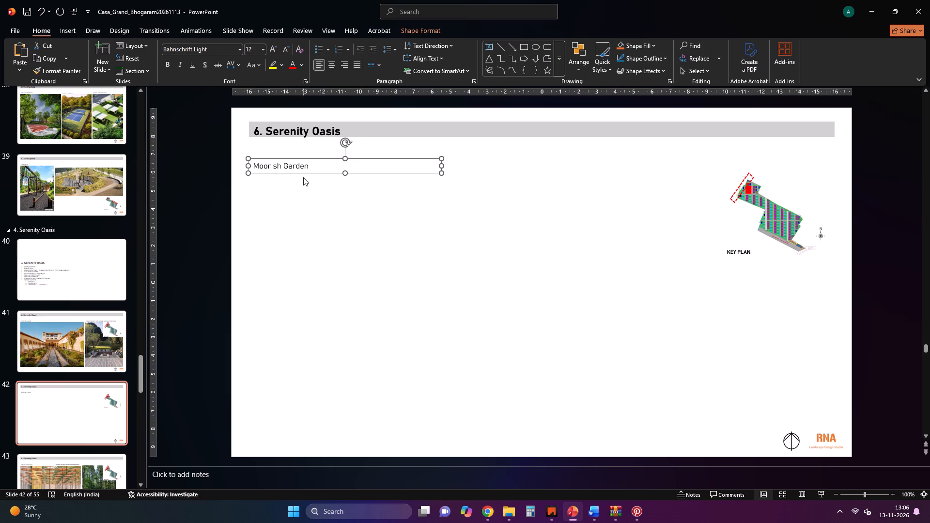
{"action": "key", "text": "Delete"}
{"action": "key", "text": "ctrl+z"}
Paste the wooden deck picture, align it under the Moorish Garden caption and enlarge it to almost half the slide's width.
{"action": "left_click", "coordinate": [317, 222]}
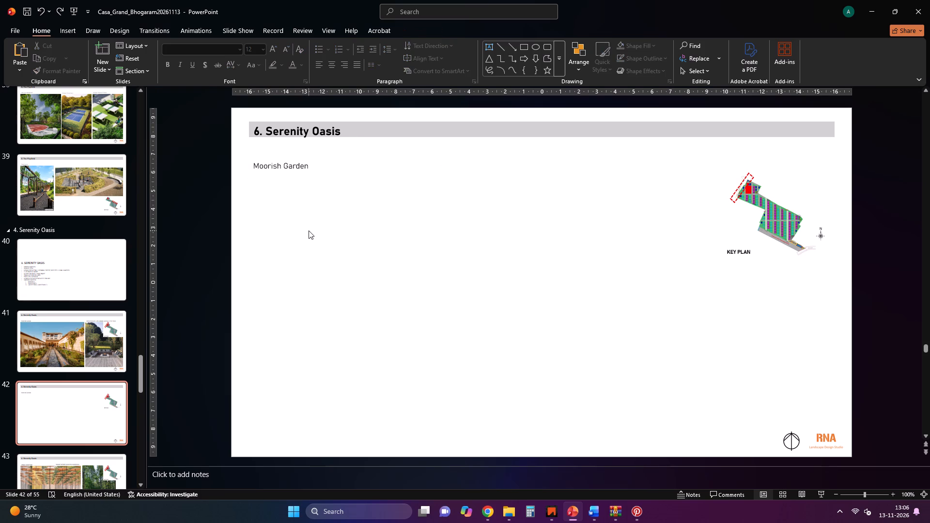
{"action": "key", "text": "ctrl+v"}
{"action": "left_click_drag", "start_coordinate": [568, 281], "coordinate": [322, 217]}
{"action": "left_click", "coordinate": [322, 217]}
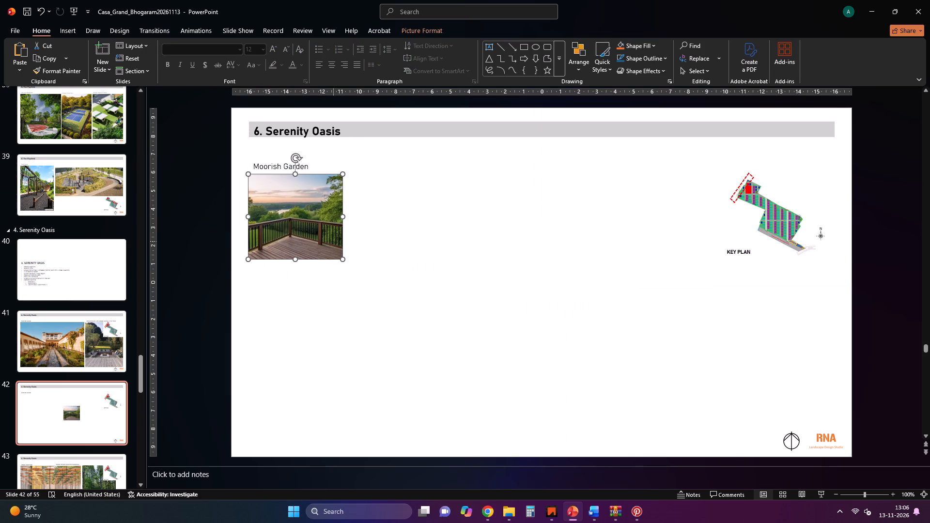
{"action": "left_click_drag", "start_coordinate": [343, 259], "coordinate": [500, 421]}
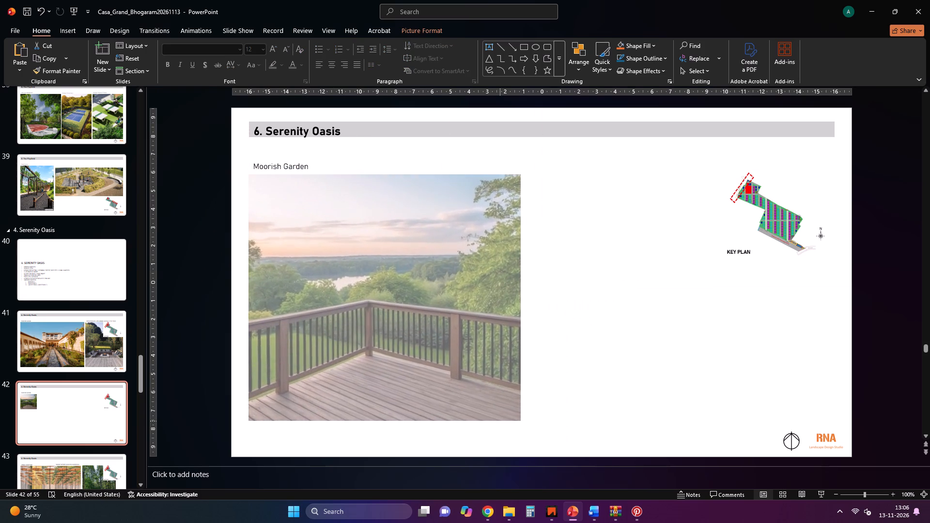
{"action": "left_click_drag", "start_coordinate": [500, 421], "coordinate": [513, 427]}
{"action": "left_click_drag", "start_coordinate": [542, 379], "coordinate": [524, 372]}
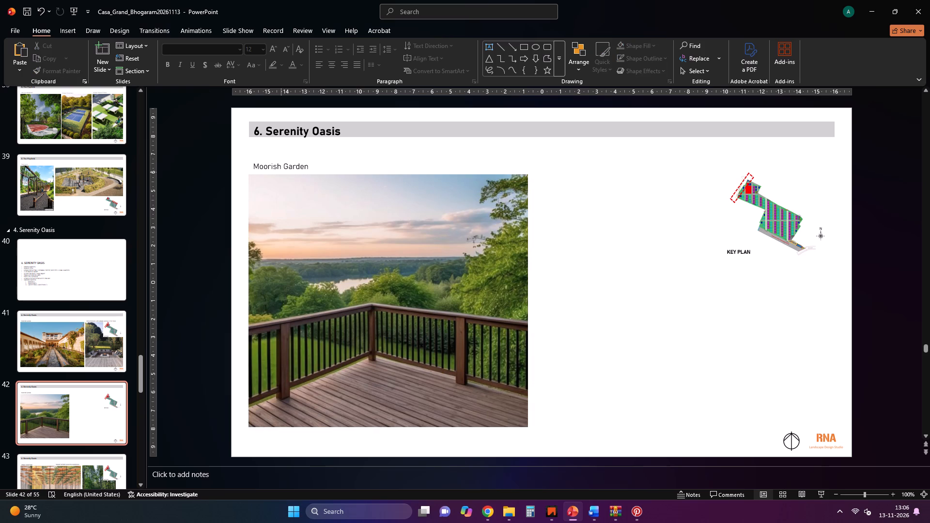
Check the Serenity Oasis list slide against the Moorish Garden slide, the wooden deck slide and the Word amenities list.
{"action": "left_click", "coordinate": [72, 282]}
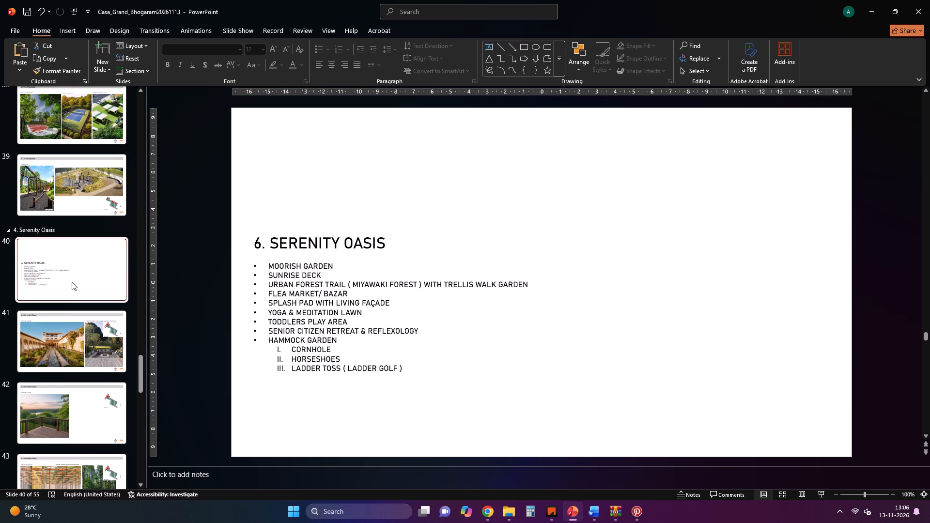
{"action": "left_click", "coordinate": [83, 313]}
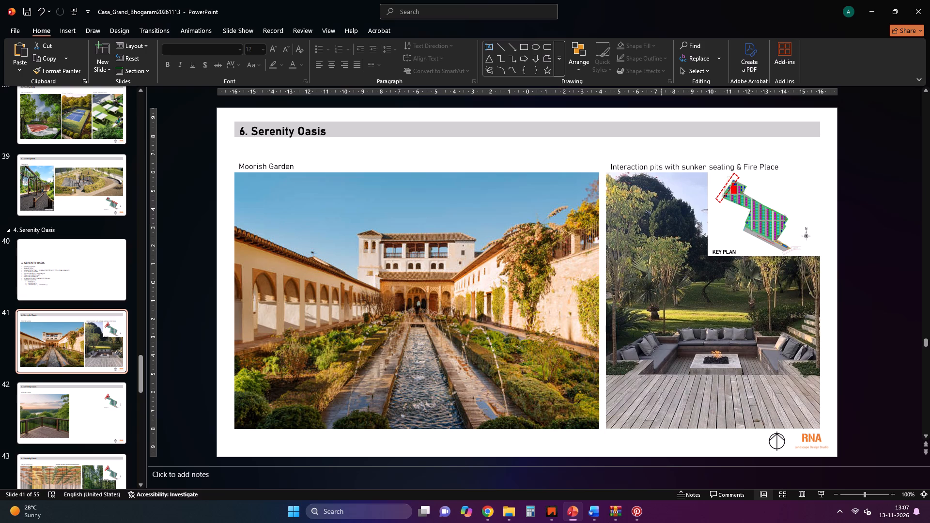
{"action": "left_click", "coordinate": [604, 514]}
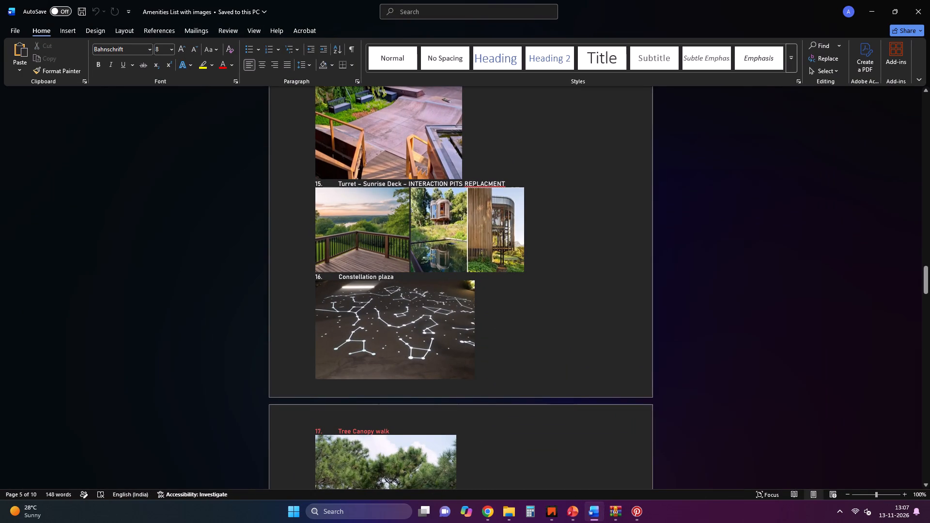
{"action": "left_click", "coordinate": [862, 15]}
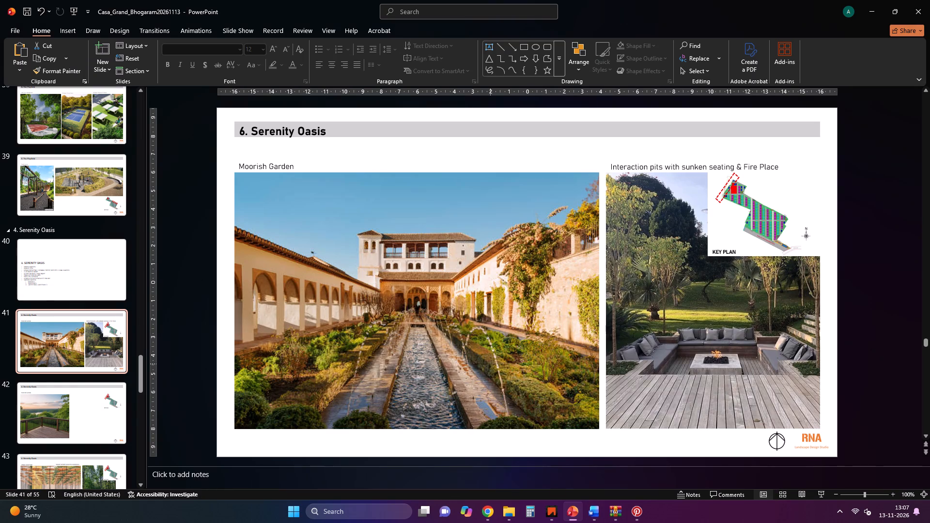
{"action": "left_click", "coordinate": [78, 281]}
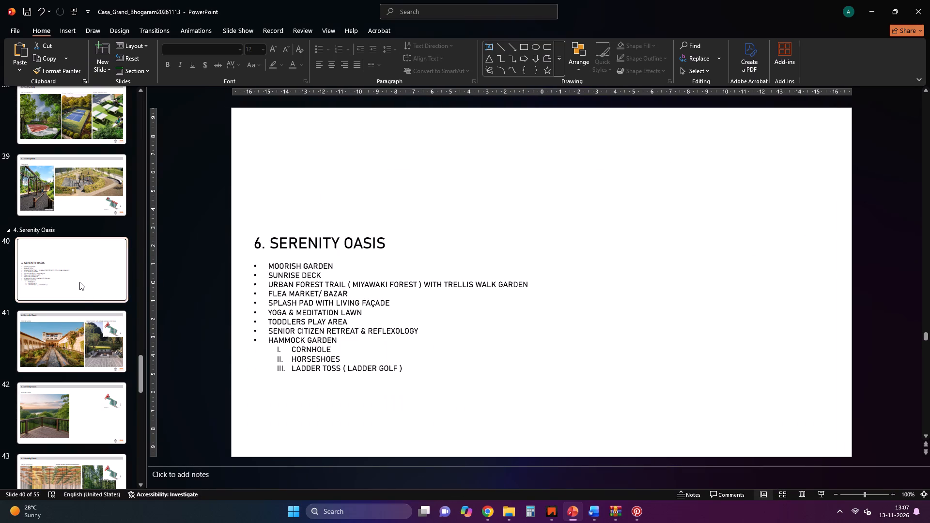
{"action": "left_click", "coordinate": [113, 423]}
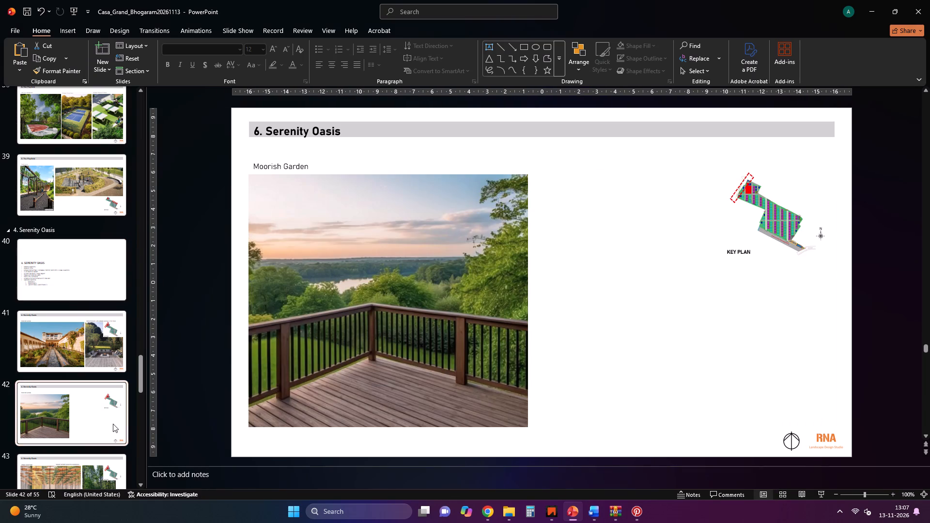
{"action": "left_click", "coordinate": [71, 281]}
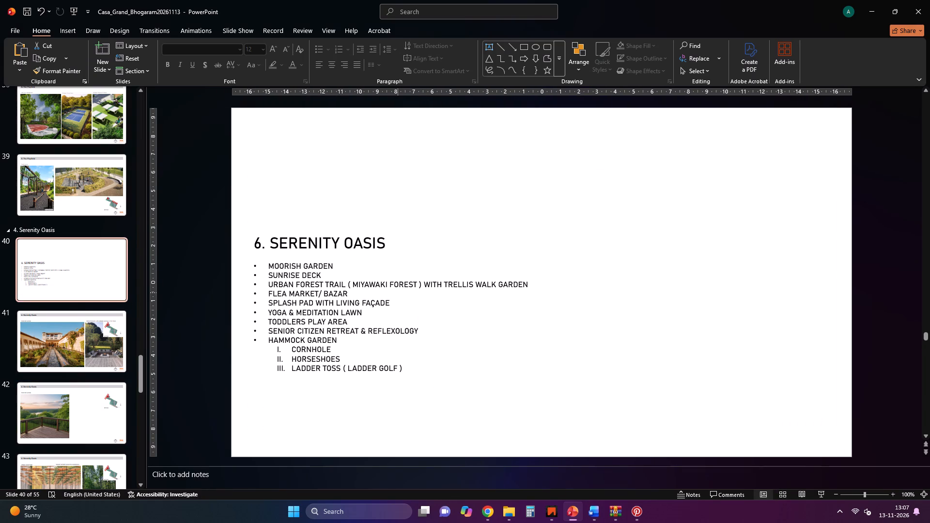
Change the caption above the wooden deck picture on slide 42 to "Sunrise deck".
{"action": "left_click", "coordinate": [72, 403]}
{"action": "left_click", "coordinate": [281, 160]}
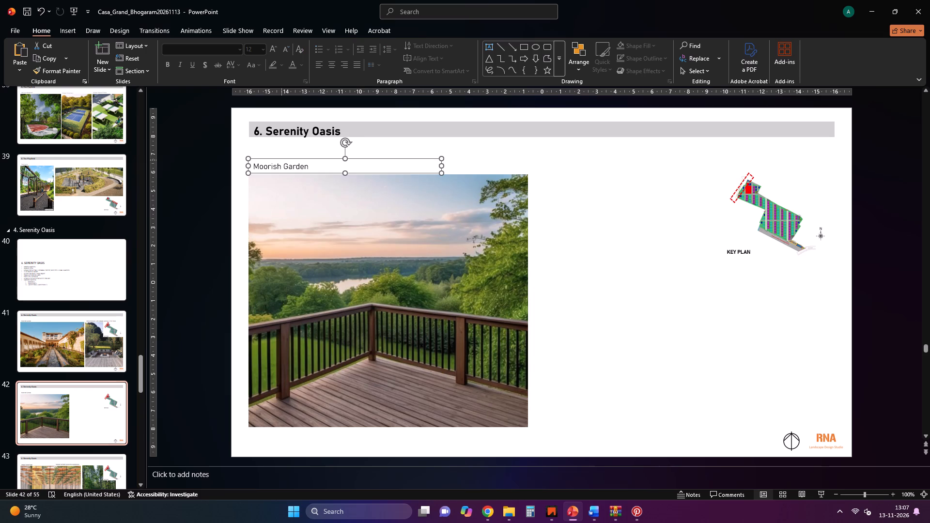
{"action": "left_click", "coordinate": [266, 163]}
{"action": "left_click_drag", "start_coordinate": [255, 165], "coordinate": [302, 167]}
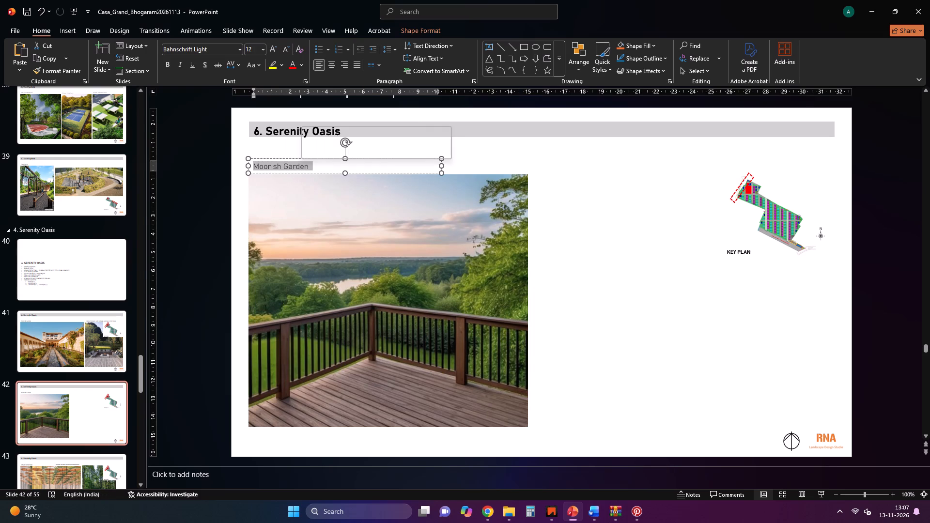
{"action": "type", "text": "si"}
{"action": "key", "text": "BackSpace"}
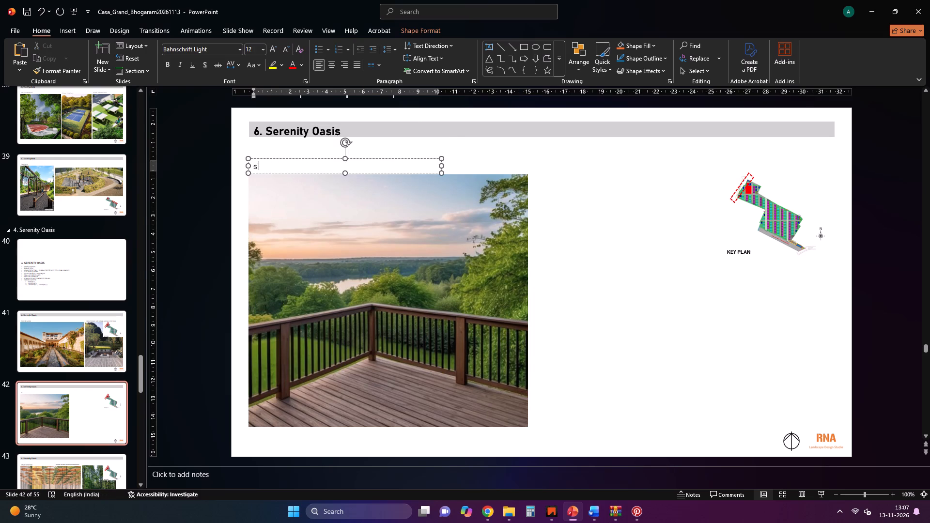
{"action": "type", "text": "unrise"}
{"action": "key", "text": "space"}
{"action": "type", "text": "deck"}
{"action": "left_click_drag", "start_coordinate": [695, 374], "coordinate": [686, 375]}
{"action": "key", "text": "Escape"}
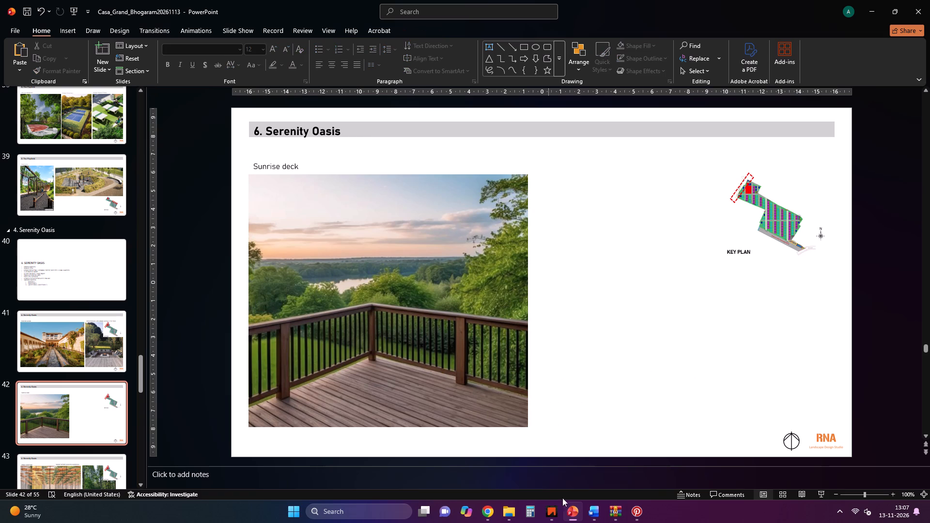
In the Word amenities list, copy the turret picture beside the wooden deck under item 15 and return to the PowerPoint deck.
{"action": "left_click", "coordinate": [603, 510]}
{"action": "left_click", "coordinate": [591, 508]}
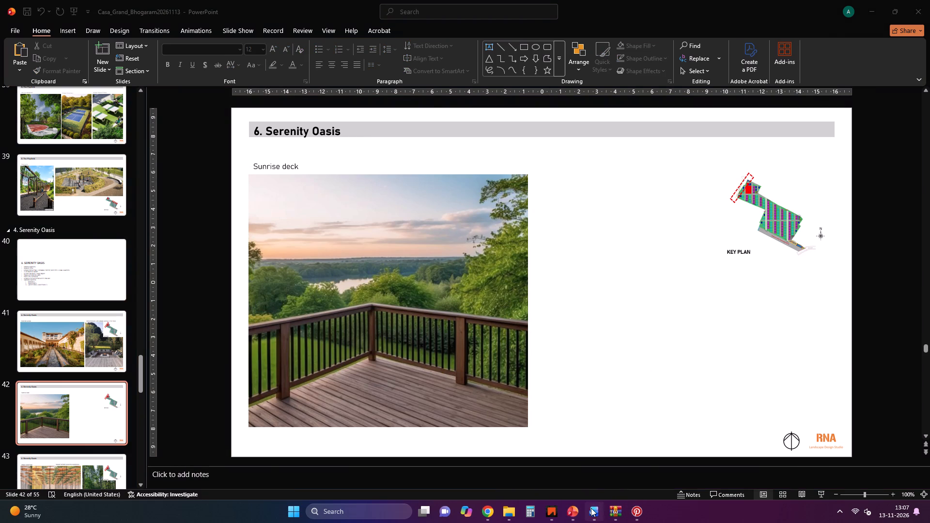
{"action": "left_click", "coordinate": [475, 221]}
{"action": "key", "text": "ctrl+c"}
{"action": "left_click", "coordinate": [536, 298]}
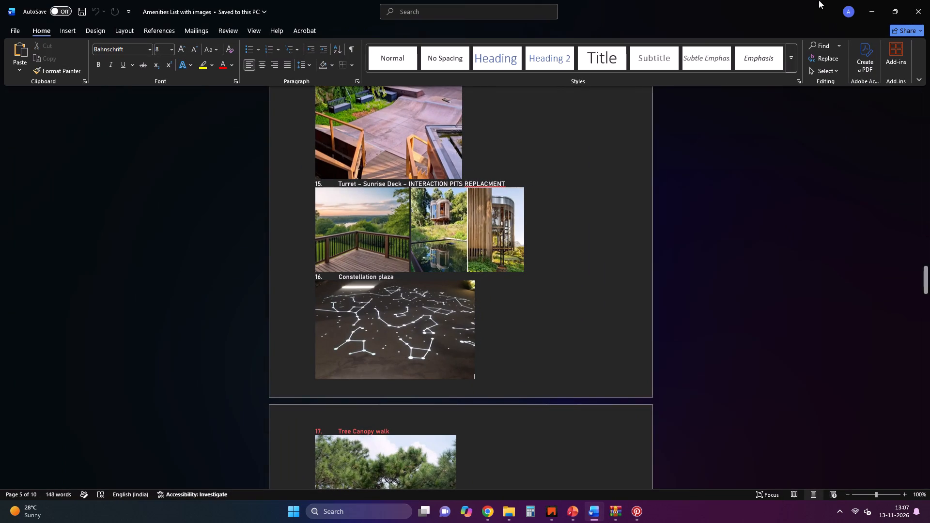
{"action": "left_click", "coordinate": [879, 3]}
Paste the turret picture beside the wooden deck picture, align their top edges and enlarge it to nearly half the slide's width.
{"action": "left_click_drag", "start_coordinate": [549, 343], "coordinate": [557, 342]}
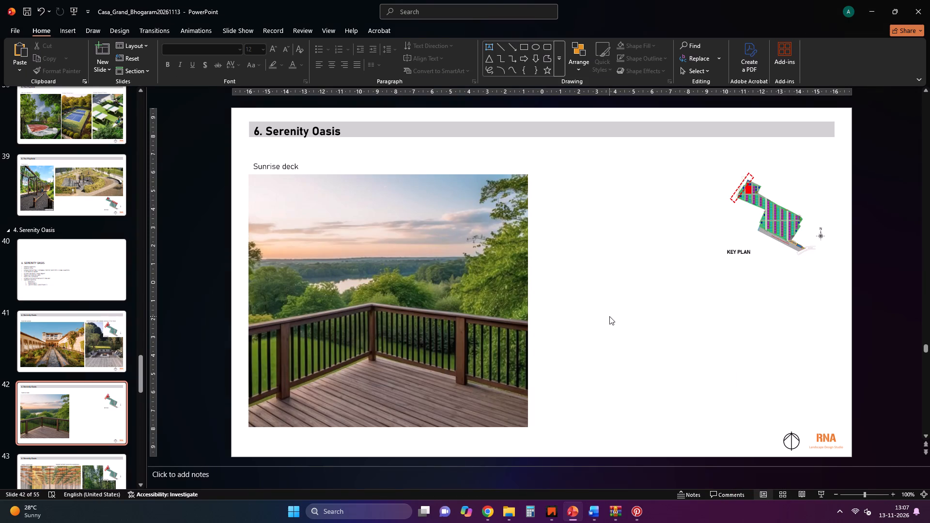
{"action": "key", "text": "ctrl+v"}
{"action": "left_click_drag", "start_coordinate": [552, 274], "coordinate": [602, 207]}
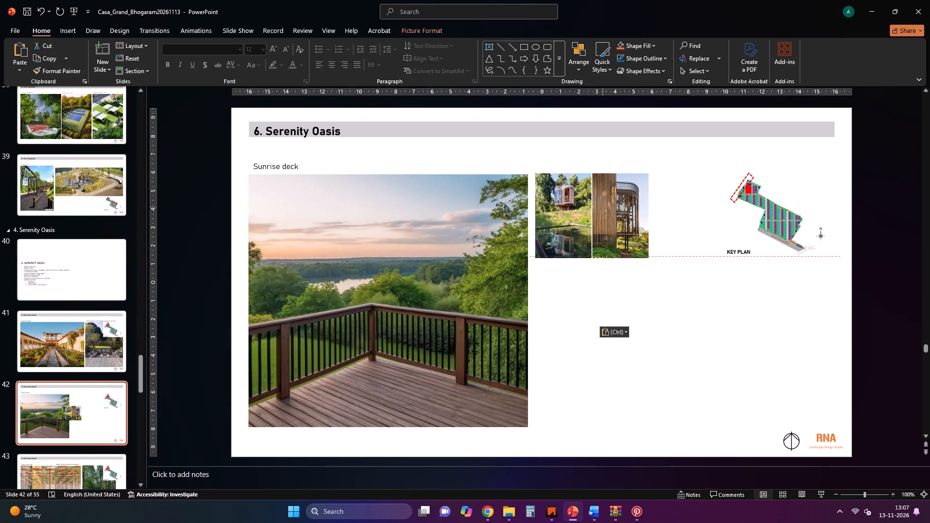
{"action": "left_click_drag", "start_coordinate": [602, 207], "coordinate": [601, 208]}
{"action": "left_click_drag", "start_coordinate": [650, 260], "coordinate": [738, 367]}
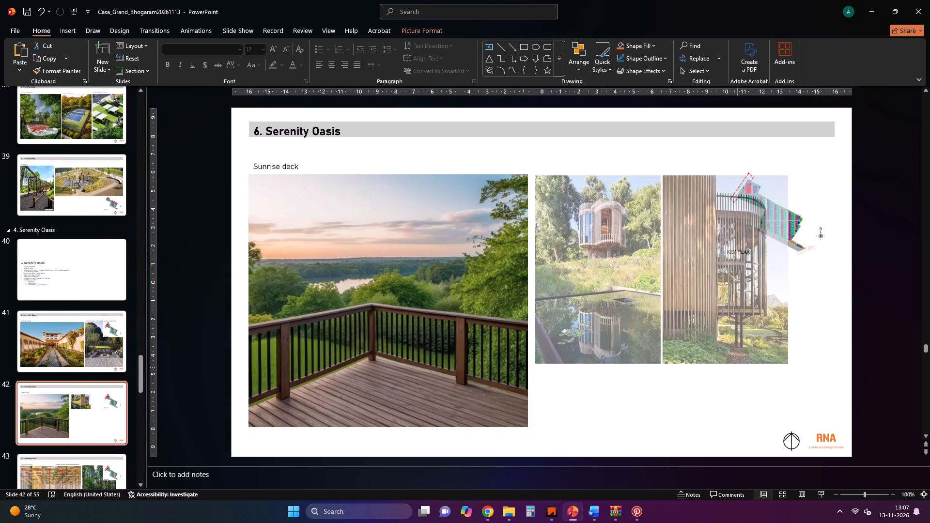
{"action": "left_click_drag", "start_coordinate": [738, 367], "coordinate": [779, 429]}
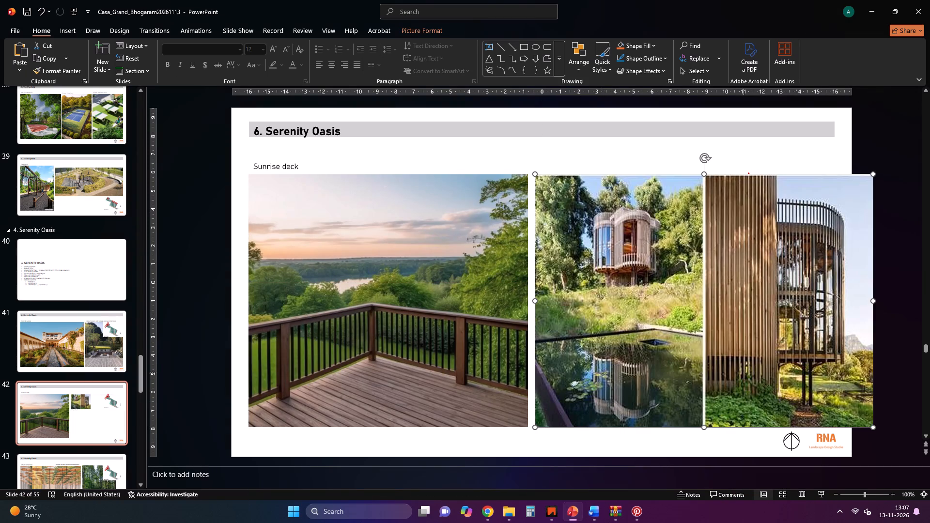
{"action": "left_click", "coordinate": [736, 364]}
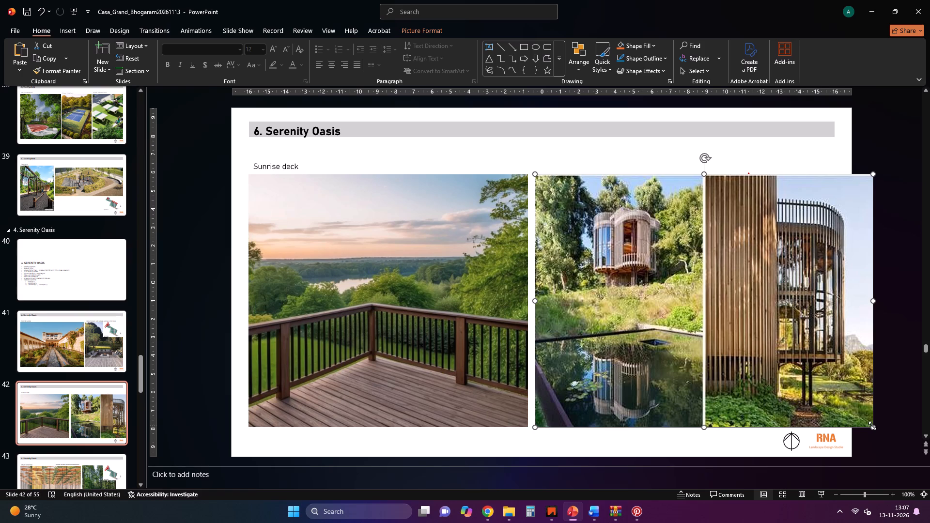
{"action": "left_click_drag", "start_coordinate": [872, 426], "coordinate": [807, 385]}
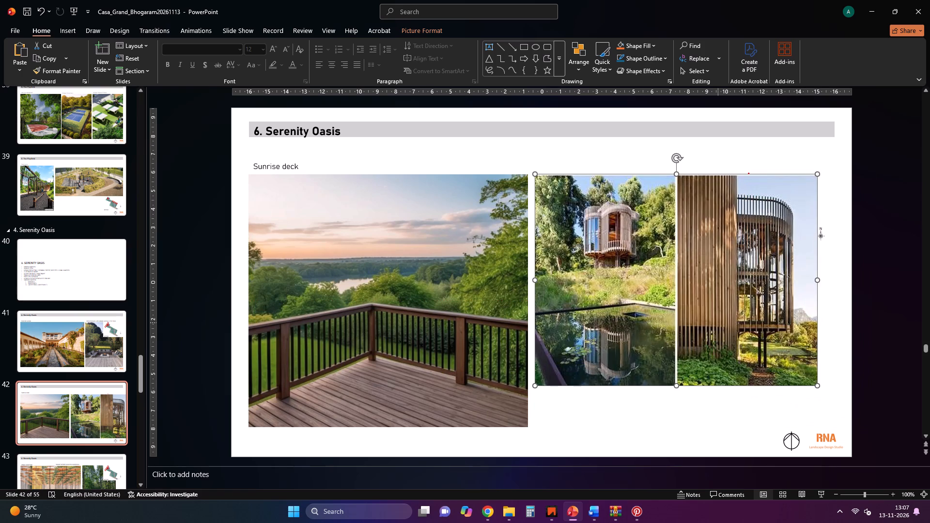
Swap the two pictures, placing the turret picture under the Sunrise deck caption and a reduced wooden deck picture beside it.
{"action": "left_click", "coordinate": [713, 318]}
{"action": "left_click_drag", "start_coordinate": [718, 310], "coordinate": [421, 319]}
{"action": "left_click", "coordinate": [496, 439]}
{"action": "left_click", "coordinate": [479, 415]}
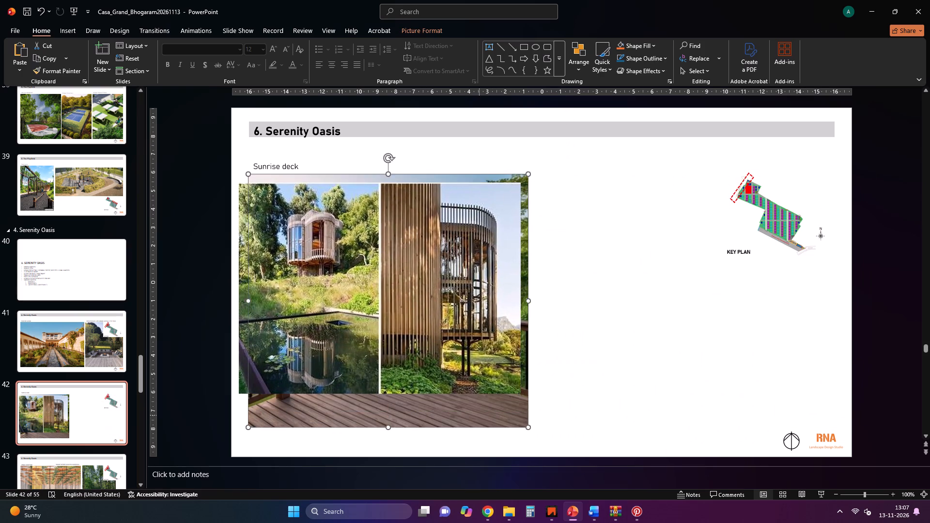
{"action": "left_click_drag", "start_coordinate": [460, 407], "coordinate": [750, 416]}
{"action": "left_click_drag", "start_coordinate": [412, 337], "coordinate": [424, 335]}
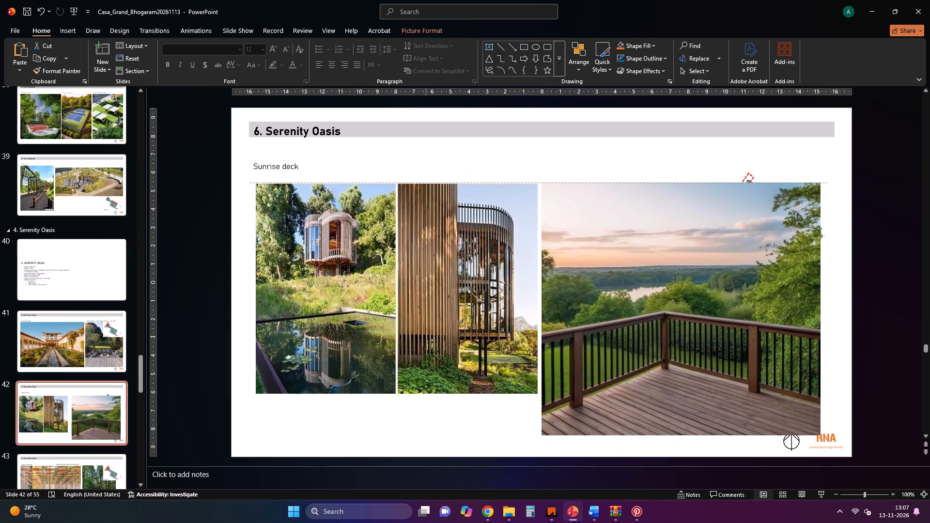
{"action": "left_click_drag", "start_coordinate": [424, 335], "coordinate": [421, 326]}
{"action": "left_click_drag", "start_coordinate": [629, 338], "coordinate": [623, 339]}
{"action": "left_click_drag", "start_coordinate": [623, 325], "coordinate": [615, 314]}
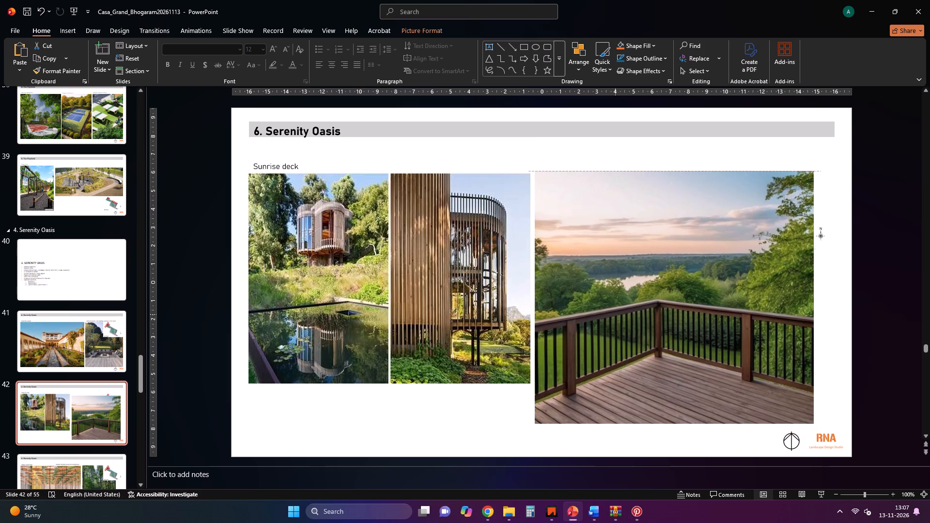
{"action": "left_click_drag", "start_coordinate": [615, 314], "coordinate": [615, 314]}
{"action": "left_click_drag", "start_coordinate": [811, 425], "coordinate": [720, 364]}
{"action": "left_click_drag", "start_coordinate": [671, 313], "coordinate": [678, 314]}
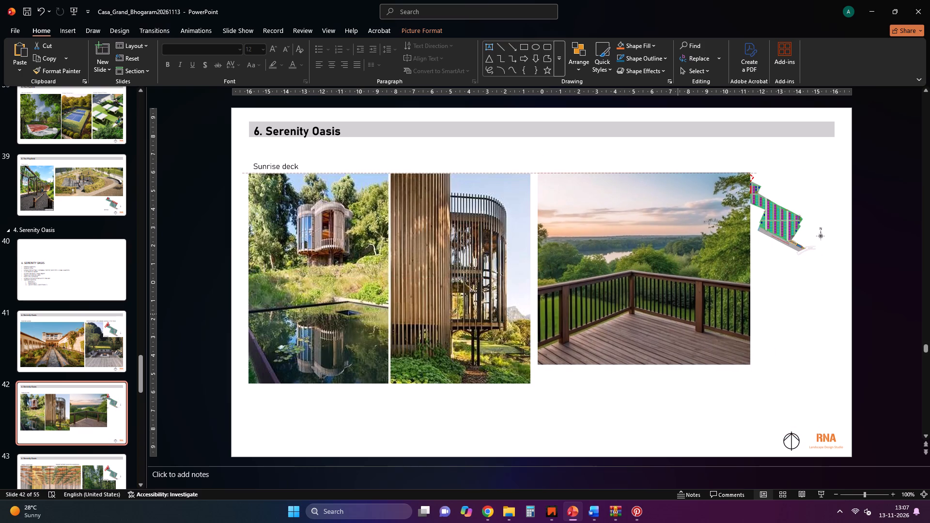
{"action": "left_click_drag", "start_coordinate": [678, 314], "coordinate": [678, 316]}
Move the key plan to the bottom of the slide, next to the north symbol.
{"action": "left_click", "coordinate": [774, 215]}
{"action": "left_click_drag", "start_coordinate": [777, 218], "coordinate": [783, 395]}
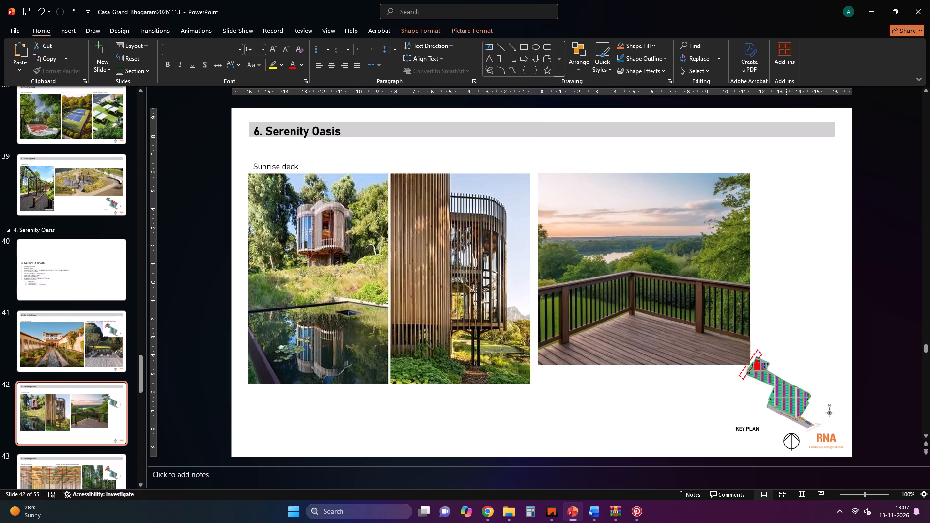
{"action": "left_click_drag", "start_coordinate": [783, 395], "coordinate": [722, 416]}
Put the wooden deck picture back under the caption and place the slightly enlarged turret picture above the key plan.
{"action": "left_click", "coordinate": [718, 329]}
{"action": "left_click", "coordinate": [605, 314]}
{"action": "left_click", "coordinate": [443, 335]}
{"action": "left_click_drag", "start_coordinate": [728, 294], "coordinate": [692, 322]}
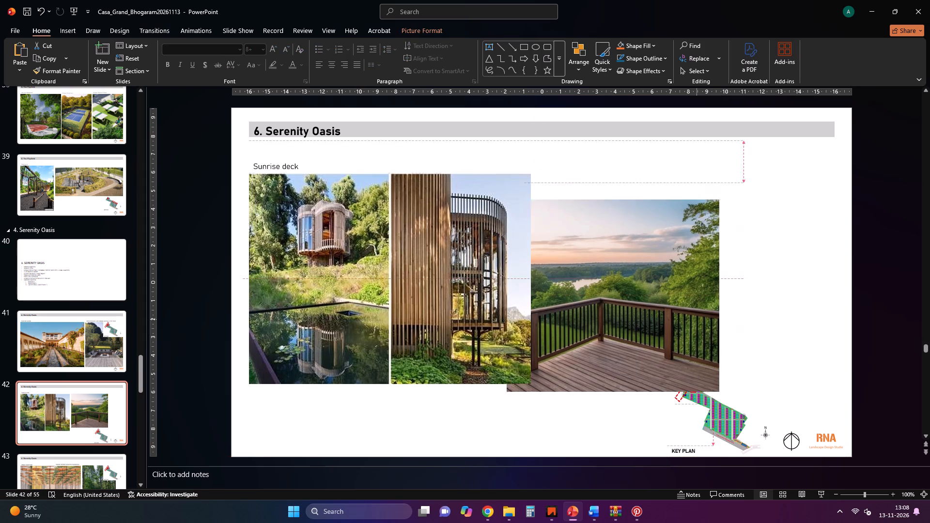
{"action": "left_click_drag", "start_coordinate": [692, 322], "coordinate": [434, 301]}
{"action": "left_click", "coordinate": [538, 315]}
{"action": "left_click", "coordinate": [514, 281]}
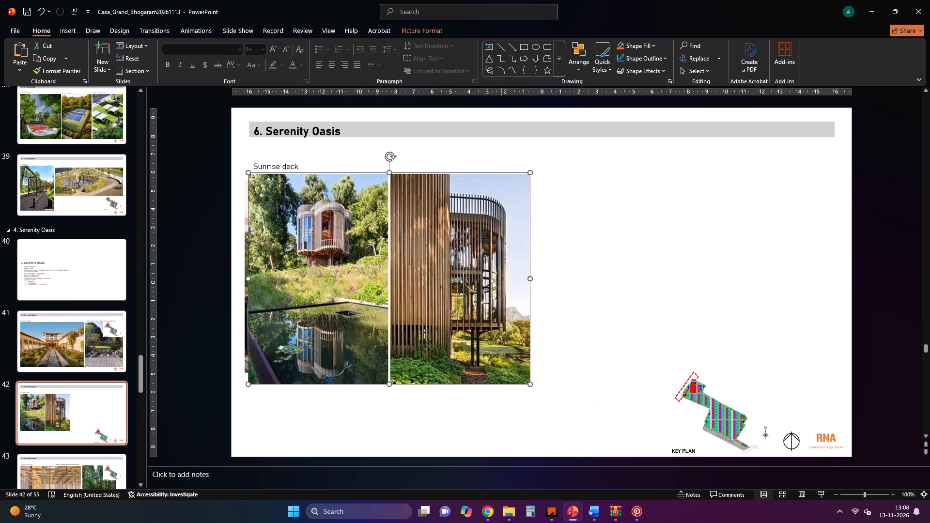
{"action": "left_click_drag", "start_coordinate": [501, 269], "coordinate": [752, 241]}
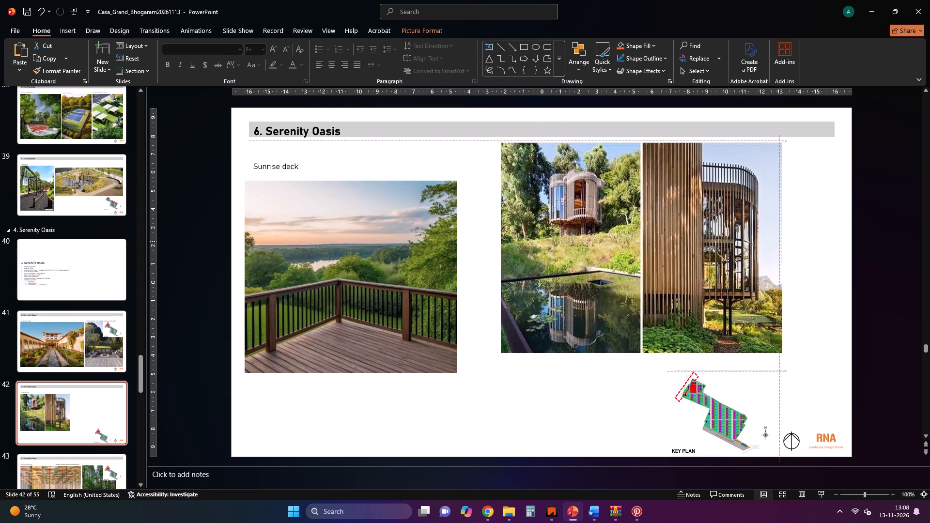
{"action": "left_click_drag", "start_coordinate": [752, 241], "coordinate": [752, 245]}
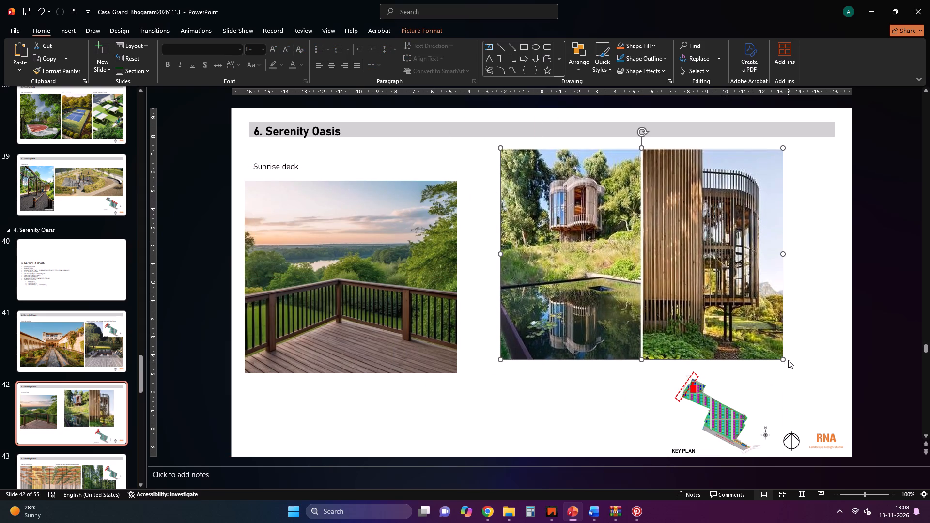
{"action": "left_click_drag", "start_coordinate": [783, 359], "coordinate": [793, 363]}
{"action": "left_click_drag", "start_coordinate": [763, 321], "coordinate": [766, 322]}
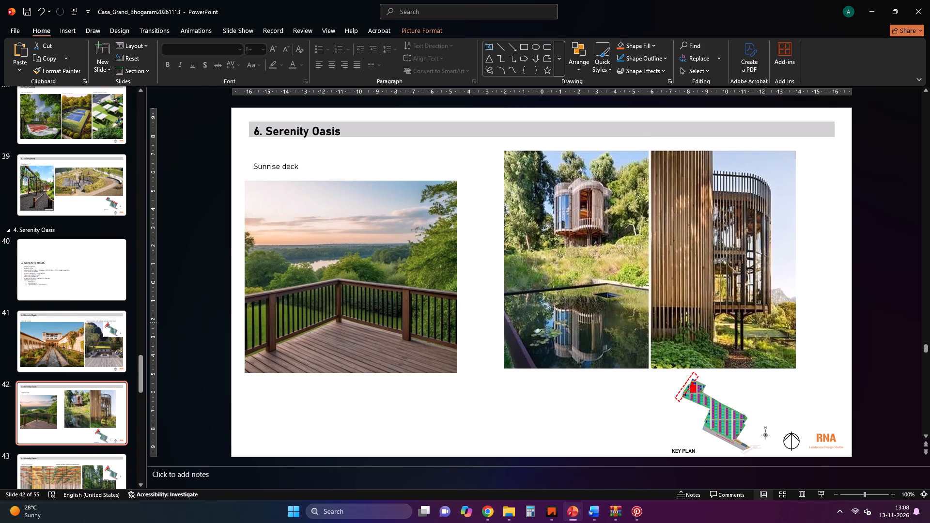
{"action": "left_click_drag", "start_coordinate": [766, 322], "coordinate": [786, 320]}
Align the wooden deck picture with the caption's left edge and enlarge it until it nearly reaches the turret picture.
{"action": "left_click", "coordinate": [334, 261]}
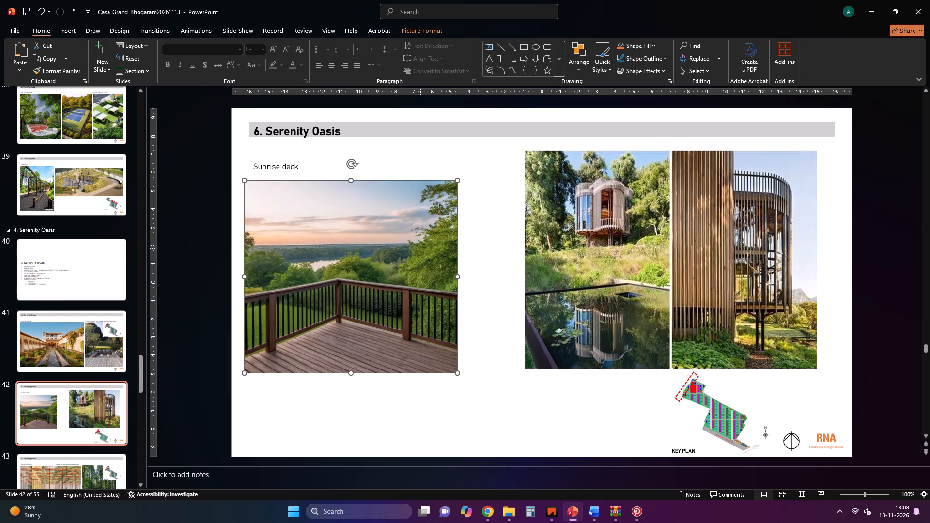
{"action": "left_click_drag", "start_coordinate": [355, 265], "coordinate": [361, 265]}
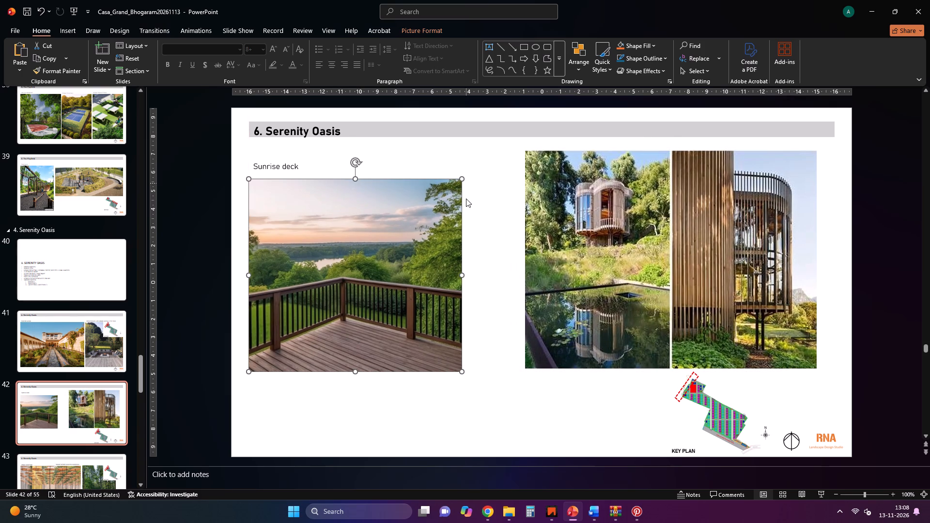
{"action": "left_click_drag", "start_coordinate": [462, 371], "coordinate": [504, 420]}
{"action": "left_click_drag", "start_coordinate": [588, 403], "coordinate": [582, 403]}
Lower the Sunrise deck caption so it sits directly on top of the wooden deck picture.
{"action": "left_click", "coordinate": [301, 164]}
{"action": "left_click", "coordinate": [305, 174]}
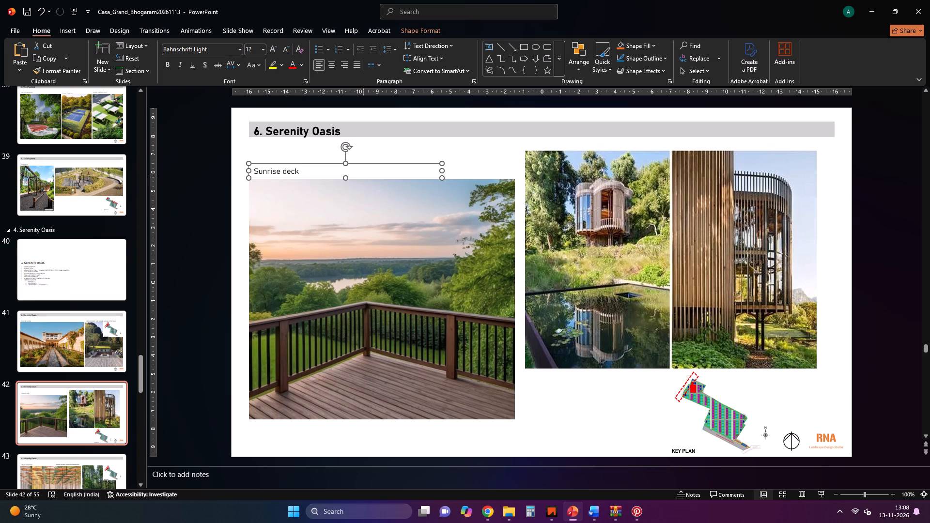
Duplicate the Sunrise deck caption directly beneath the turret picture and change the copy's text to "Interaction pits".
{"action": "left_click_drag", "start_coordinate": [364, 175], "coordinate": [637, 384], "text": "ctrl"}
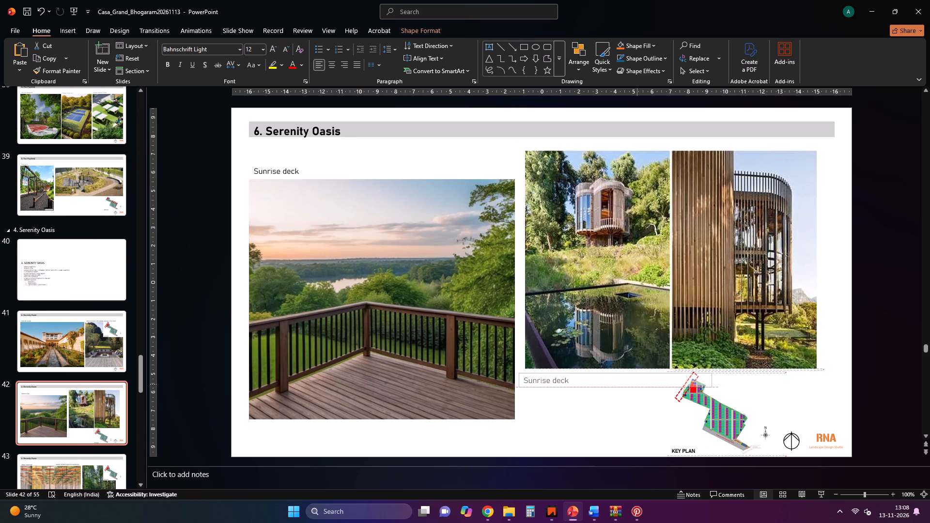
{"action": "left_click_drag", "start_coordinate": [637, 384], "coordinate": [639, 383], "text": "ctrl"}
{"action": "left_click", "coordinate": [572, 378]}
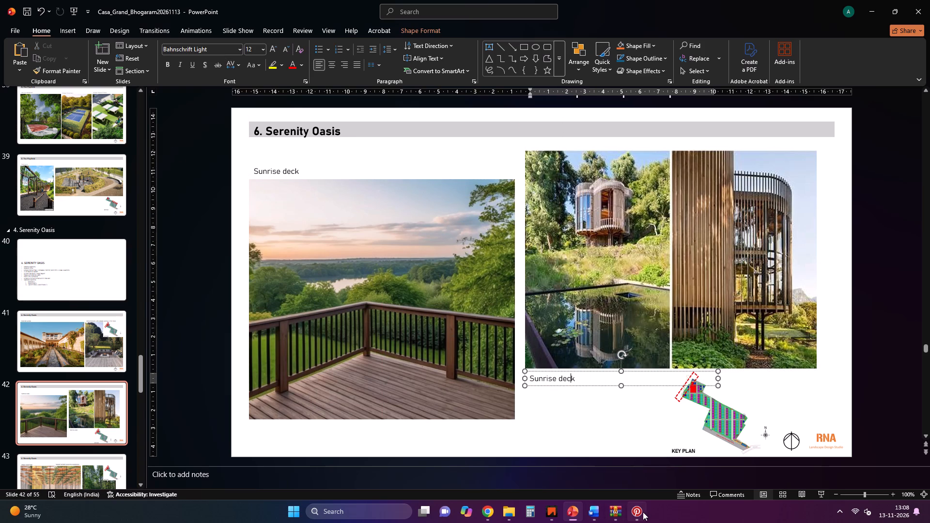
{"action": "left_click", "coordinate": [585, 517]}
{"action": "left_click", "coordinate": [589, 513]}
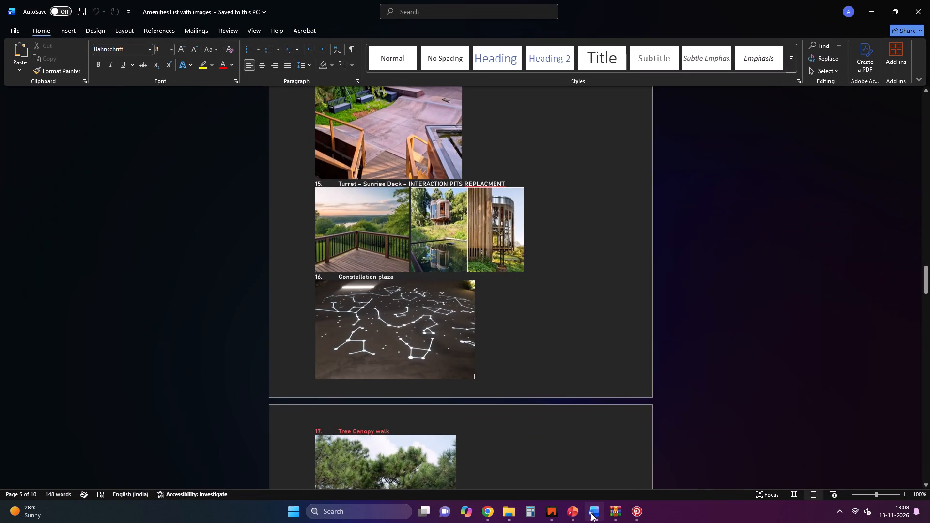
{"action": "left_click", "coordinate": [591, 513]}
{"action": "left_click_drag", "start_coordinate": [575, 375], "coordinate": [535, 388]}
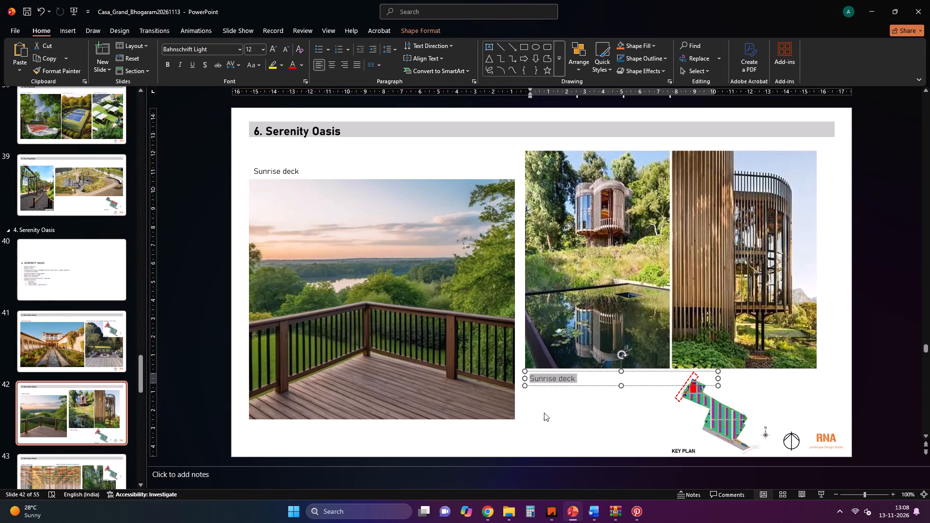
{"action": "key", "text": "i"}
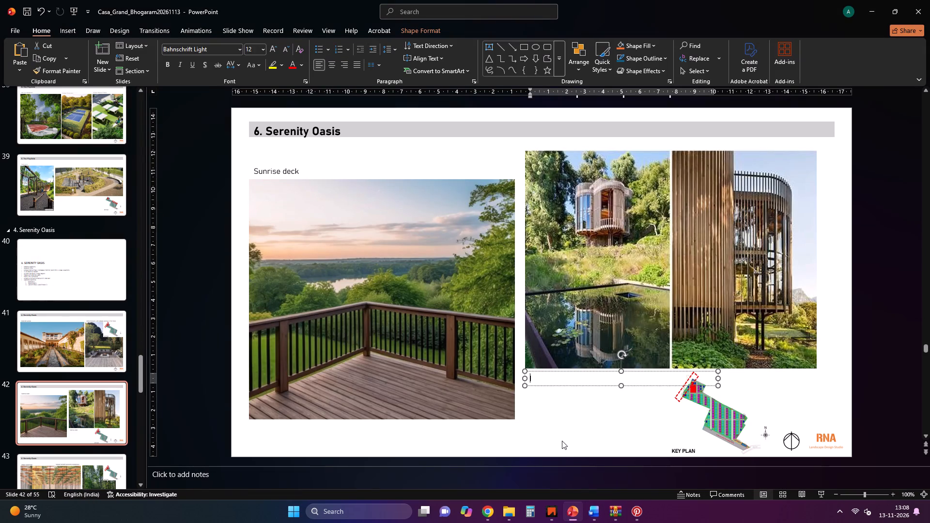
{"action": "type", "text": "ntera"}
{"action": "type", "text": "ction pits"}
{"action": "key", "text": "space"}
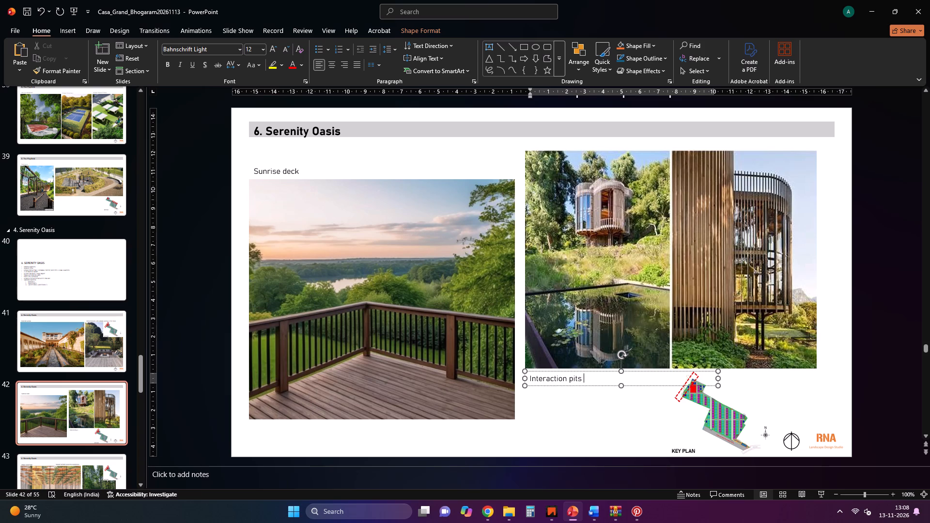
{"action": "left_click", "coordinate": [559, 435]}
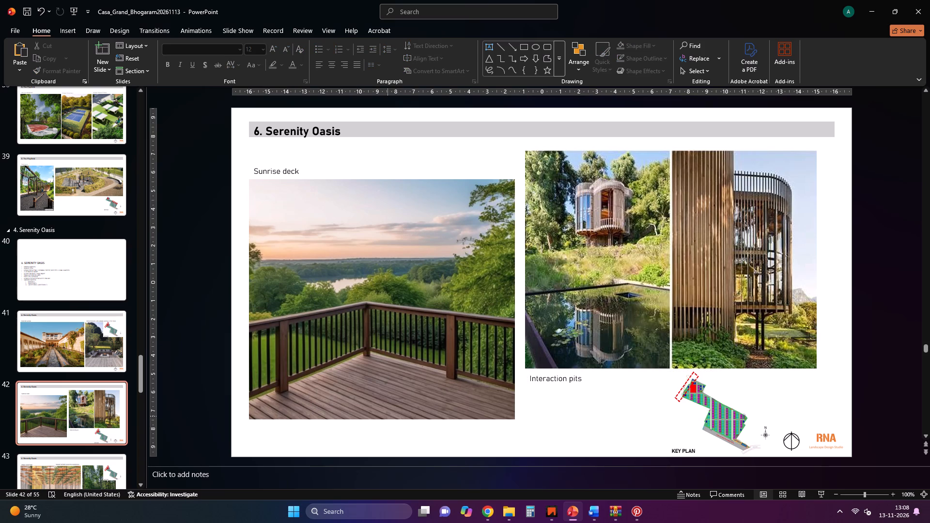
Check the Serenity Oasis amenities list against the section's picture slides, including the Flea Market and Hammock garden slides.
{"action": "left_click", "coordinate": [101, 259]}
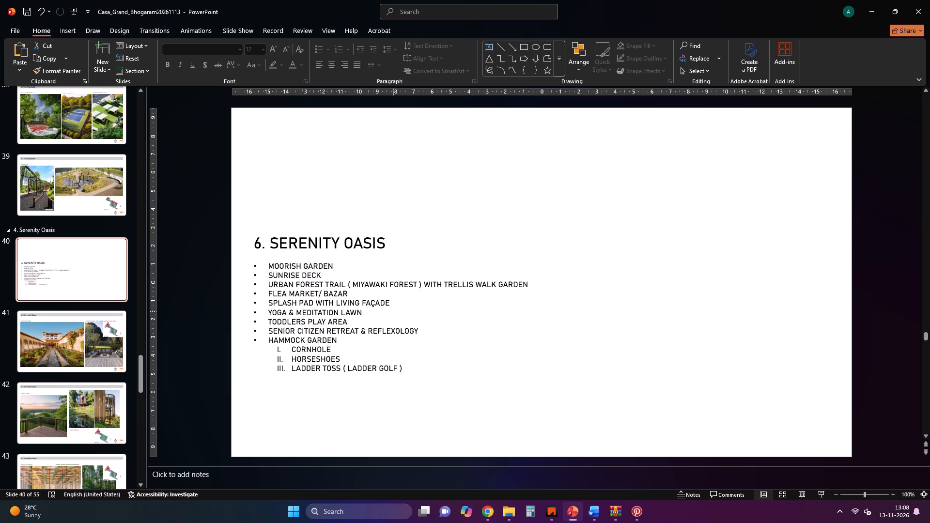
{"action": "left_click_drag", "start_coordinate": [139, 357], "coordinate": [141, 367]}
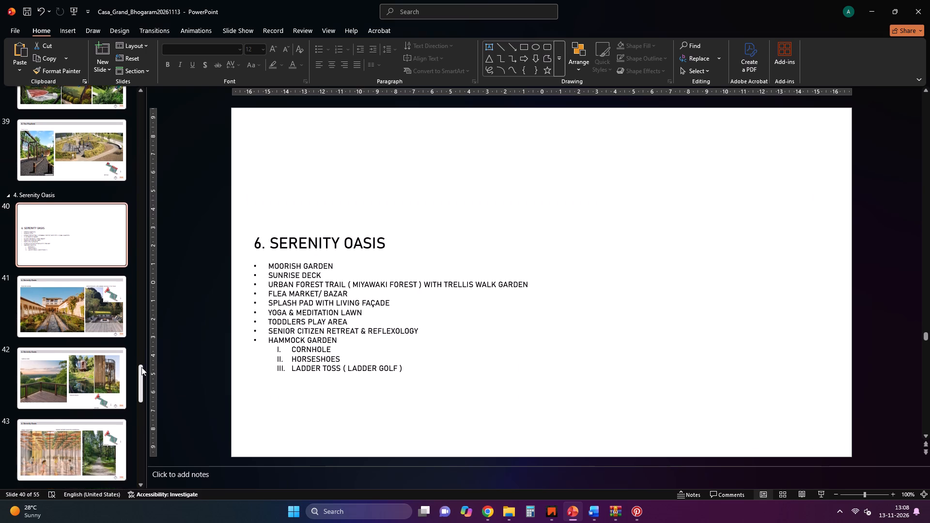
{"action": "left_click_drag", "start_coordinate": [141, 367], "coordinate": [143, 372]}
{"action": "left_click", "coordinate": [107, 391]}
{"action": "left_click", "coordinate": [96, 349]}
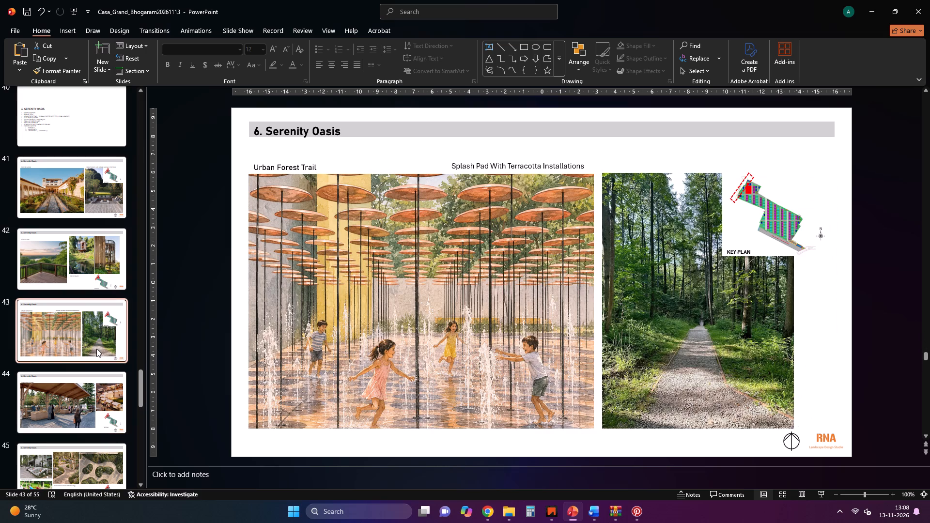
{"action": "left_click", "coordinate": [96, 390]}
{"action": "left_click", "coordinate": [75, 103]}
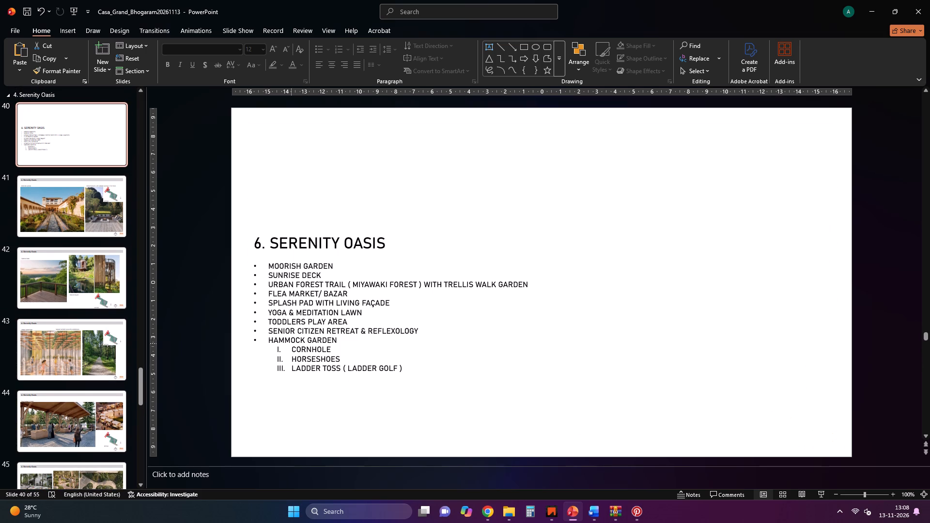
{"action": "left_click_drag", "start_coordinate": [141, 378], "coordinate": [145, 401]}
{"action": "left_click", "coordinate": [77, 188]}
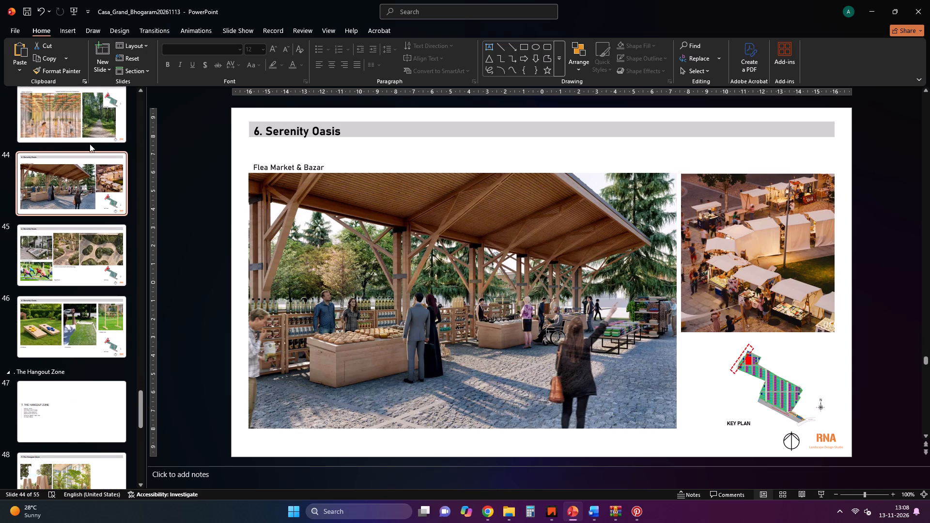
{"action": "left_click", "coordinate": [73, 266]}
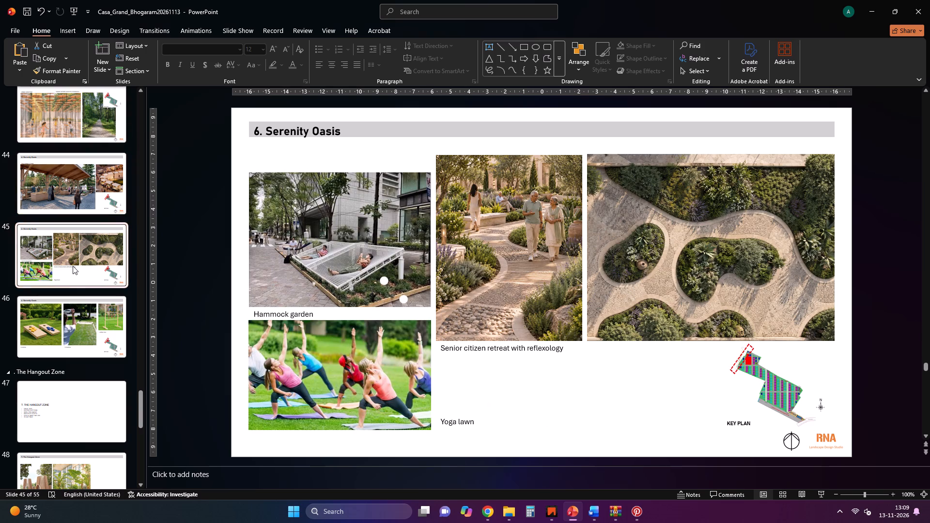
On slide 43, move the Urban Forest Trail caption above the forest path picture and the Splash Pad With Terracotta Installations caption above the splash pad picture.
{"action": "left_click", "coordinate": [77, 130]}
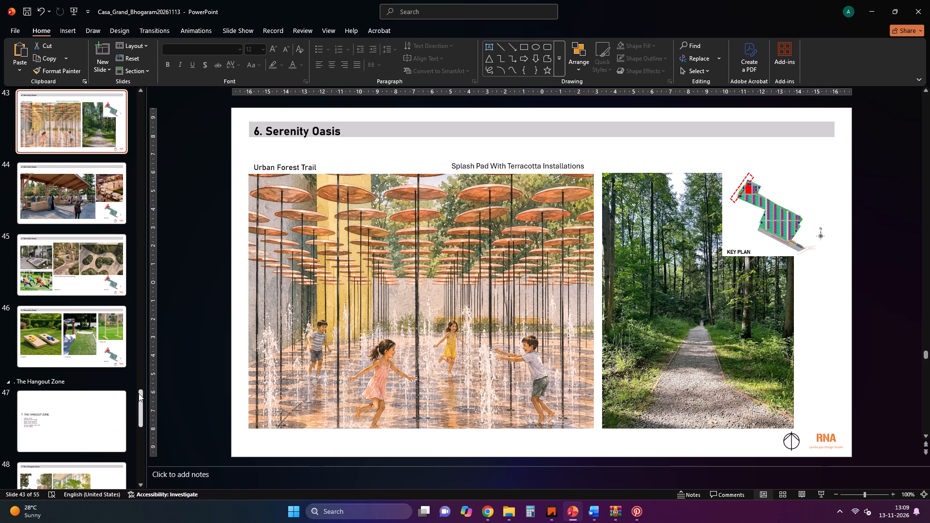
{"action": "left_click", "coordinate": [285, 167]}
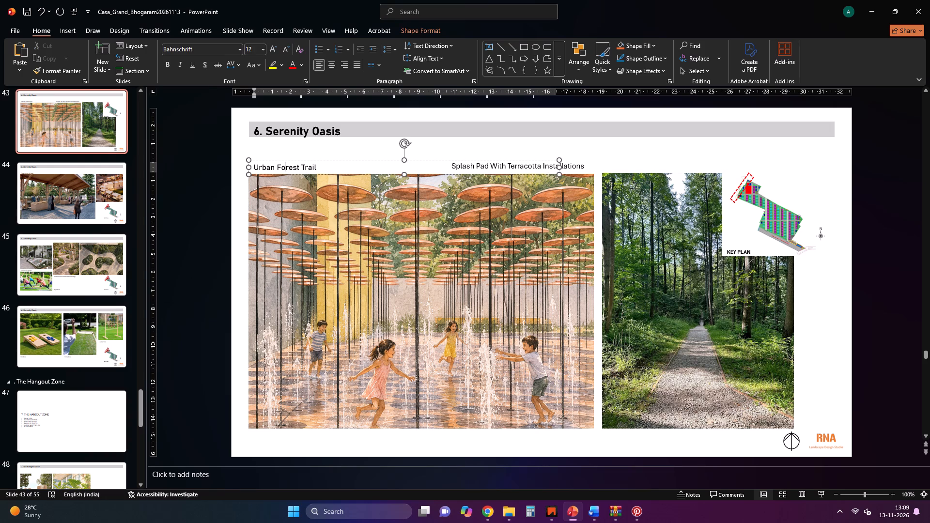
{"action": "left_click_drag", "start_coordinate": [361, 161], "coordinate": [687, 156]}
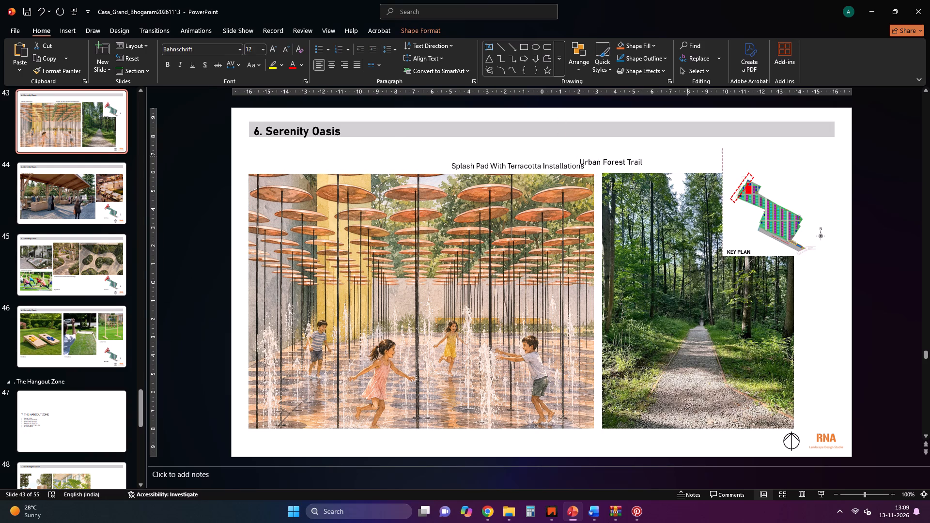
{"action": "left_click_drag", "start_coordinate": [687, 156], "coordinate": [715, 160]}
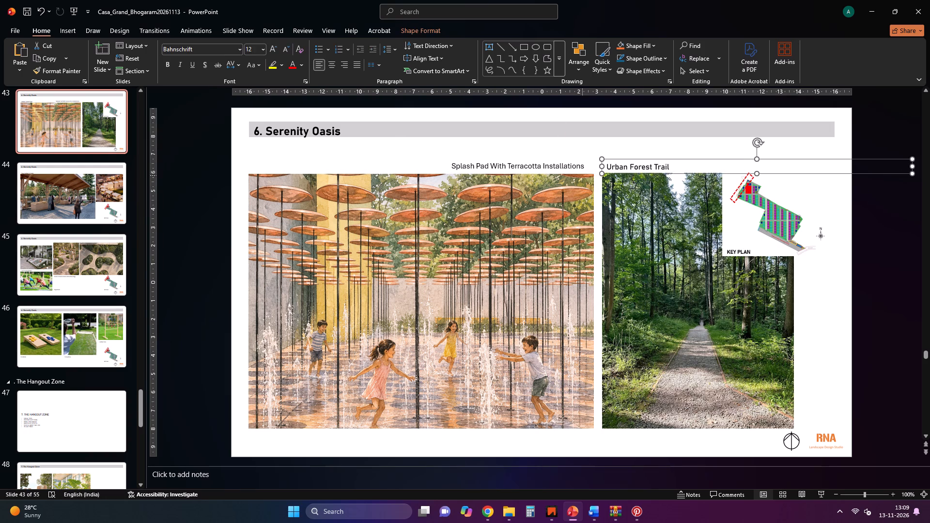
{"action": "left_click", "coordinate": [548, 160]}
{"action": "left_click_drag", "start_coordinate": [570, 160], "coordinate": [371, 160]}
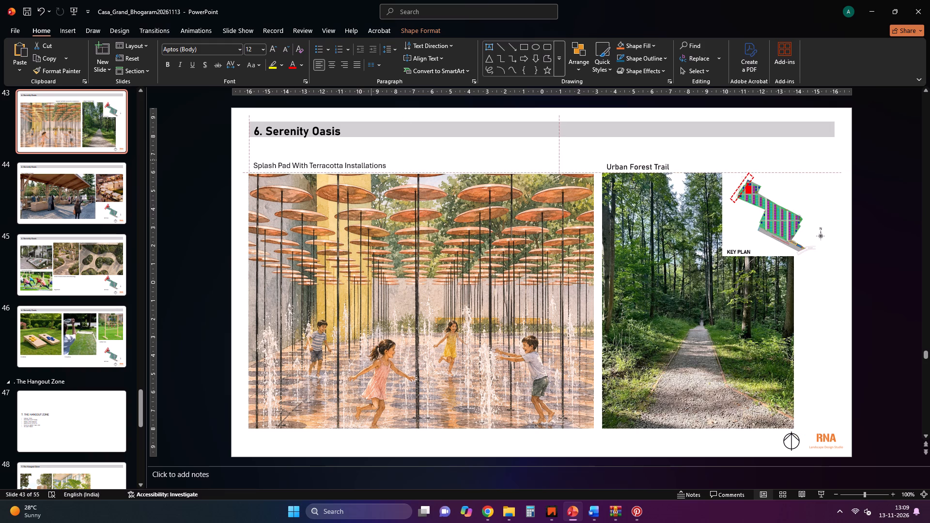
{"action": "left_click_drag", "start_coordinate": [371, 160], "coordinate": [369, 162]}
Shift slide 43's key plan slightly up and inward so its right edge lines up with the title bar's end.
{"action": "left_click", "coordinate": [802, 218]}
{"action": "left_click_drag", "start_coordinate": [781, 215], "coordinate": [785, 207]}
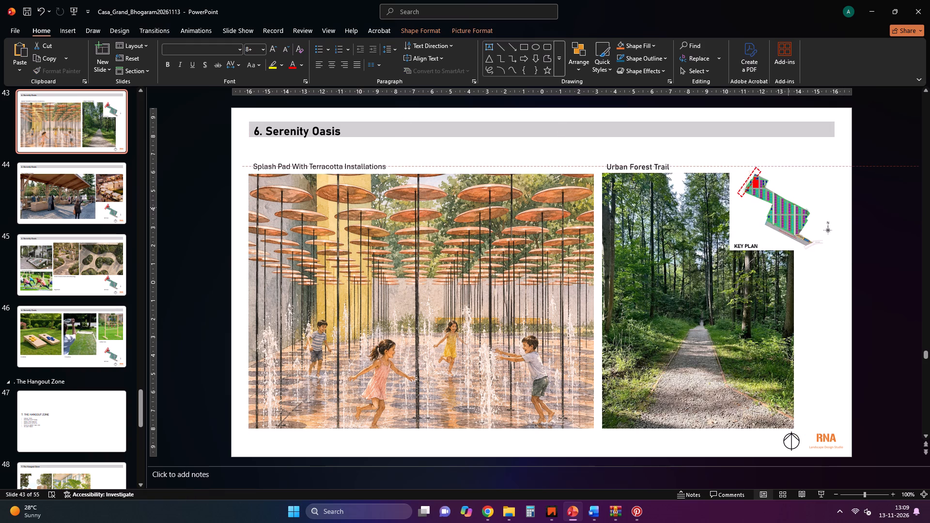
{"action": "left_click_drag", "start_coordinate": [785, 207], "coordinate": [775, 208]}
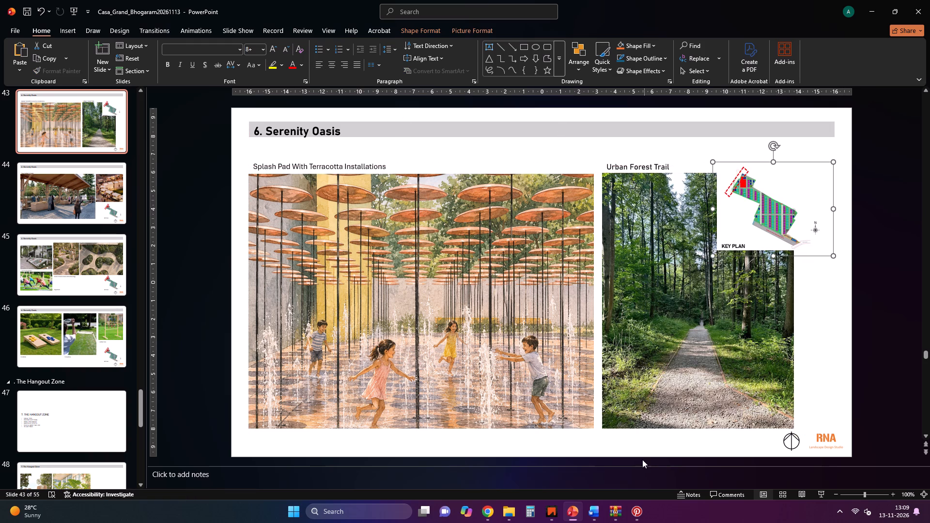
{"action": "left_click", "coordinate": [642, 447]}
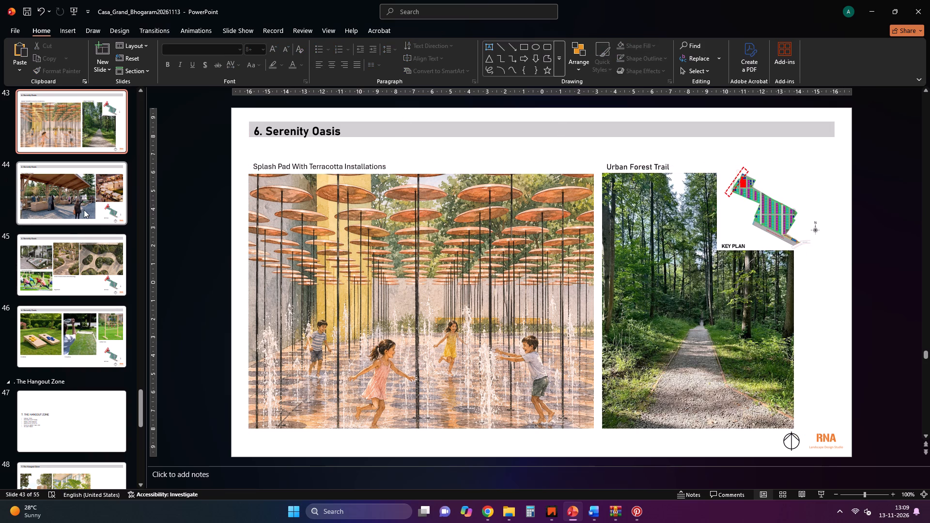
Compare the Serenity Oasis amenities list again with the order of its picture slides, including the Flea Market & Bazar slide.
{"action": "left_click", "coordinate": [96, 173]}
{"action": "left_click", "coordinate": [99, 137]}
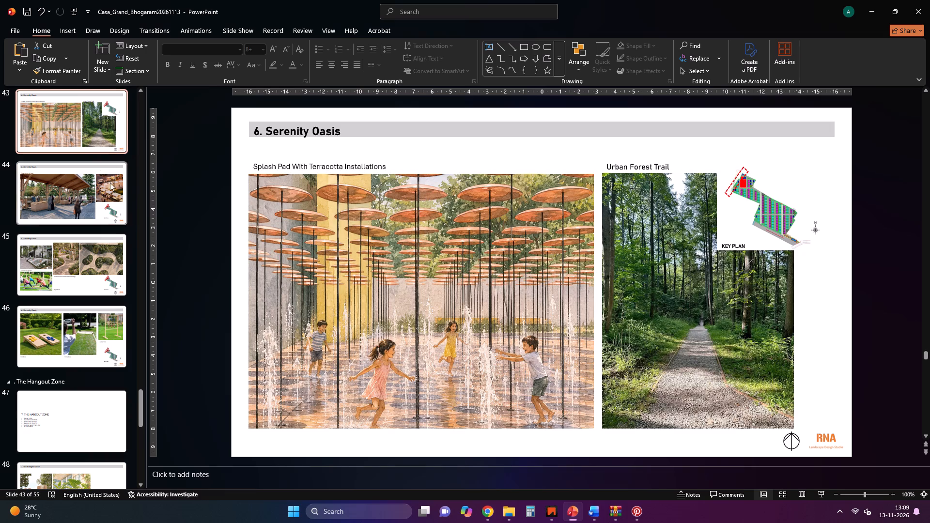
{"action": "left_click_drag", "start_coordinate": [142, 395], "coordinate": [141, 362]}
{"action": "left_click", "coordinate": [99, 278]}
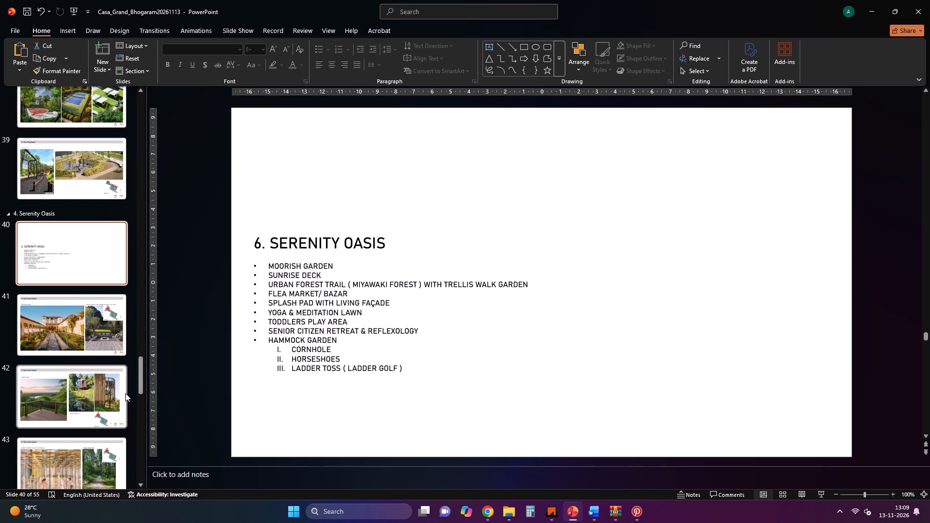
{"action": "left_click_drag", "start_coordinate": [138, 373], "coordinate": [136, 389]}
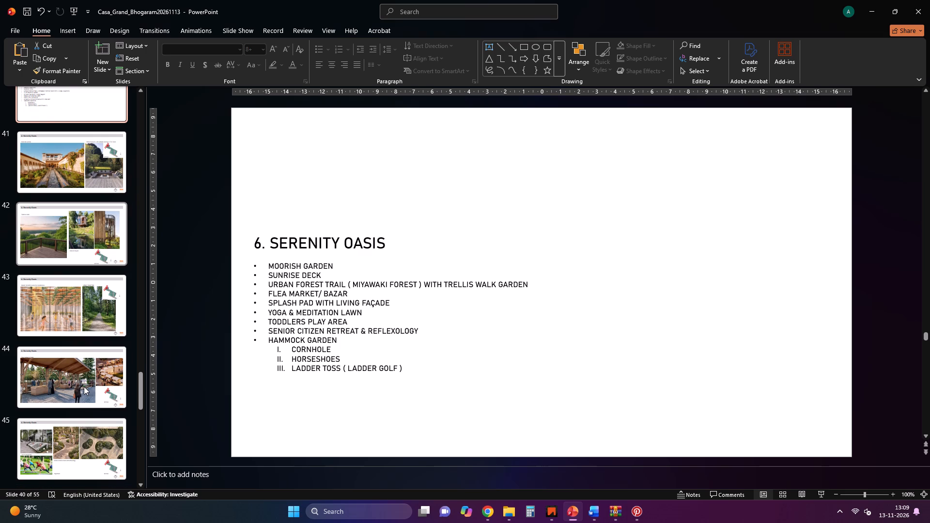
{"action": "left_click", "coordinate": [84, 386]}
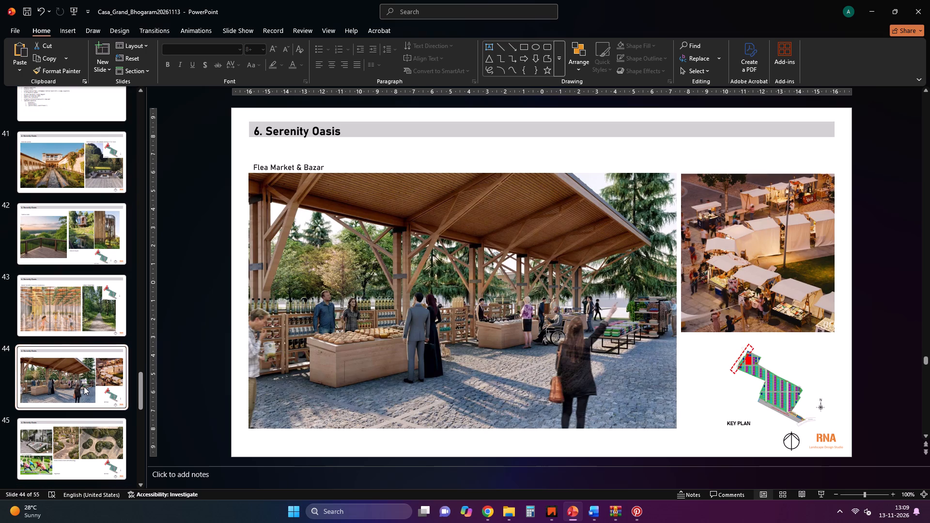
{"action": "left_click", "coordinate": [70, 105]}
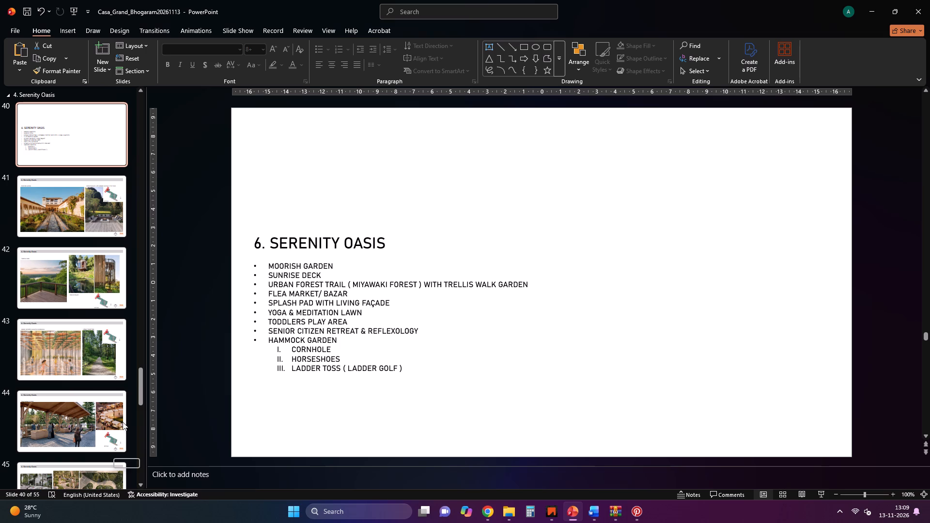
{"action": "left_click_drag", "start_coordinate": [143, 385], "coordinate": [139, 404]}
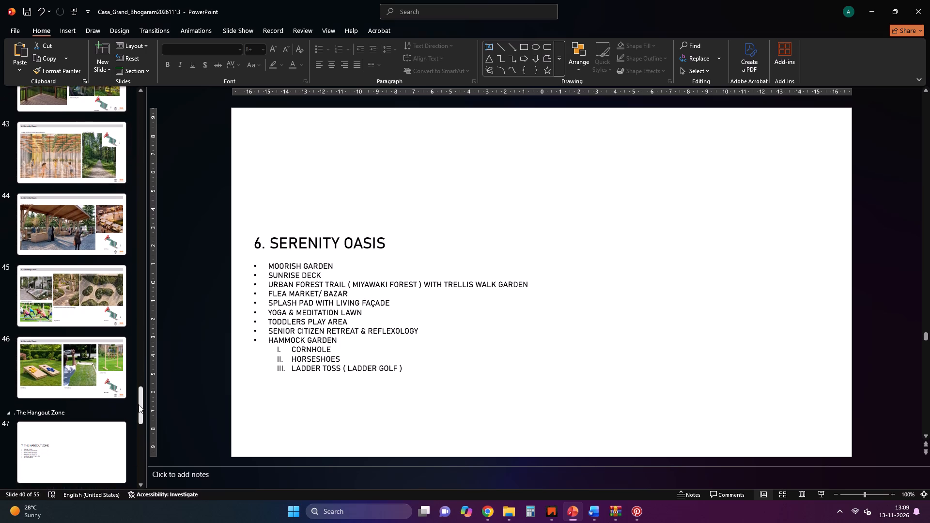
{"action": "left_click_drag", "start_coordinate": [139, 404], "coordinate": [140, 395]}
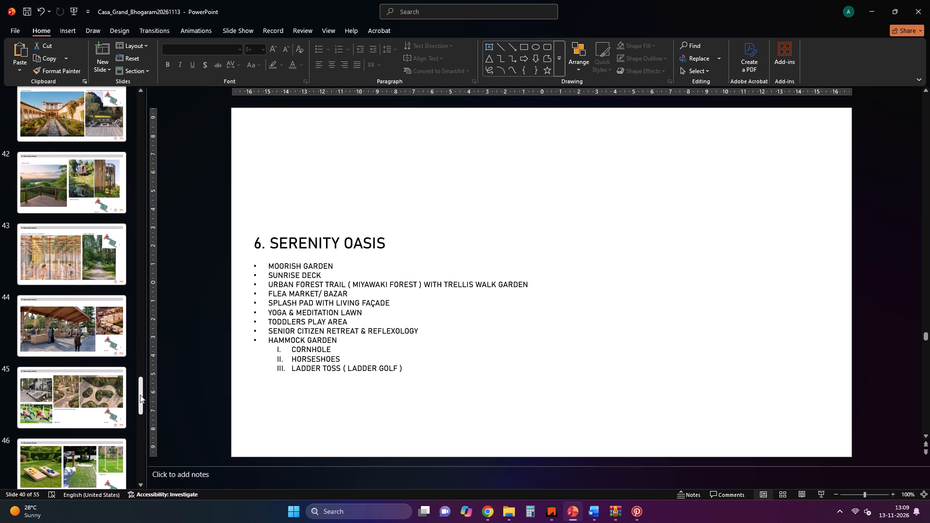
{"action": "left_click_drag", "start_coordinate": [140, 395], "coordinate": [142, 395]}
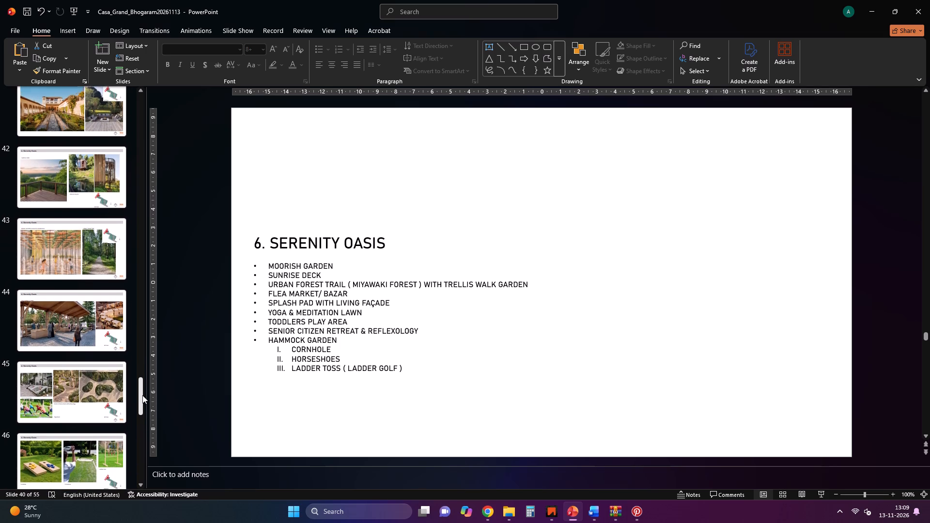
{"action": "left_click_drag", "start_coordinate": [142, 395], "coordinate": [139, 394]}
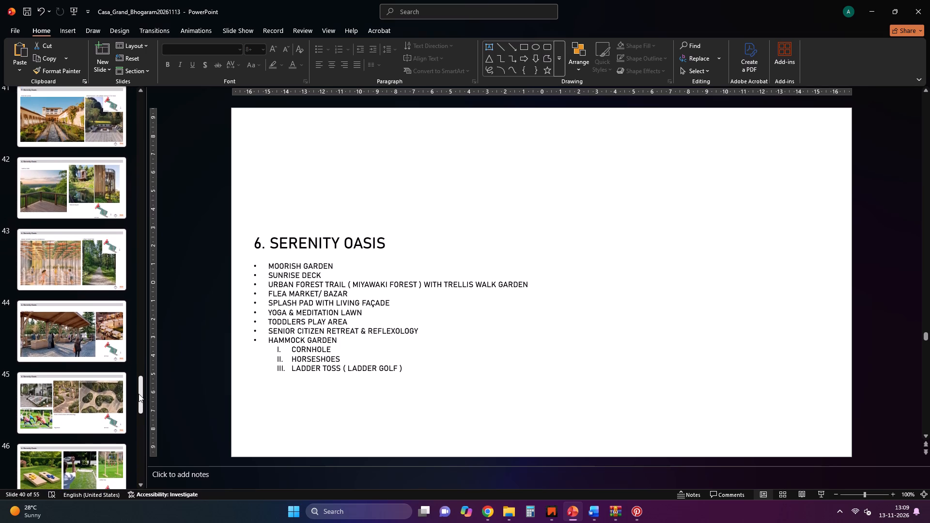
{"action": "left_click_drag", "start_coordinate": [139, 394], "coordinate": [142, 414]}
Review The Hangout Zone amenities list and its picture slides, continuing to the Landscape Elements gateway slide.
{"action": "left_click", "coordinate": [96, 369]}
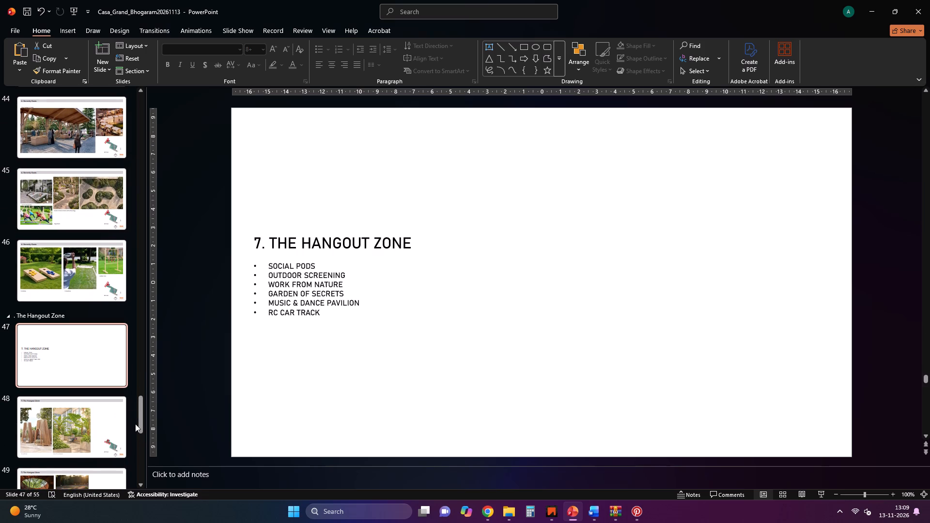
{"action": "left_click_drag", "start_coordinate": [138, 426], "coordinate": [144, 436]}
{"action": "left_click", "coordinate": [144, 436]}
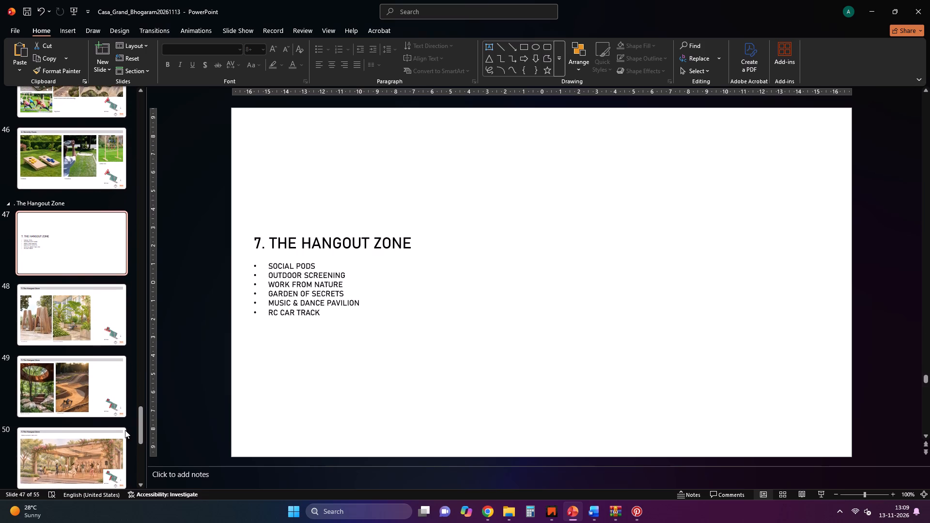
{"action": "left_click", "coordinate": [66, 377]}
{"action": "left_click", "coordinate": [76, 324]}
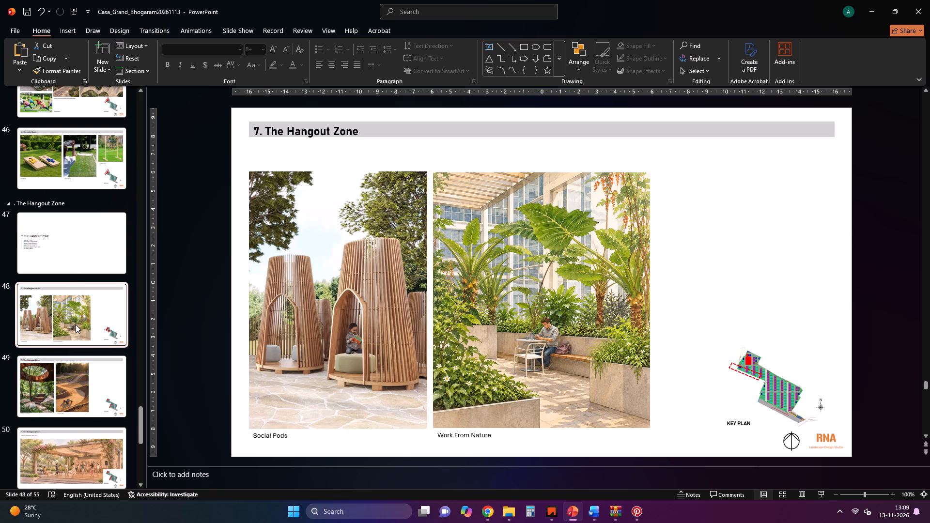
{"action": "left_click", "coordinate": [114, 446]}
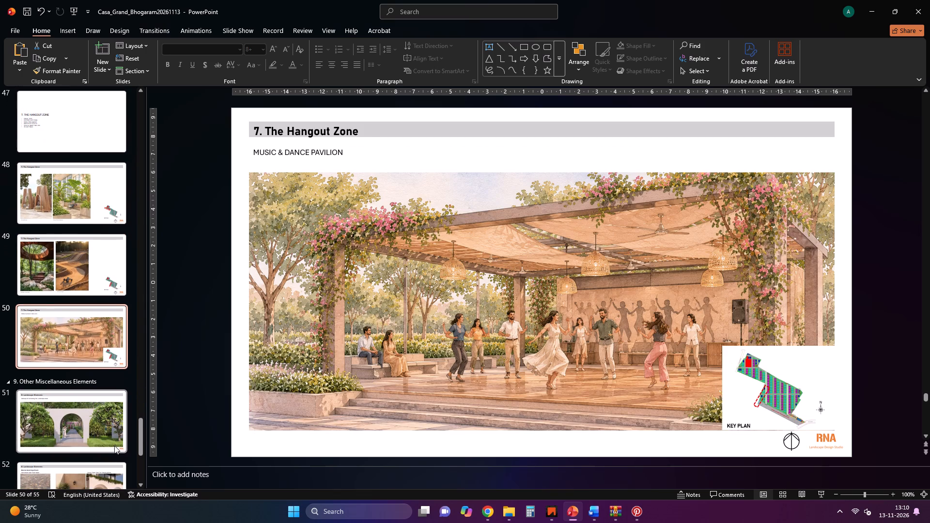
{"action": "left_click", "coordinate": [114, 446]}
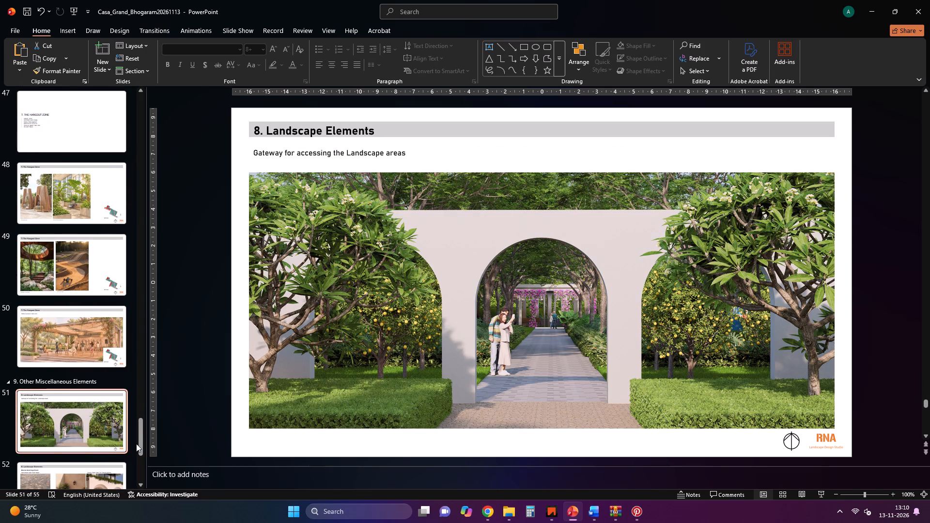
Review the Landscape Elements slides, the Arrival Court Zone list on slide 54 and the Word amenities list around Trellis walk garden.
{"action": "left_click_drag", "start_coordinate": [138, 441], "coordinate": [142, 449]}
{"action": "left_click_drag", "start_coordinate": [77, 421], "coordinate": [82, 425]}
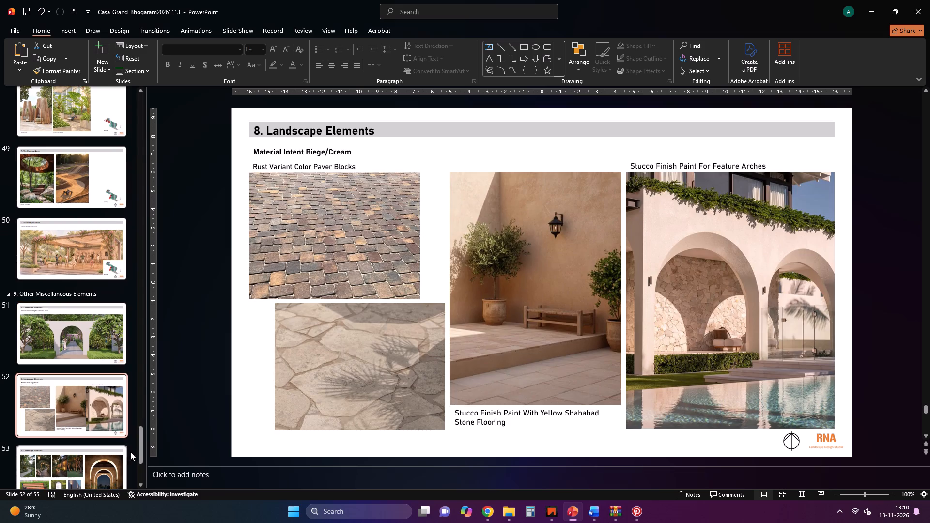
{"action": "left_click", "coordinate": [137, 452]}
{"action": "left_click", "coordinate": [94, 479]}
{"action": "left_click", "coordinate": [90, 376]}
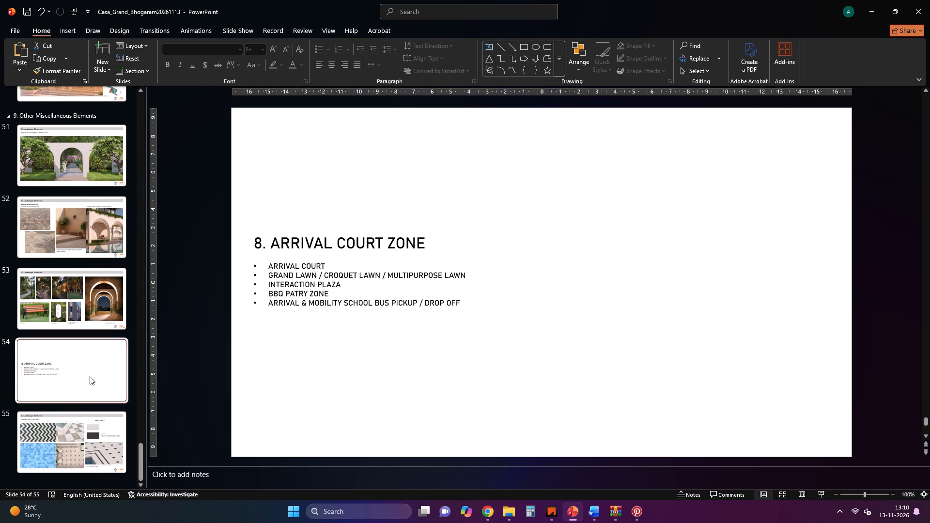
{"action": "left_click", "coordinate": [637, 517]}
{"action": "left_click", "coordinate": [637, 518]}
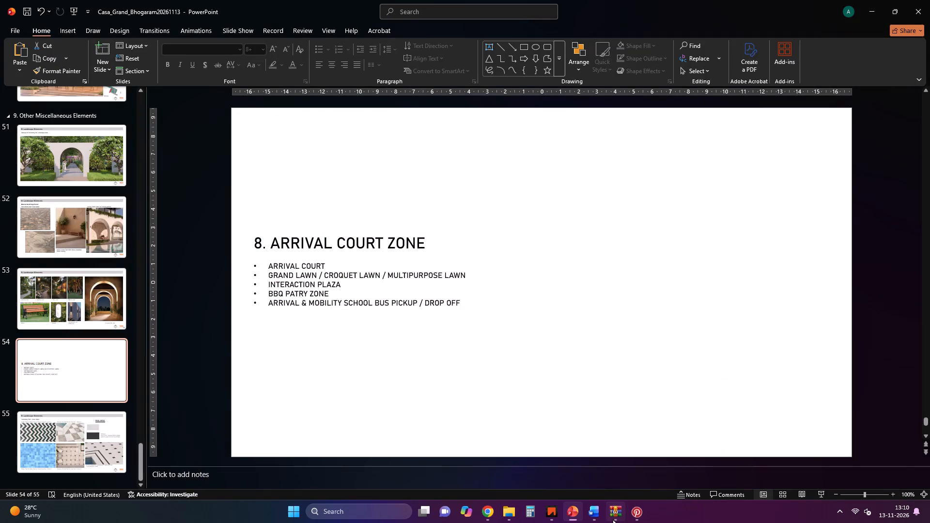
{"action": "left_click", "coordinate": [591, 515]}
{"action": "scroll", "coordinate": [614, 360], "scroll_direction": "up", "scroll_amount": 1}
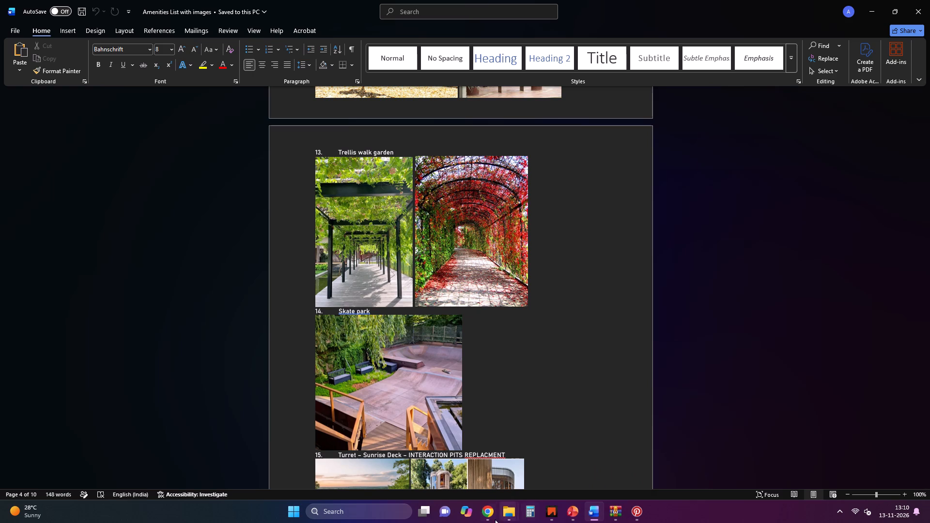
{"action": "left_click", "coordinate": [577, 515]}
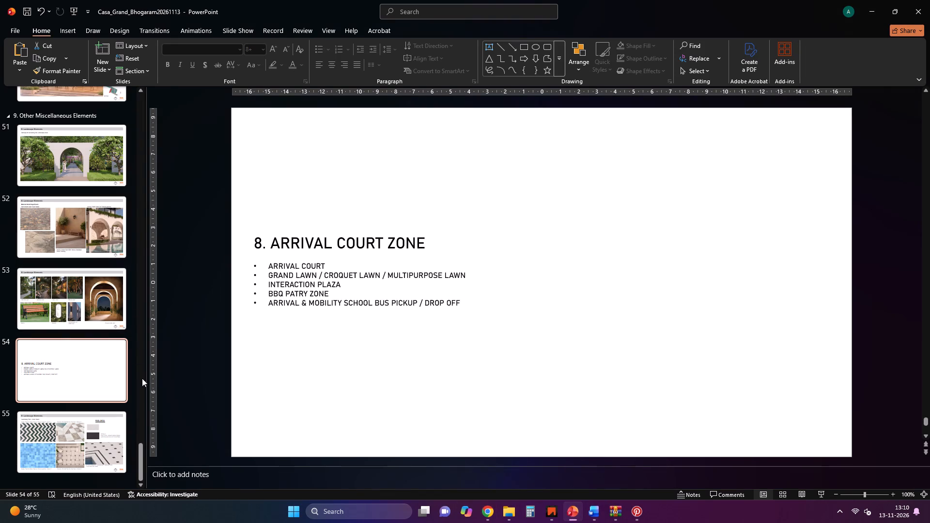
Duplicate the Serenity Oasis slide 42 with the Sunrise deck and Interaction pits pictures.
{"action": "left_click_drag", "start_coordinate": [144, 447], "coordinate": [152, 388]}
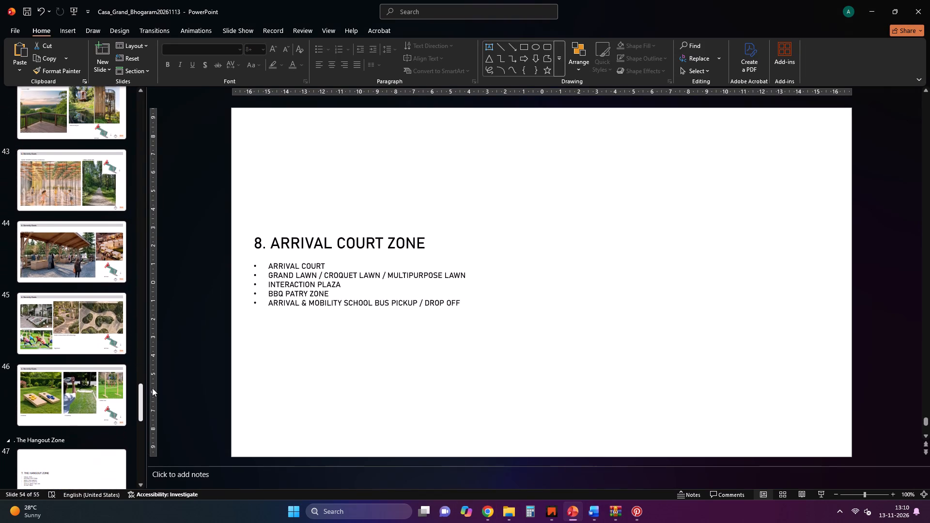
{"action": "left_click_drag", "start_coordinate": [152, 388], "coordinate": [153, 369]}
{"action": "left_click", "coordinate": [87, 182]}
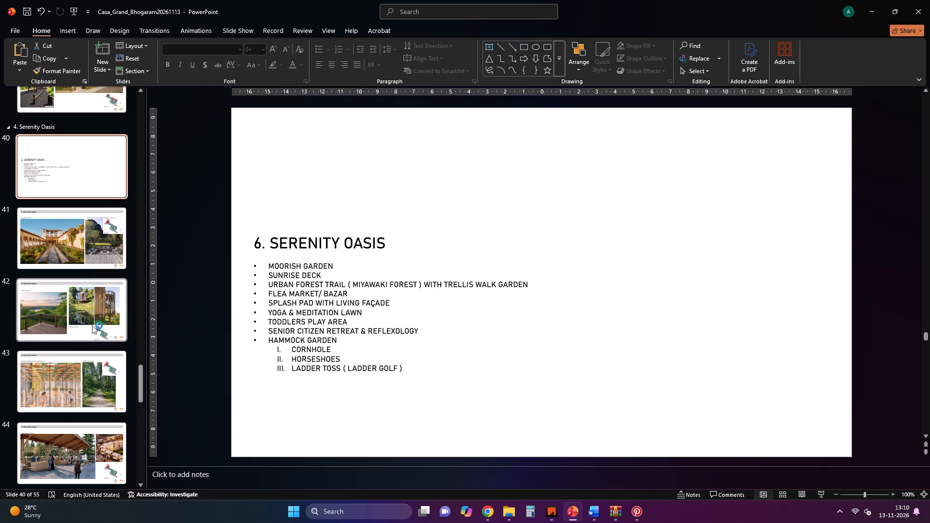
{"action": "left_click", "coordinate": [62, 318]}
{"action": "right_click", "coordinate": [62, 318]}
{"action": "left_click", "coordinate": [126, 196]}
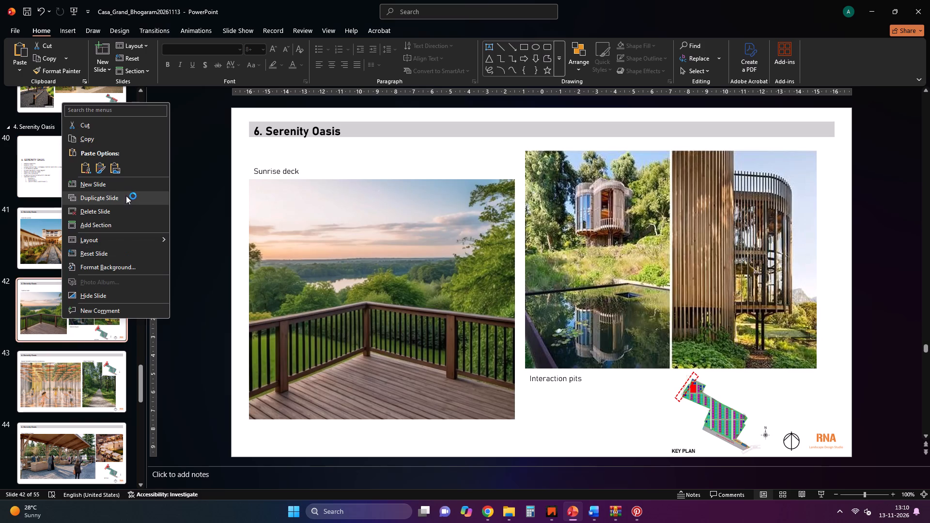
On the duplicate slide 43, delete the sunrise deck picture, the tower pictures and the Interaction pits caption.
{"action": "left_click", "coordinate": [97, 397]}
{"action": "left_click", "coordinate": [494, 339]}
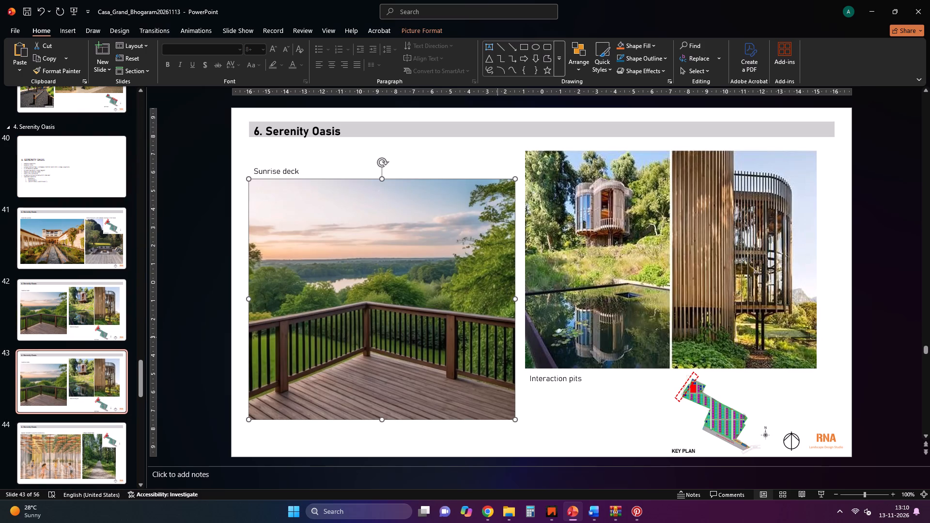
{"action": "key", "text": "Delete"}
{"action": "left_click", "coordinate": [600, 320]}
{"action": "key", "text": "Delete"}
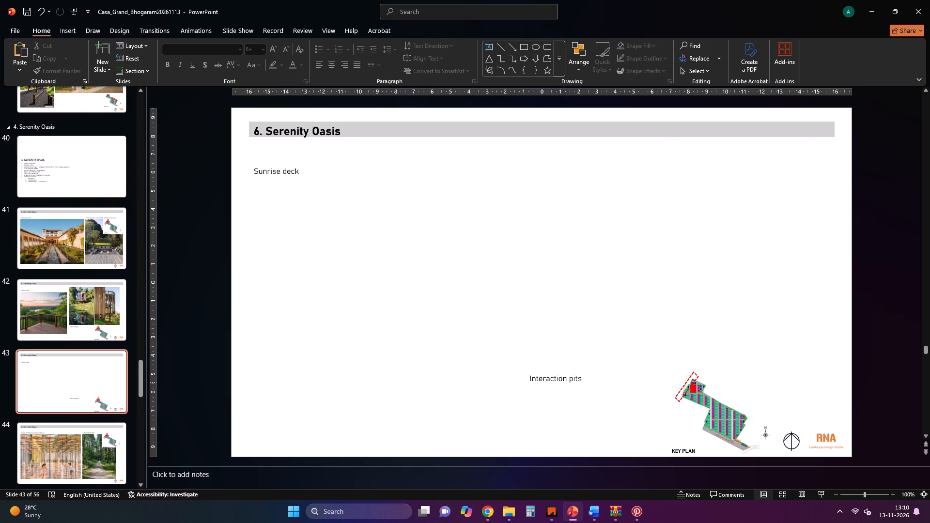
{"action": "left_click", "coordinate": [567, 382]}
{"action": "left_click", "coordinate": [574, 385]}
{"action": "key", "text": "Delete"}
Move the forest path picture from slide 44 to slide 43, aligning its left edge with the start of the title bar.
{"action": "left_click", "coordinate": [82, 444]}
{"action": "left_click", "coordinate": [505, 340]}
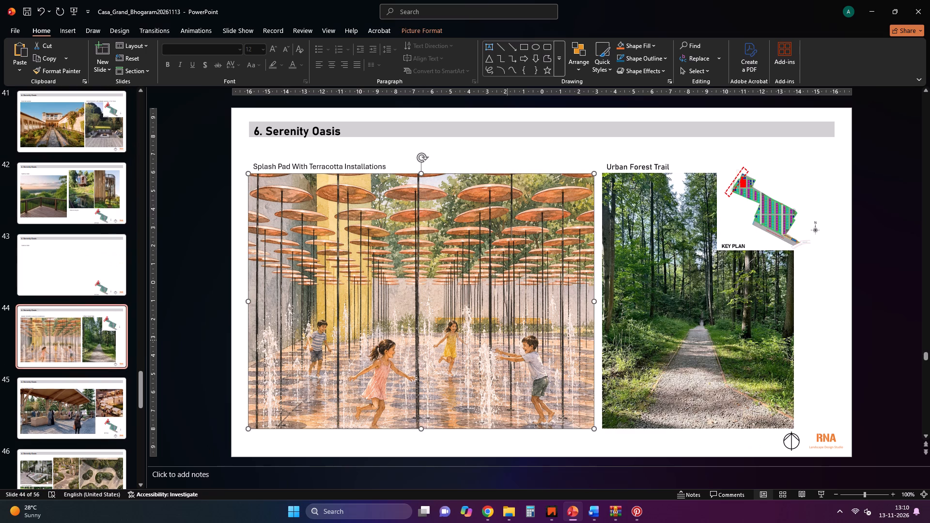
{"action": "left_click", "coordinate": [676, 321]}
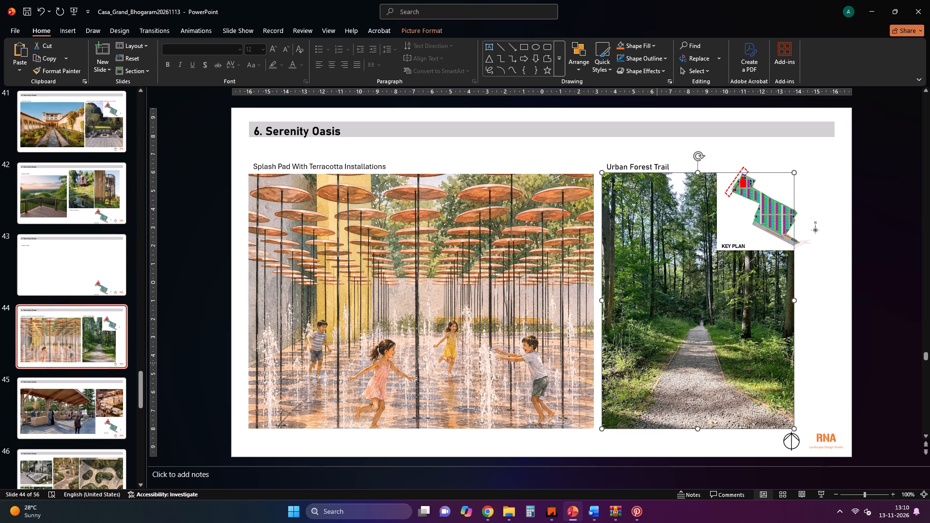
{"action": "key", "text": "ctrl+x"}
{"action": "left_click", "coordinate": [70, 276]}
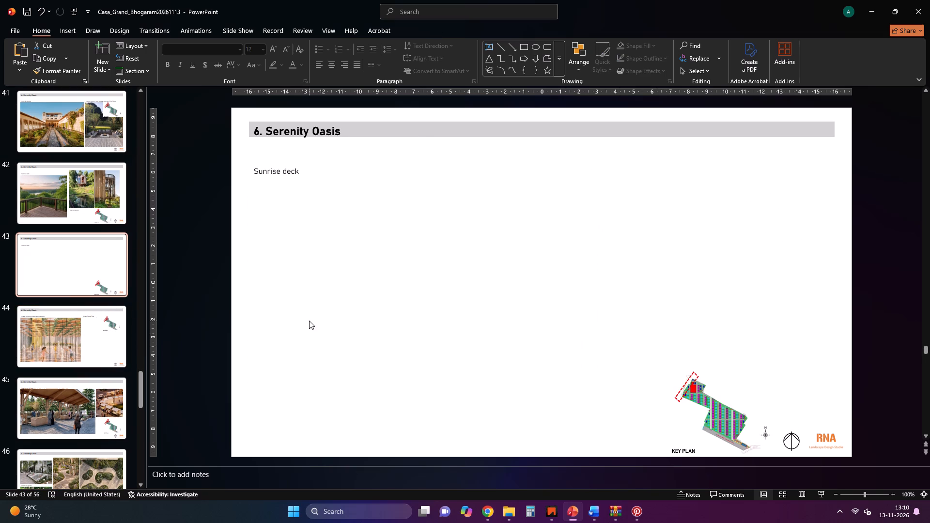
{"action": "left_click", "coordinate": [338, 321]}
{"action": "key", "text": "ctrl+v"}
{"action": "left_click_drag", "start_coordinate": [625, 276], "coordinate": [257, 292]}
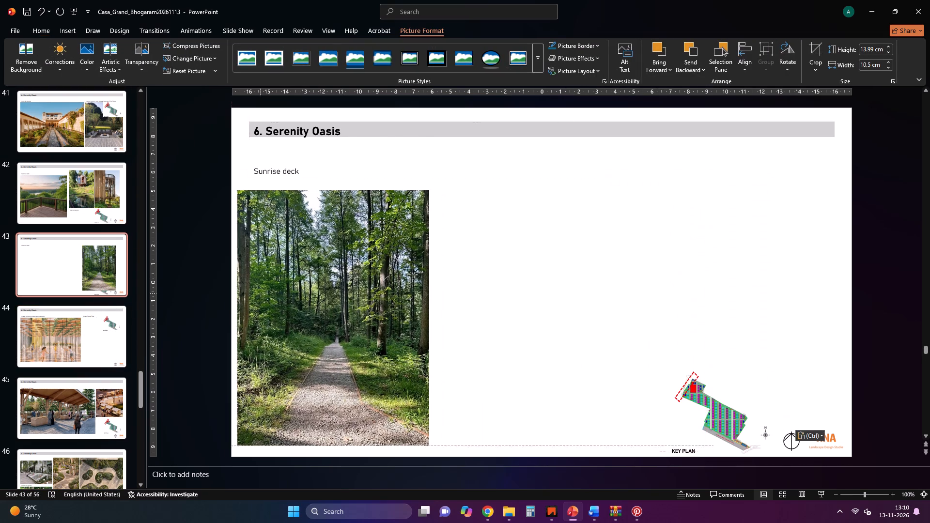
{"action": "left_click_drag", "start_coordinate": [257, 292], "coordinate": [273, 262]}
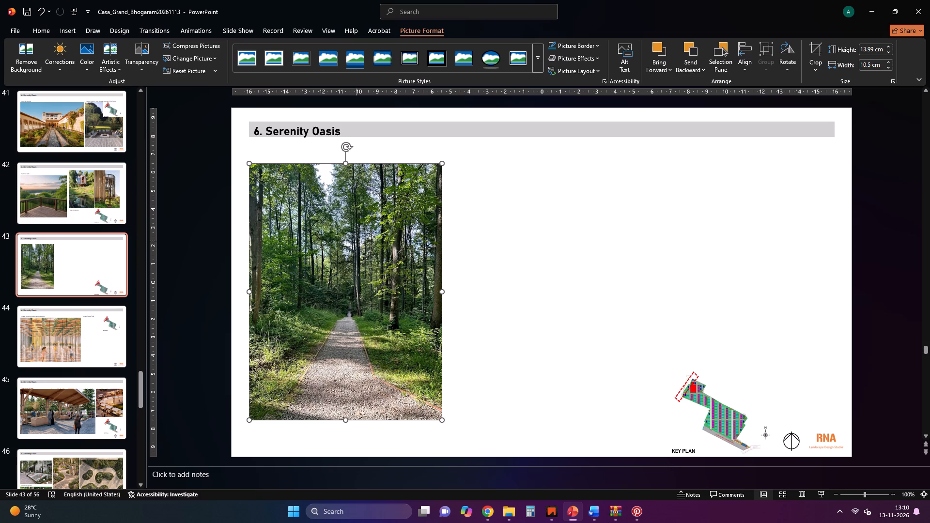
{"action": "left_click_drag", "start_coordinate": [354, 228], "coordinate": [351, 243]}
On slide 43, move the Sunrise deck caption directly under the title bar and shift the forest path picture up beneath it.
{"action": "left_click", "coordinate": [299, 170]}
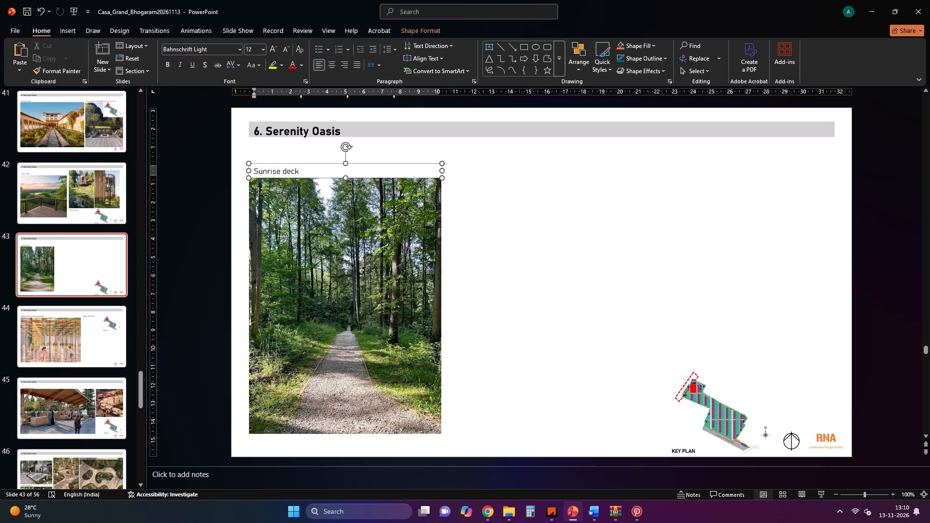
{"action": "left_click_drag", "start_coordinate": [329, 164], "coordinate": [329, 140]}
{"action": "left_click", "coordinate": [315, 275]}
{"action": "left_click_drag", "start_coordinate": [328, 270], "coordinate": [327, 254]}
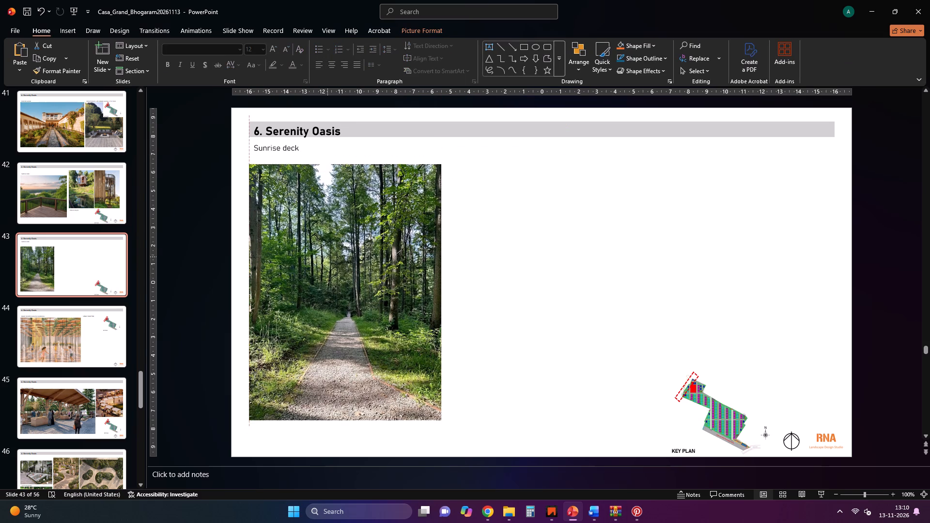
{"action": "left_click_drag", "start_coordinate": [327, 254], "coordinate": [327, 249]}
Replace the Sunrise deck caption text on slide 43 with Urban forest trail, and return to slide 44.
{"action": "left_click", "coordinate": [275, 145]}
{"action": "left_click_drag", "start_coordinate": [255, 144], "coordinate": [329, 155]}
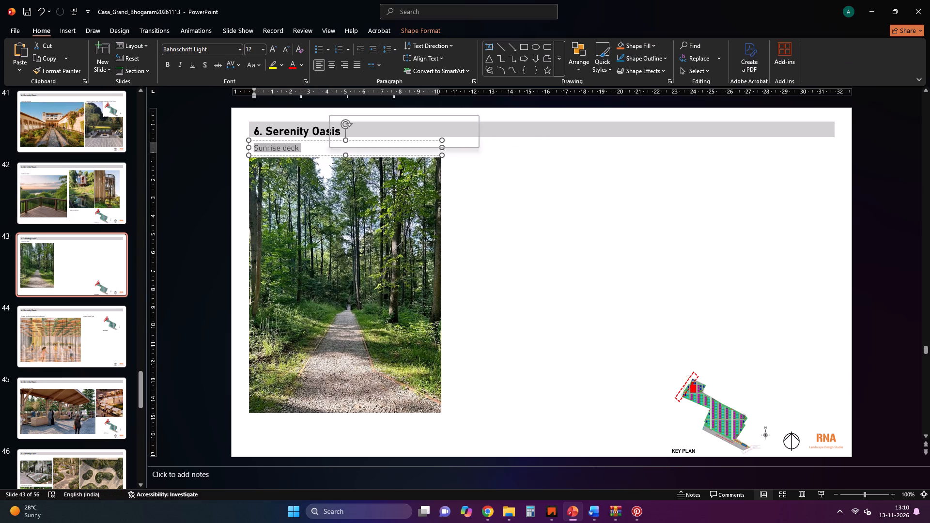
{"action": "type", "text": "urban"}
{"action": "key", "text": "space"}
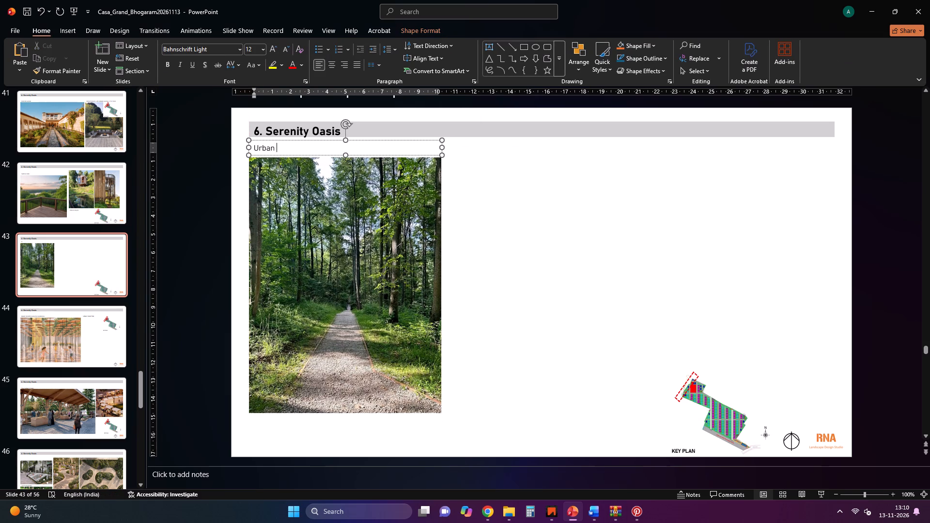
{"action": "type", "text": "forest trail"}
{"action": "key", "text": "space"}
{"action": "left_click_drag", "start_coordinate": [578, 399], "coordinate": [569, 396]}
{"action": "left_click", "coordinate": [61, 350]}
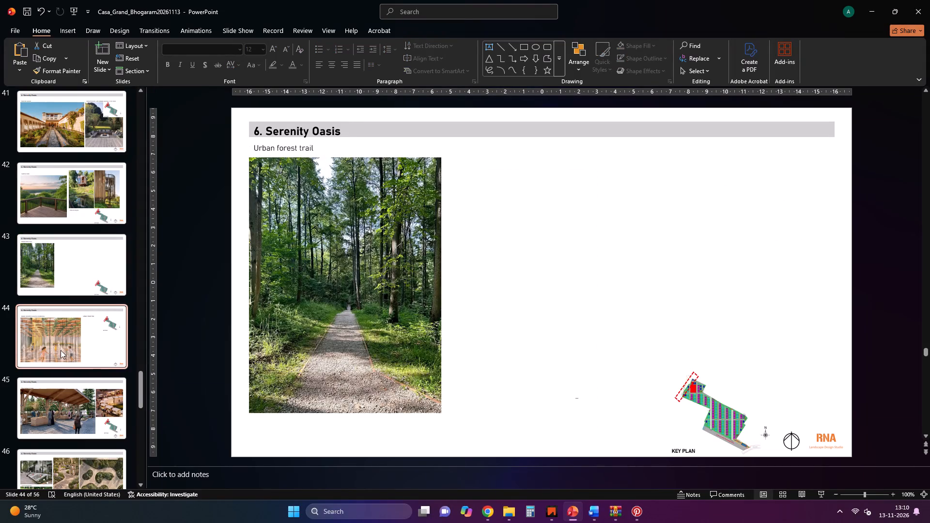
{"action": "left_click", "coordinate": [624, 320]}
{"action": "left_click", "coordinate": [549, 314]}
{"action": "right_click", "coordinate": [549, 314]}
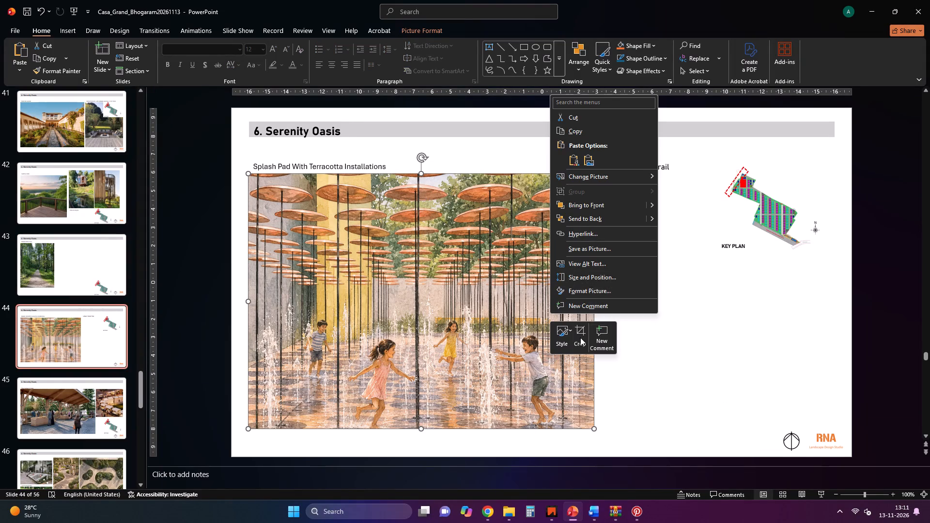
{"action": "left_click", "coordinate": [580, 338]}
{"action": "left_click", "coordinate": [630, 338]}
Enlarge the splash pad picture on slide 44 proportionally and move it up so it spans from below the title bar to near the slide's bottom.
{"action": "left_click", "coordinate": [562, 319]}
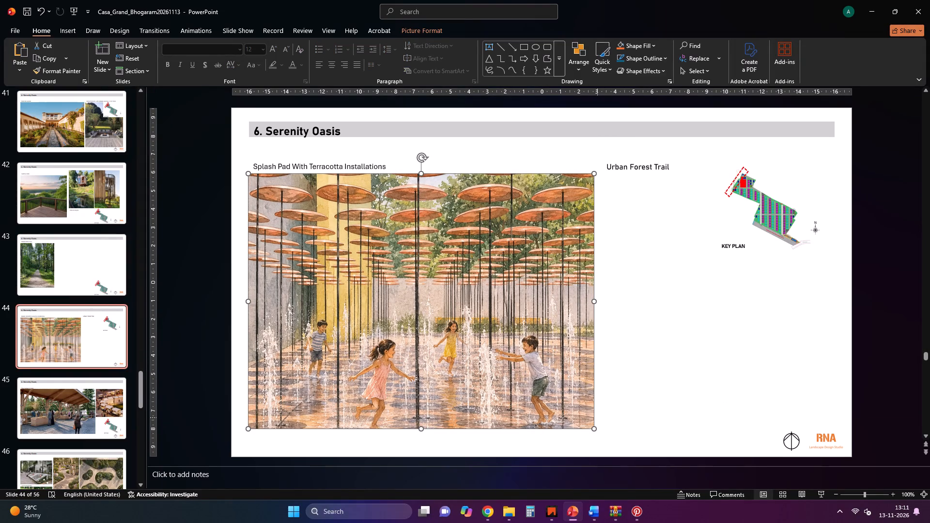
{"action": "left_click_drag", "start_coordinate": [593, 427], "coordinate": [636, 437]}
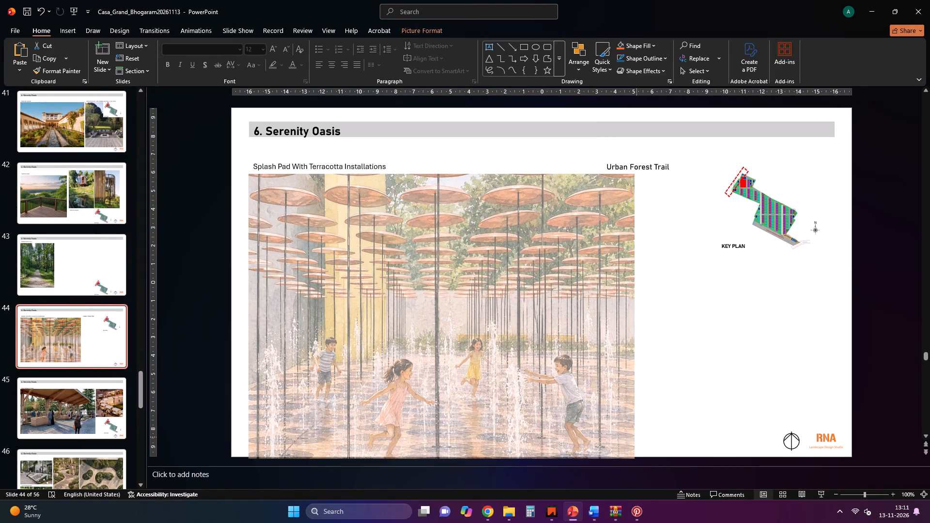
{"action": "left_click_drag", "start_coordinate": [636, 437], "coordinate": [636, 437]}
{"action": "left_click_drag", "start_coordinate": [542, 328], "coordinate": [541, 308]}
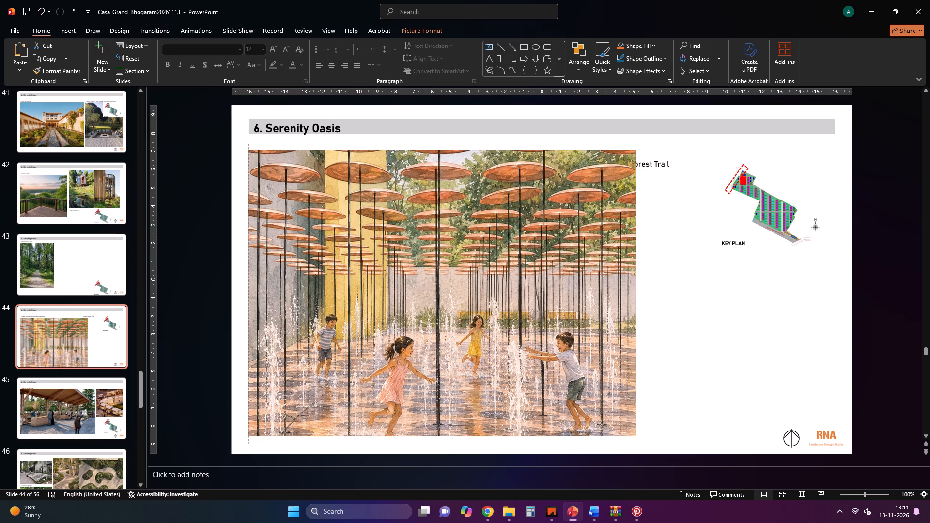
{"action": "left_click_drag", "start_coordinate": [541, 308], "coordinate": [541, 304]}
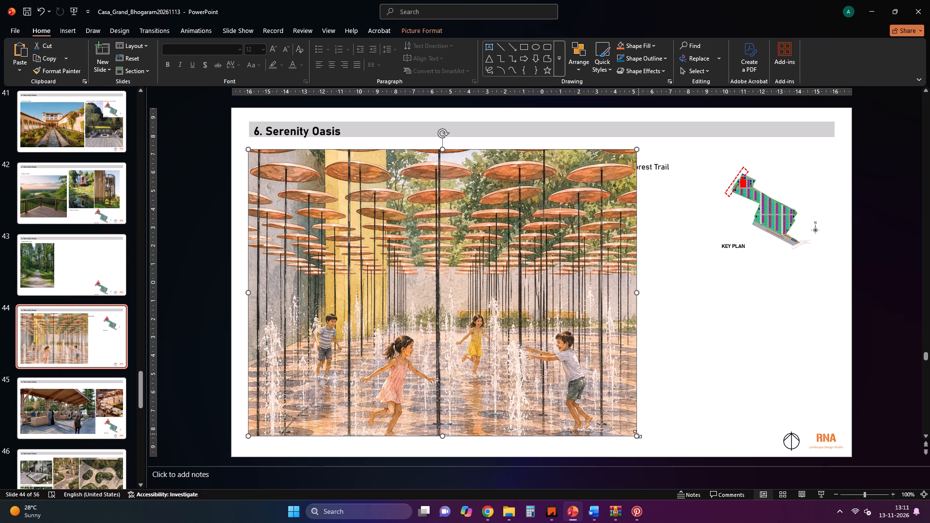
{"action": "left_click_drag", "start_coordinate": [637, 434], "coordinate": [656, 440]}
{"action": "left_click_drag", "start_coordinate": [694, 398], "coordinate": [683, 397]}
Send the enlarged splash pad picture to the back, behind the captions.
{"action": "left_click", "coordinate": [514, 272]}
{"action": "right_click", "coordinate": [527, 261]}
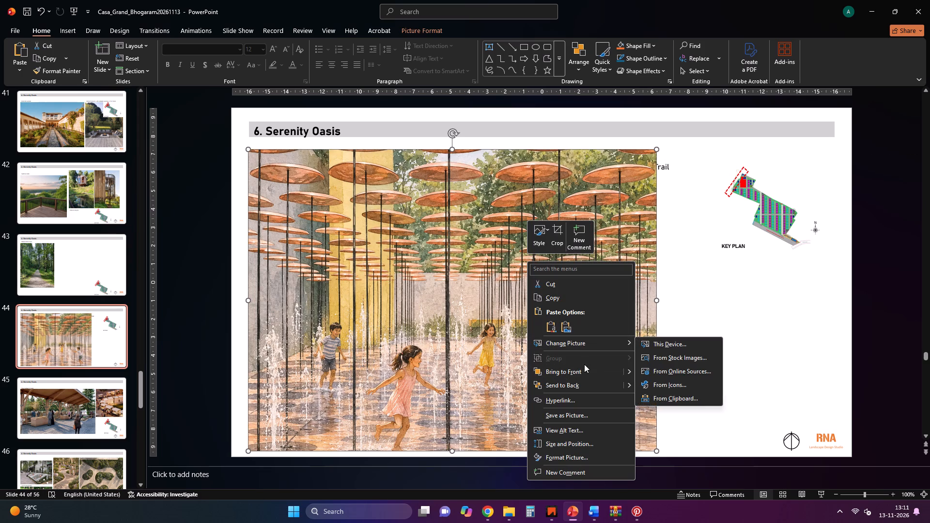
{"action": "left_click", "coordinate": [586, 387]}
{"action": "left_click", "coordinate": [701, 350]}
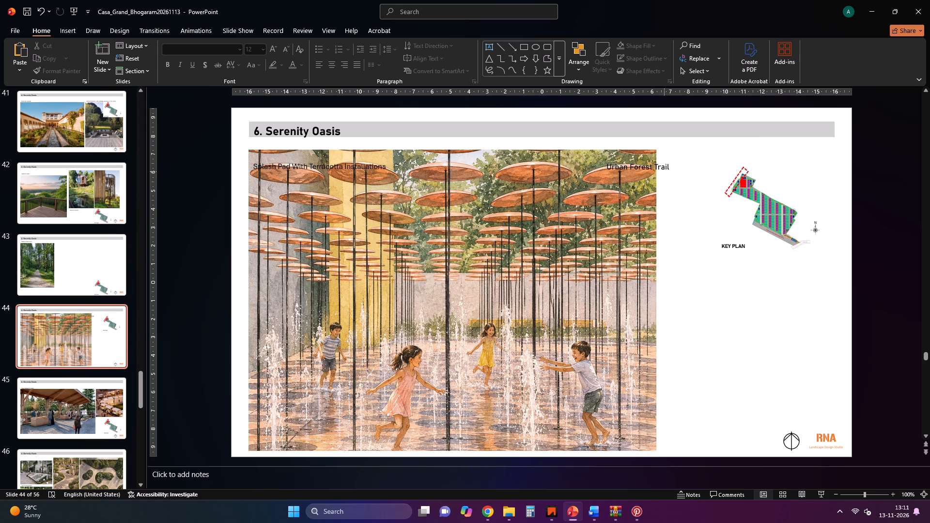
Delete the Urban Forest Trail caption from slide 44.
{"action": "left_click", "coordinate": [664, 171]}
{"action": "left_click", "coordinate": [672, 174]}
{"action": "key", "text": "Delete"}
Move the Splash Pad With Terracotta Installations caption into the gap between the title bar and the splash pad picture.
{"action": "left_click", "coordinate": [367, 173]}
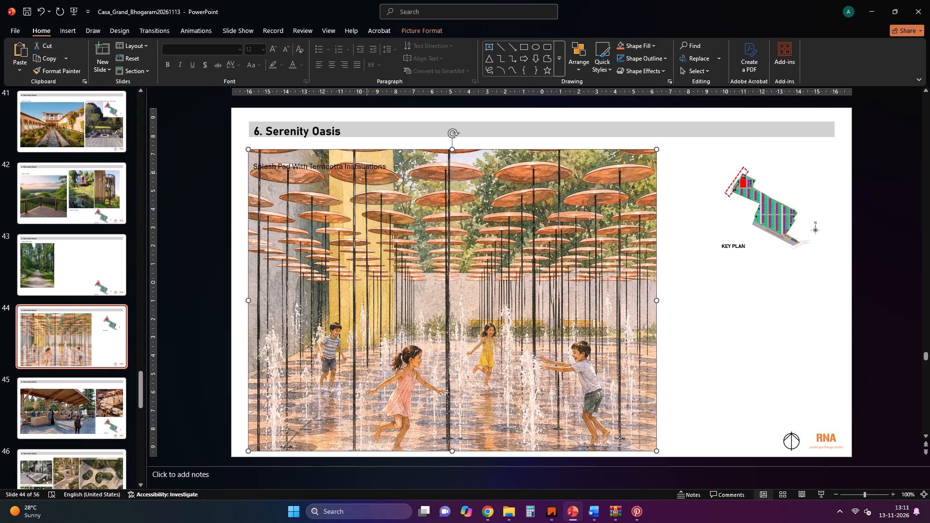
{"action": "left_click", "coordinate": [375, 169]}
{"action": "left_click_drag", "start_coordinate": [388, 173], "coordinate": [383, 150]}
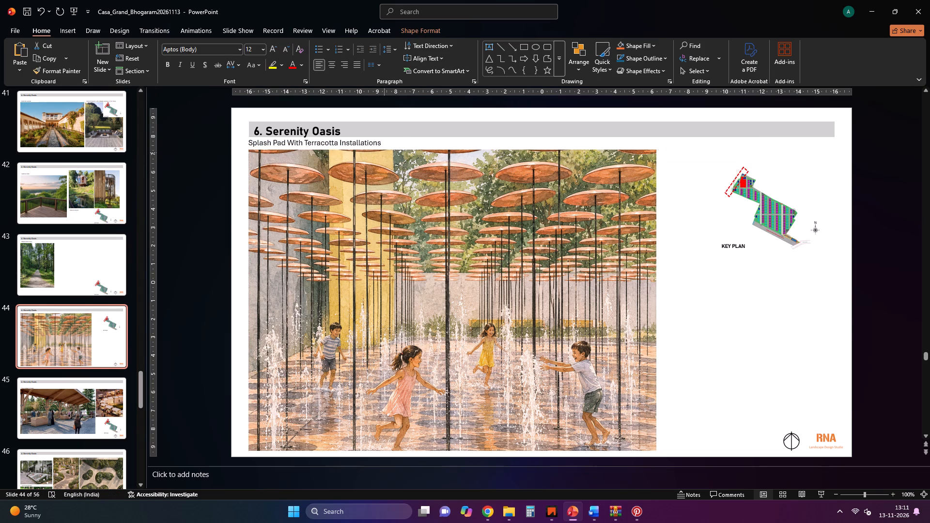
{"action": "left_click_drag", "start_coordinate": [383, 150], "coordinate": [381, 152]}
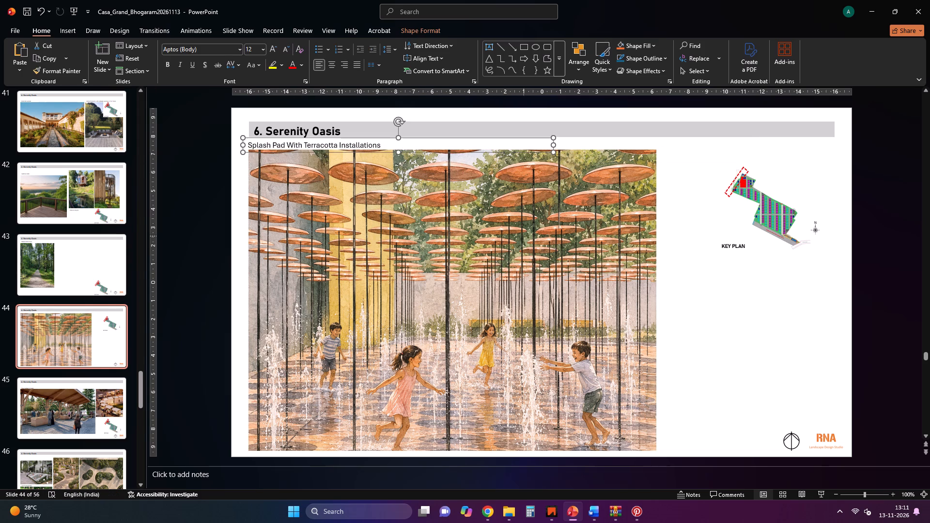
{"action": "left_click", "coordinate": [683, 323]}
Move slide 44's key plan down to the bottom of the slide, between the splash pad picture and the north symbol.
{"action": "left_click", "coordinate": [778, 195]}
{"action": "left_click_drag", "start_coordinate": [783, 229], "coordinate": [736, 392]}
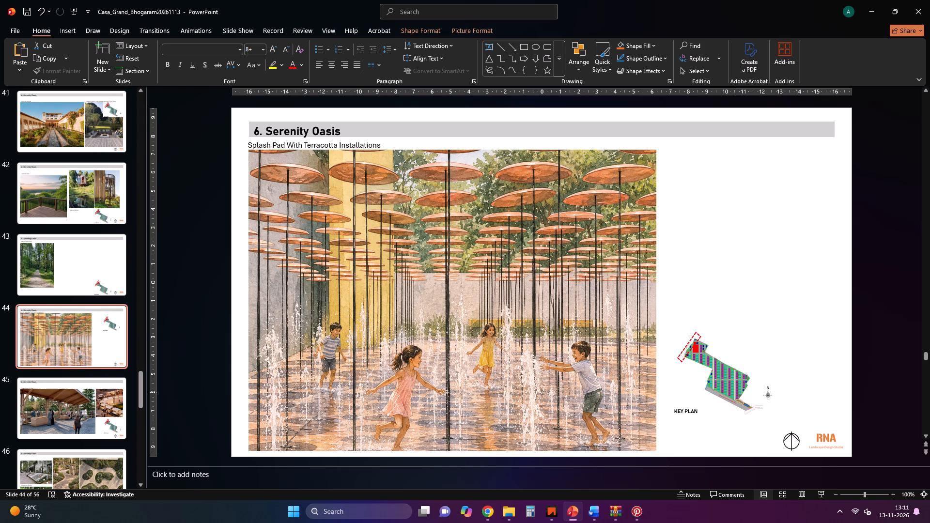
{"action": "left_click_drag", "start_coordinate": [736, 392], "coordinate": [737, 426]}
{"action": "left_click", "coordinate": [755, 374]}
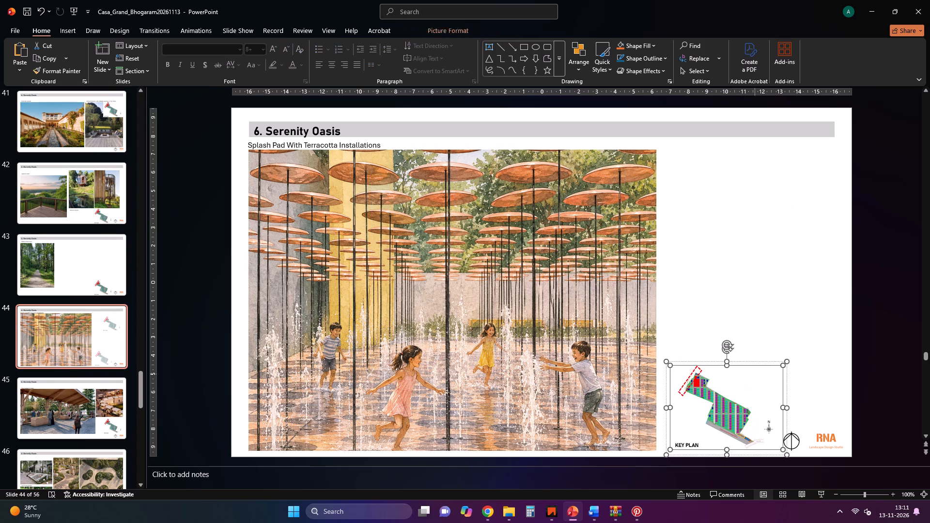
{"action": "left_click", "coordinate": [752, 313]}
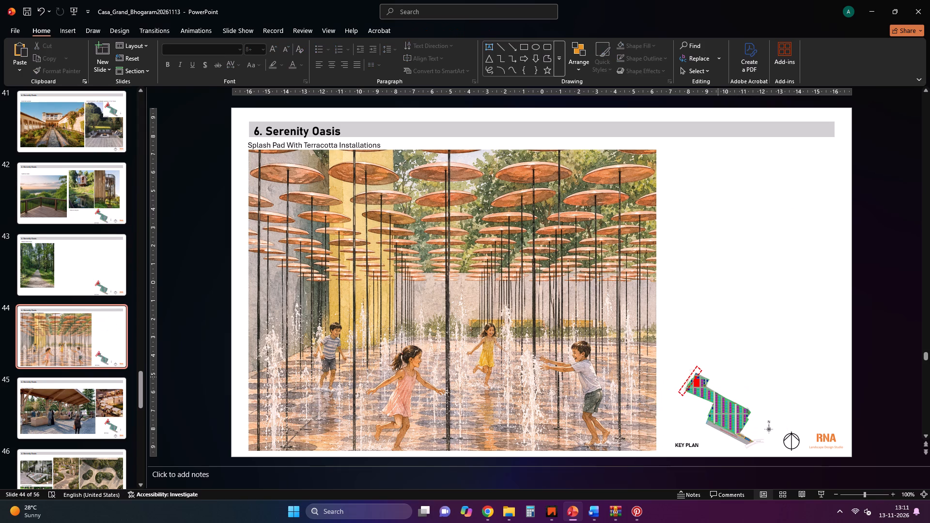
Copy the green pergola picture under Trellis walk garden in the Word amenities list and paste it onto PowerPoint slide 43.
{"action": "left_click", "coordinate": [79, 257]}
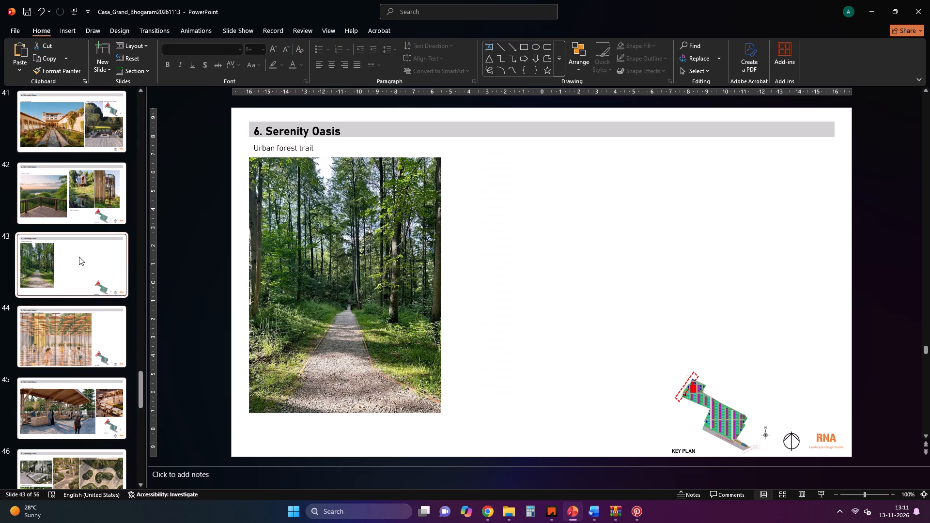
{"action": "left_click", "coordinate": [528, 362]}
{"action": "left_click", "coordinate": [657, 521]}
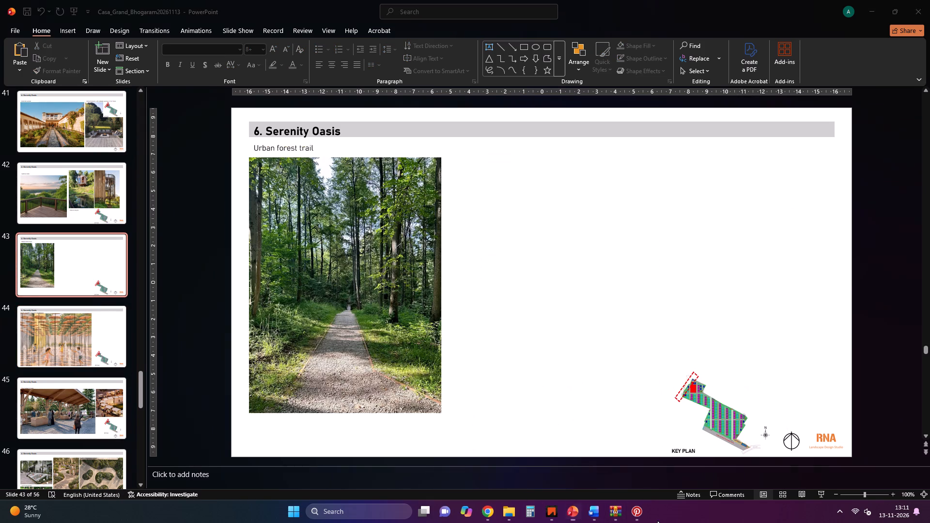
{"action": "double_click", "coordinate": [644, 517]}
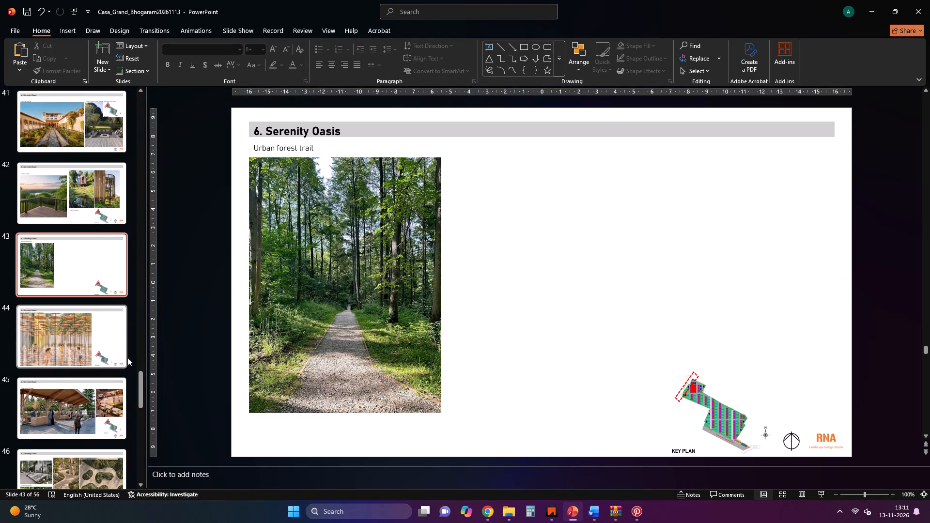
{"action": "left_click", "coordinate": [598, 512]}
{"action": "left_click", "coordinate": [346, 206]}
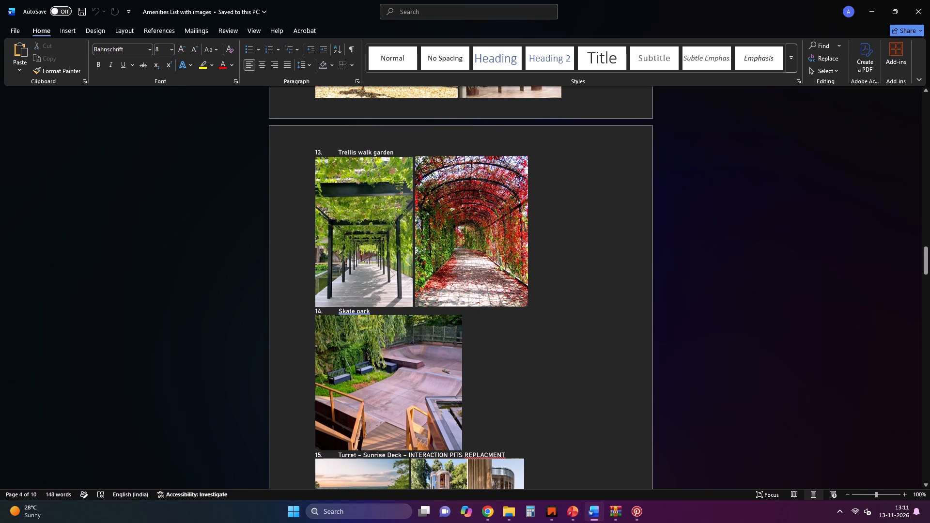
{"action": "left_click", "coordinate": [469, 258], "text": "shift"}
{"action": "left_click", "coordinate": [513, 351]}
{"action": "left_click", "coordinate": [482, 262]}
{"action": "left_click", "coordinate": [392, 249]}
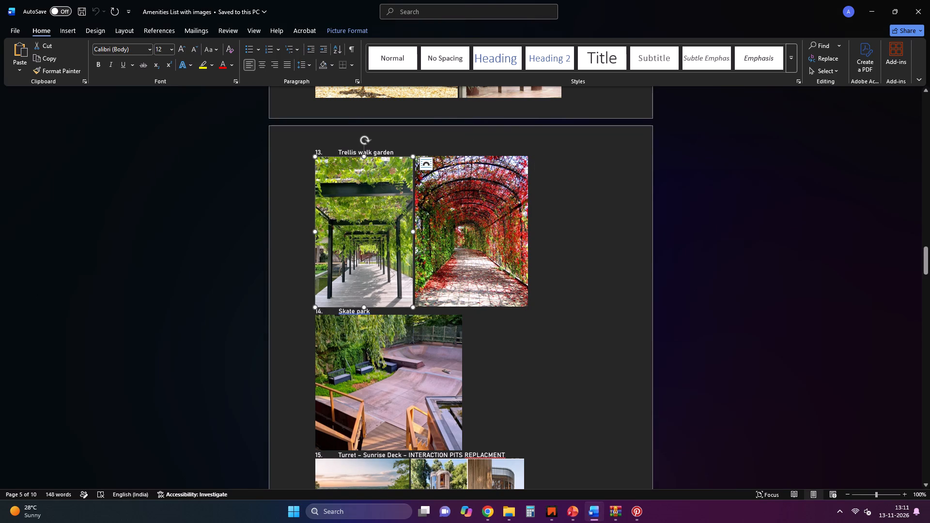
{"action": "left_click", "coordinate": [469, 242], "text": "ctrl"}
{"action": "left_click", "coordinate": [502, 268], "text": "shift"}
{"action": "left_click", "coordinate": [511, 348]}
{"action": "left_click", "coordinate": [401, 254]}
{"action": "key", "text": "ctrl+c"}
{"action": "left_click", "coordinate": [576, 389]}
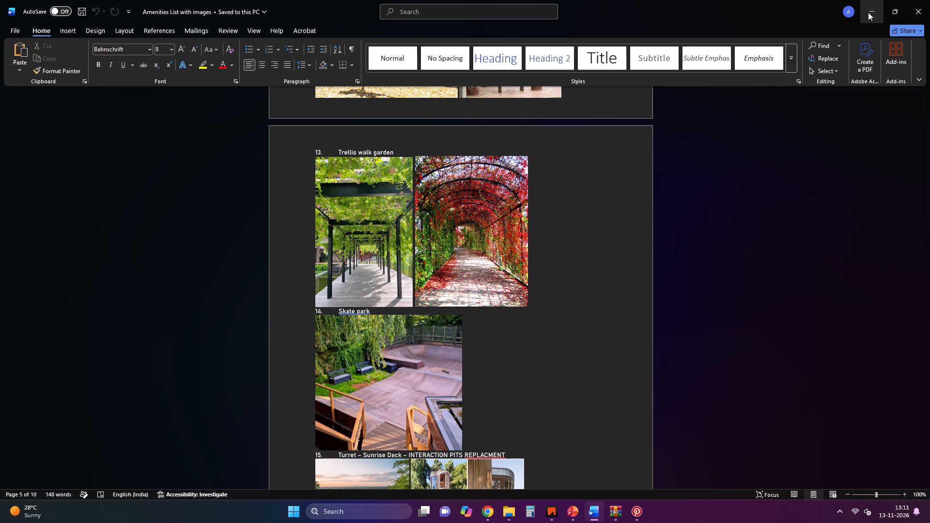
{"action": "left_click", "coordinate": [868, 12]}
{"action": "left_click", "coordinate": [480, 303]}
{"action": "key", "text": "ctrl+v"}
Place the green trellis picture beside the forest trail picture, aligned at the top, and enlarge it to the same height.
{"action": "left_click_drag", "start_coordinate": [541, 282], "coordinate": [520, 259]}
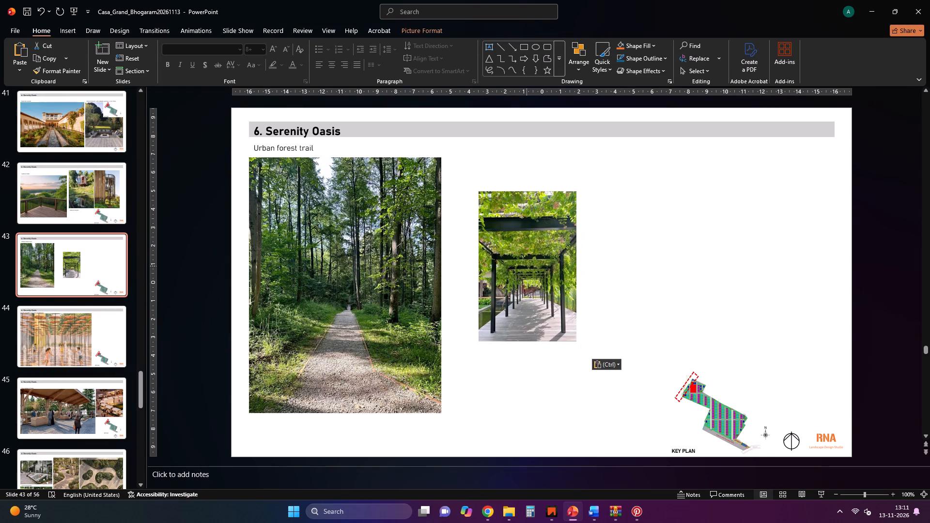
{"action": "left_click_drag", "start_coordinate": [520, 259], "coordinate": [497, 232]}
{"action": "left_click_drag", "start_coordinate": [548, 309], "coordinate": [553, 318]}
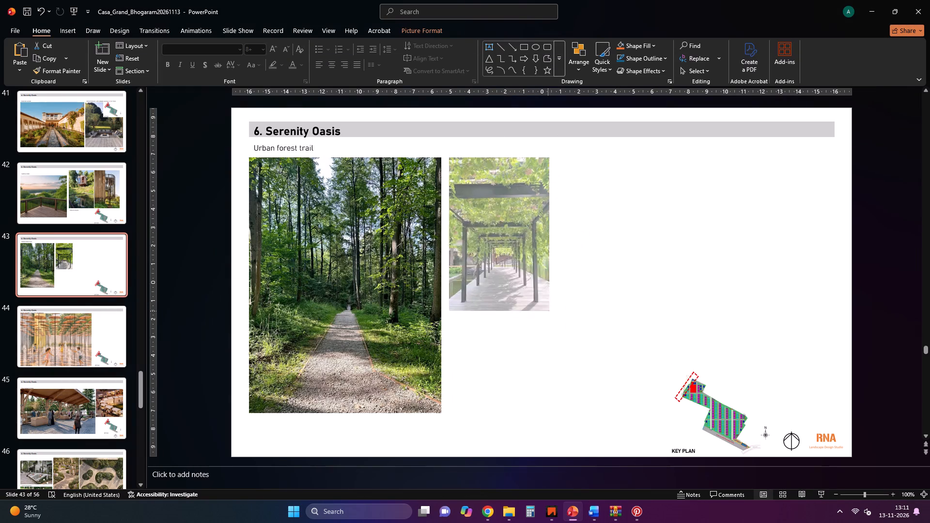
{"action": "left_click_drag", "start_coordinate": [553, 318], "coordinate": [611, 411]}
{"action": "left_click", "coordinate": [637, 326]}
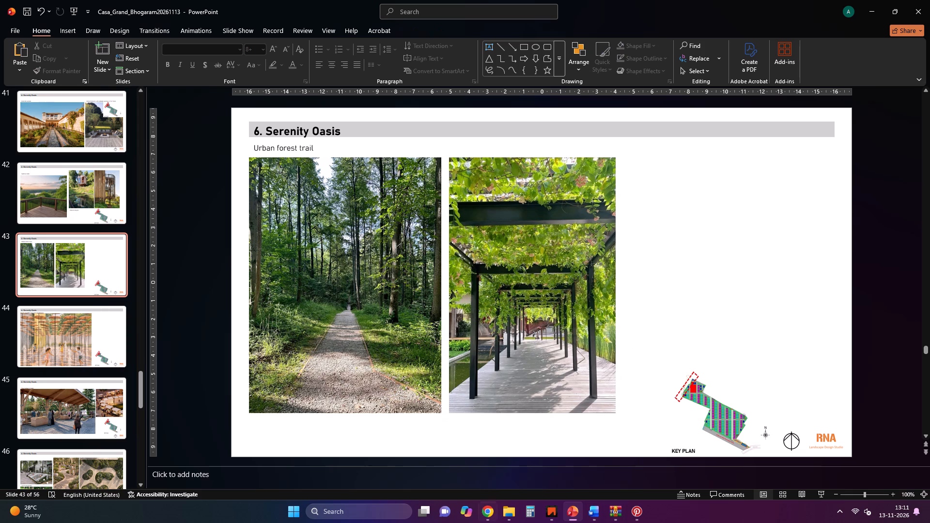
Copy the red-leaved arch picture under Trellis walk garden in the Word document and paste it onto PowerPoint slide 43.
{"action": "left_click", "coordinate": [590, 514]}
{"action": "left_click", "coordinate": [480, 213]}
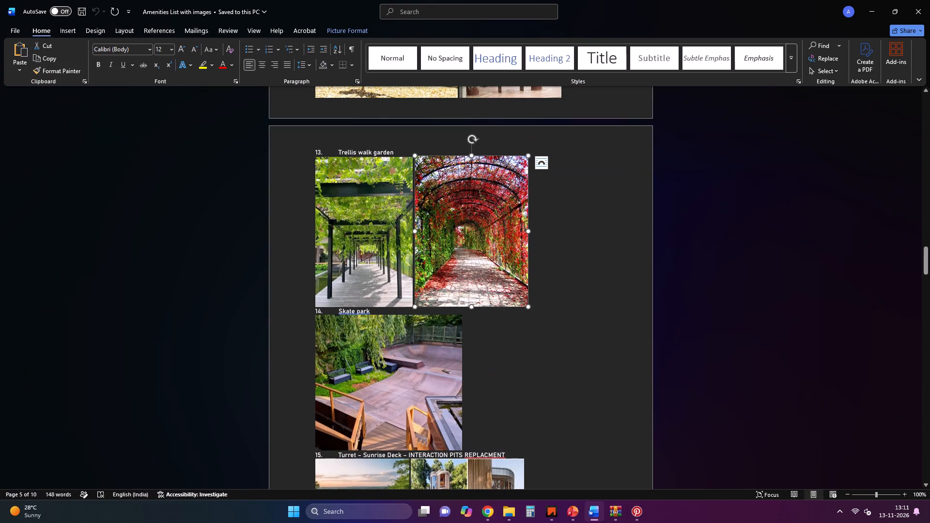
{"action": "key", "text": "ctrl+c"}
{"action": "left_click", "coordinate": [561, 363]}
{"action": "left_click", "coordinate": [874, 12]}
{"action": "left_click", "coordinate": [668, 278]}
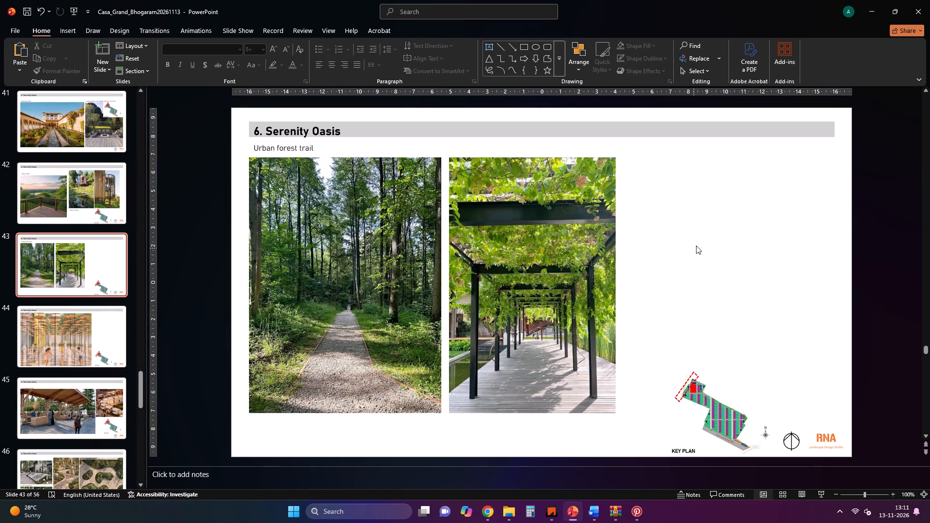
{"action": "key", "text": "ctrl+v"}
Place the red arch picture beside the green trellis picture, top-aligned and evenly spaced, and enlarge it to end above the key plan.
{"action": "left_click_drag", "start_coordinate": [515, 296], "coordinate": [654, 248]}
{"action": "left_click_drag", "start_coordinate": [734, 306], "coordinate": [777, 325]}
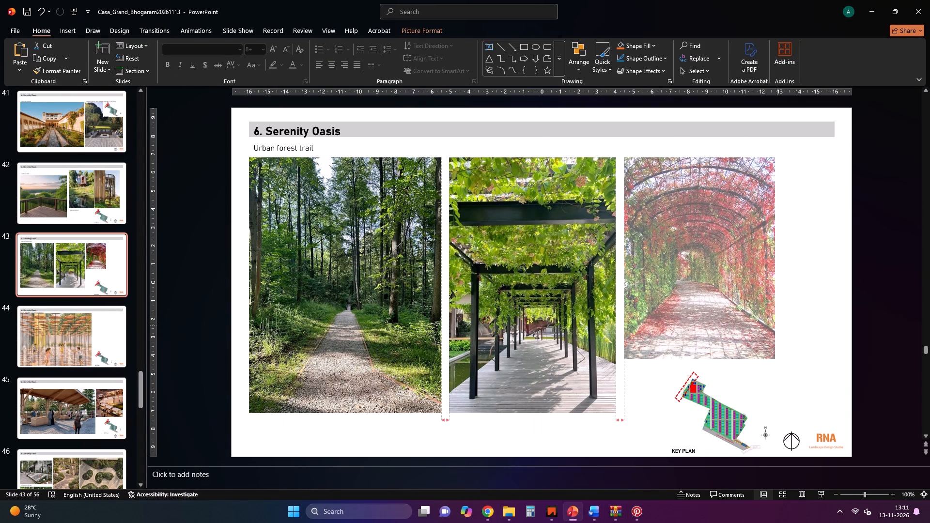
{"action": "left_click_drag", "start_coordinate": [777, 325], "coordinate": [777, 325]}
{"action": "left_click", "coordinate": [734, 299]}
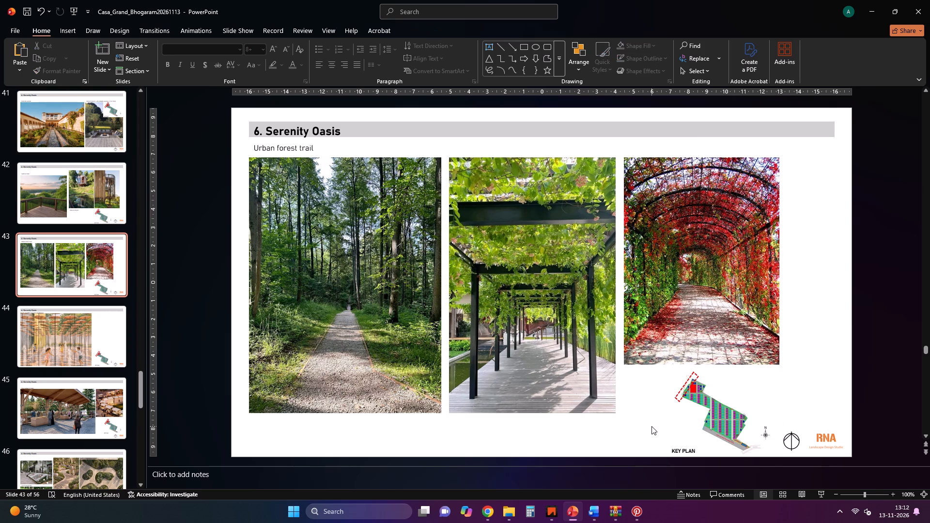
{"action": "left_click", "coordinate": [651, 426]}
Duplicate the Urban forest trail caption above the green trellis picture on slide 43.
{"action": "left_click", "coordinate": [304, 150]}
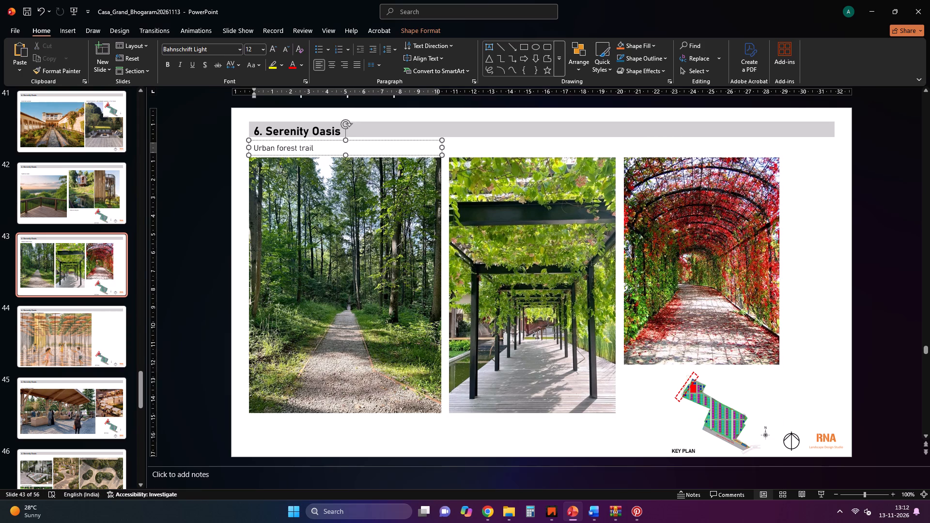
{"action": "left_click_drag", "start_coordinate": [320, 155], "coordinate": [520, 155], "text": "ctrl"}
{"action": "left_click", "coordinate": [495, 146]}
Replace the duplicated caption's text with "Trellis walk garden".
{"action": "left_click_drag", "start_coordinate": [456, 149], "coordinate": [494, 150]}
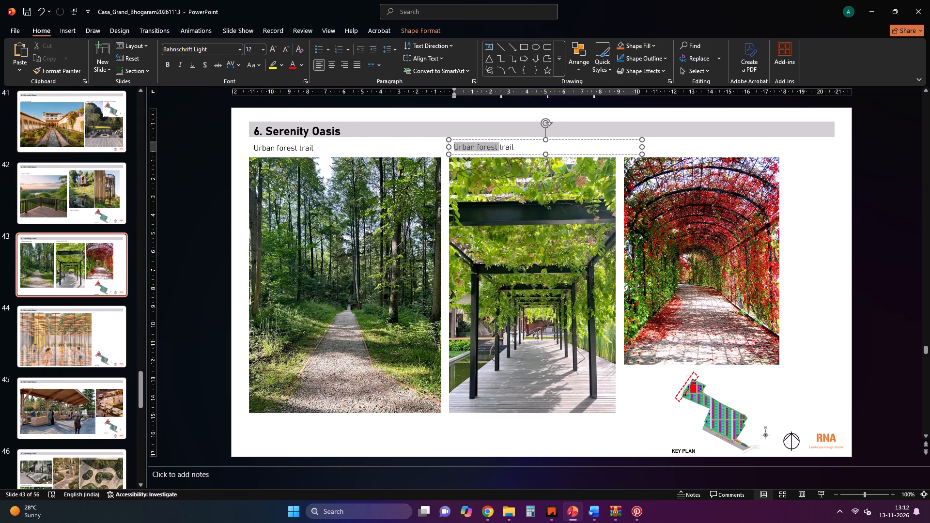
{"action": "left_click_drag", "start_coordinate": [494, 150], "coordinate": [511, 154]}
{"action": "type", "text": "tre"}
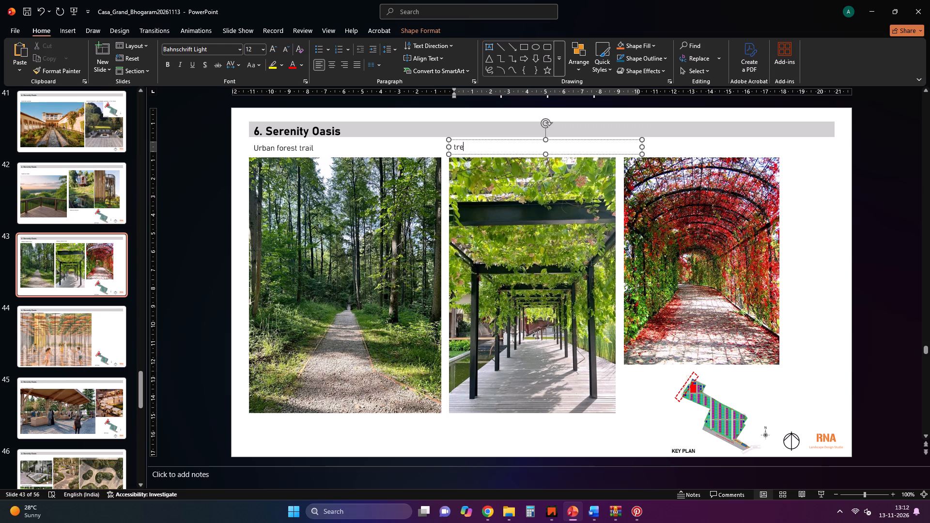
{"action": "type", "text": "llis"}
{"action": "key", "text": "space"}
{"action": "type", "text": "wal garden"}
{"action": "key", "text": "space"}
{"action": "key", "text": "Left"}
{"action": "key", "text": "Left"}
{"action": "key", "text": "Left"}
{"action": "key", "text": "Left"}
{"action": "key", "text": "Left"}
{"action": "key", "text": "Left"}
{"action": "key", "text": "Left"}
{"action": "key", "text": "Left"}
{"action": "key", "text": "k"}
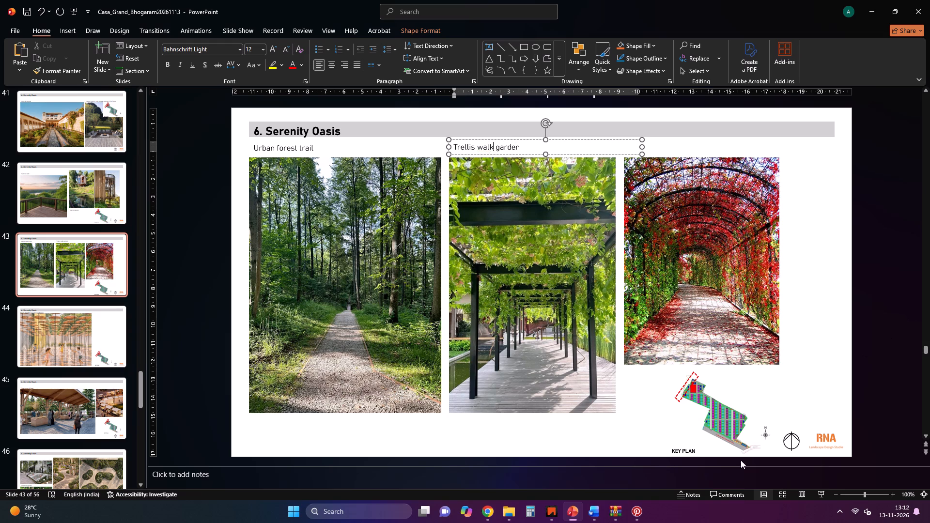
{"action": "left_click", "coordinate": [637, 447]}
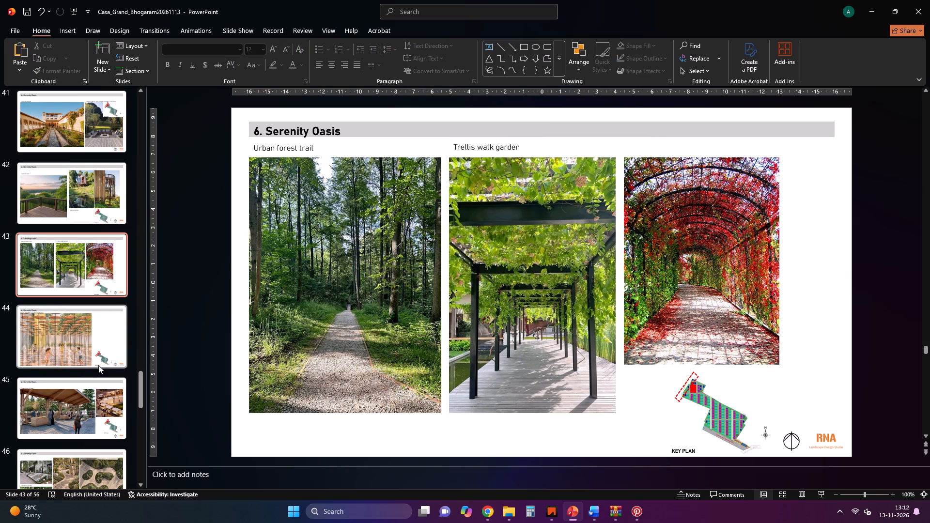
Compare the Serenity Oasis amenities list on slide 40 with the order of its picture slides.
{"action": "left_click", "coordinate": [96, 388]}
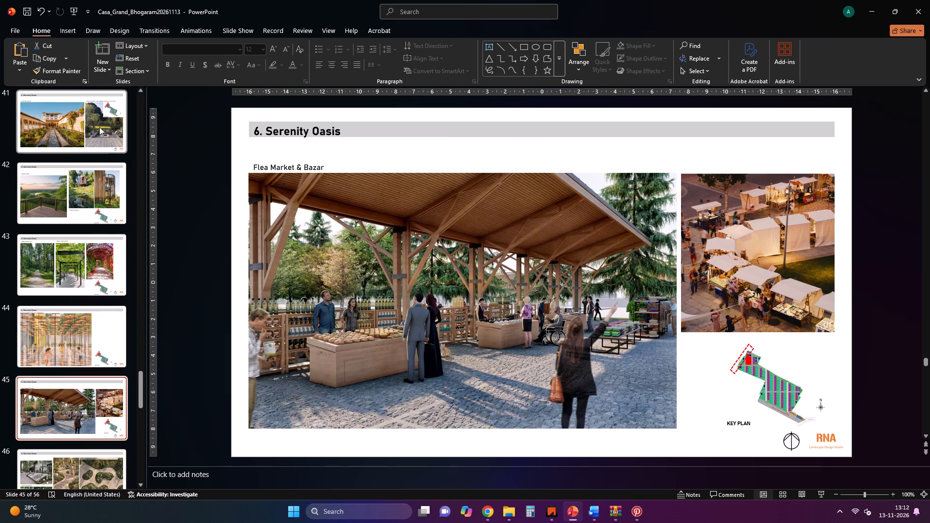
{"action": "scroll", "coordinate": [95, 130], "scroll_direction": "up", "scroll_amount": 1}
{"action": "left_click", "coordinate": [85, 458]}
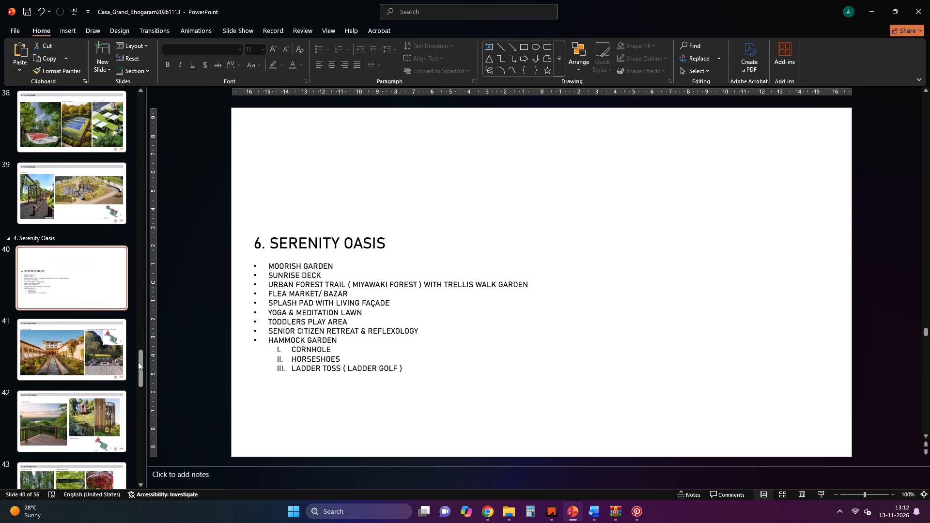
{"action": "left_click_drag", "start_coordinate": [142, 371], "coordinate": [140, 384]}
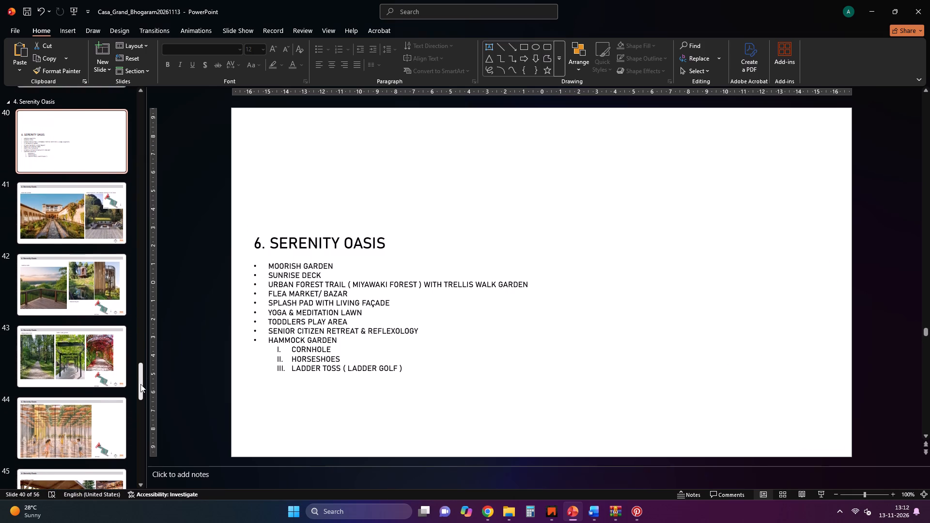
{"action": "left_click_drag", "start_coordinate": [140, 384], "coordinate": [140, 386]}
{"action": "left_click", "coordinate": [87, 399]}
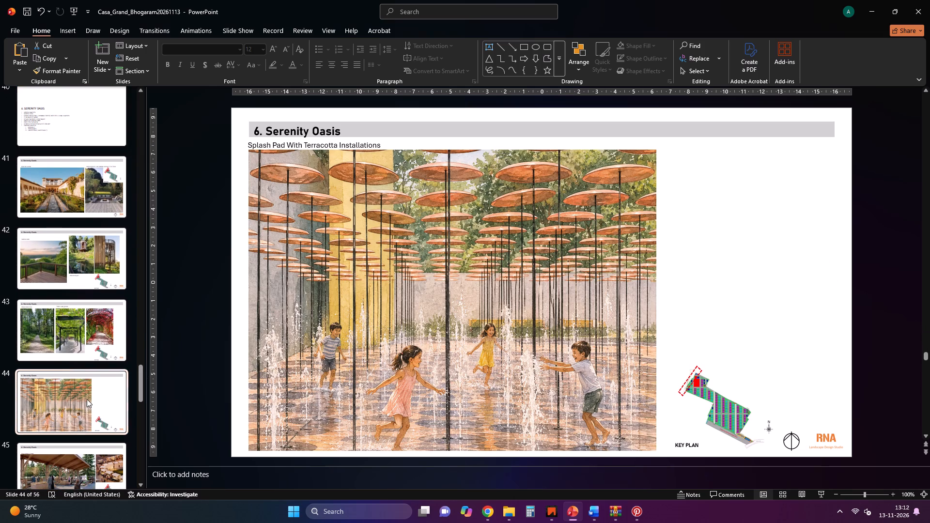
{"action": "left_click_drag", "start_coordinate": [139, 389], "coordinate": [140, 380]}
{"action": "left_click", "coordinate": [85, 234]}
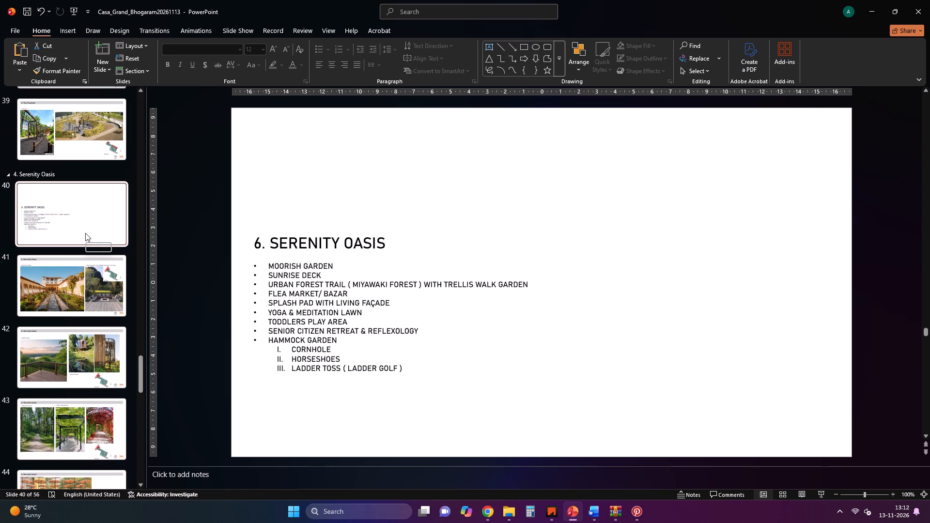
{"action": "left_click_drag", "start_coordinate": [138, 372], "coordinate": [138, 374]}
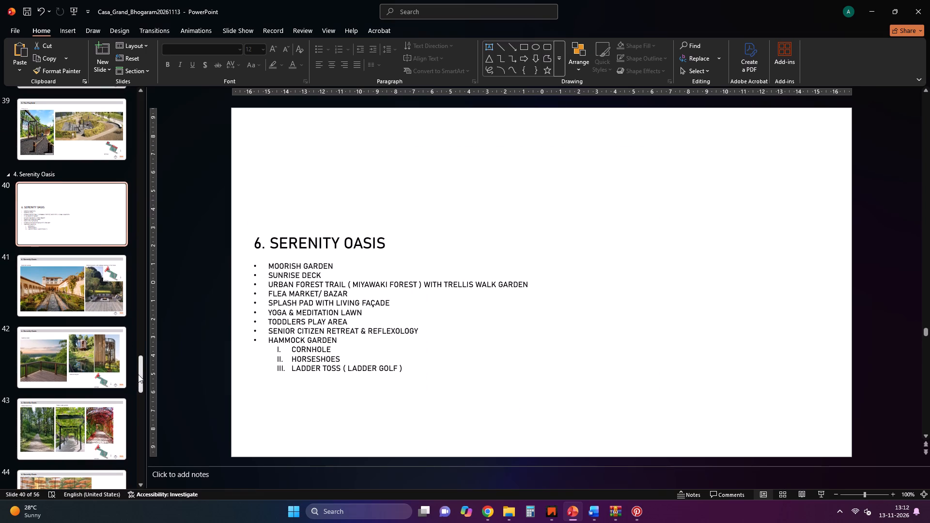
{"action": "left_click_drag", "start_coordinate": [138, 374], "coordinate": [144, 413]}
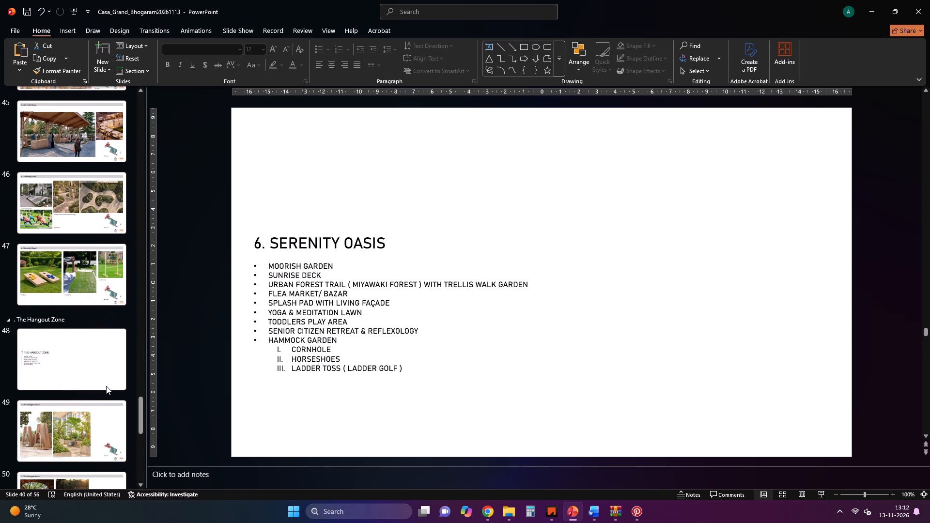
Review the amenities lists on the Hangout Zone slide 48 and the Arrival Court Zone slide 55.
{"action": "left_click", "coordinate": [106, 386]}
{"action": "left_click_drag", "start_coordinate": [142, 417], "coordinate": [149, 438]}
{"action": "left_click_drag", "start_coordinate": [143, 431], "coordinate": [144, 451]}
{"action": "left_click", "coordinate": [66, 434]}
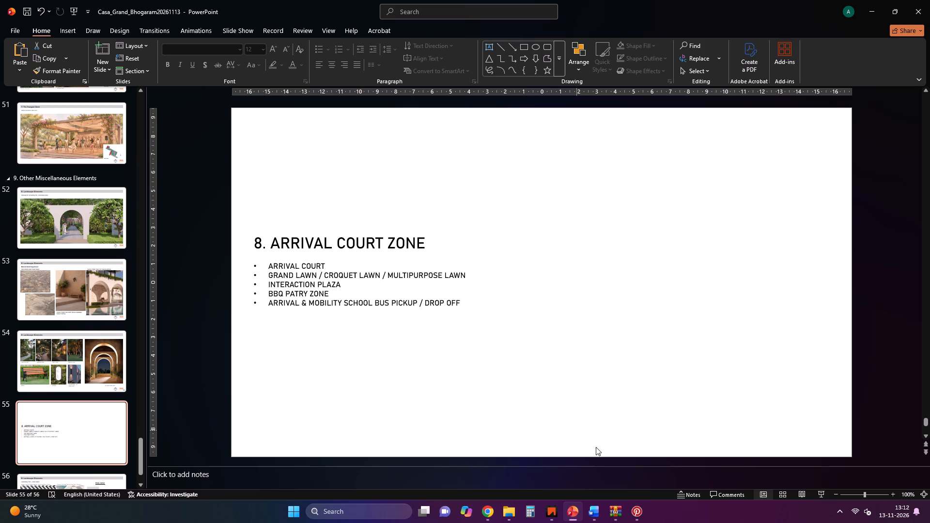
Switch to the Word amenities list and review its pictured entries from Turret – Sunrise Deck through the pool amenities.
{"action": "left_click", "coordinate": [592, 516]}
{"action": "scroll", "coordinate": [517, 343], "scroll_direction": "down", "scroll_amount": 1}
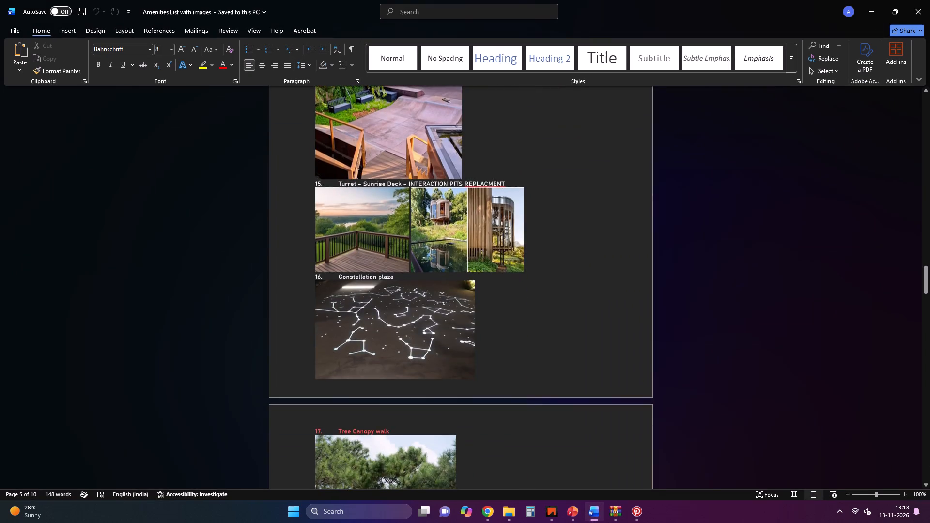
{"action": "scroll", "coordinate": [518, 344], "scroll_direction": "down", "scroll_amount": 4}
{"action": "scroll", "coordinate": [518, 344], "scroll_direction": "up", "scroll_amount": 2}
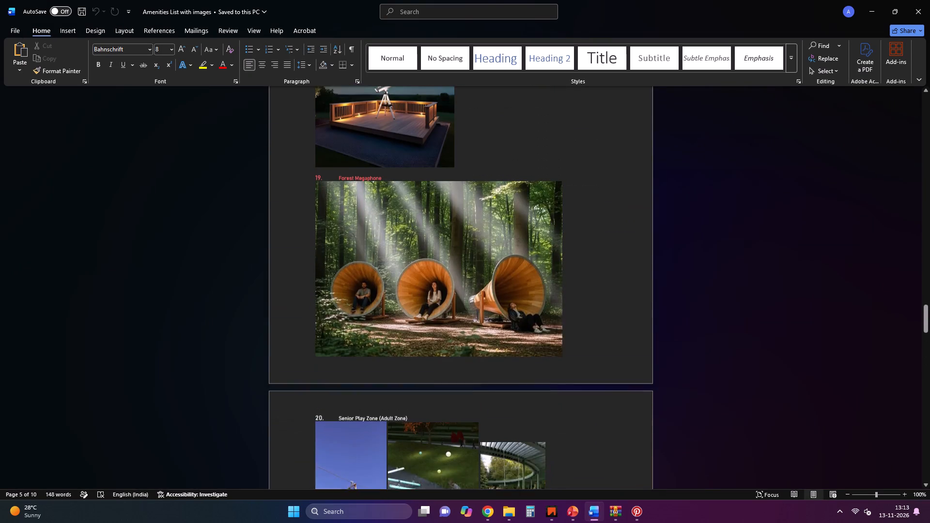
{"action": "scroll", "coordinate": [518, 344], "scroll_direction": "up", "scroll_amount": 1}
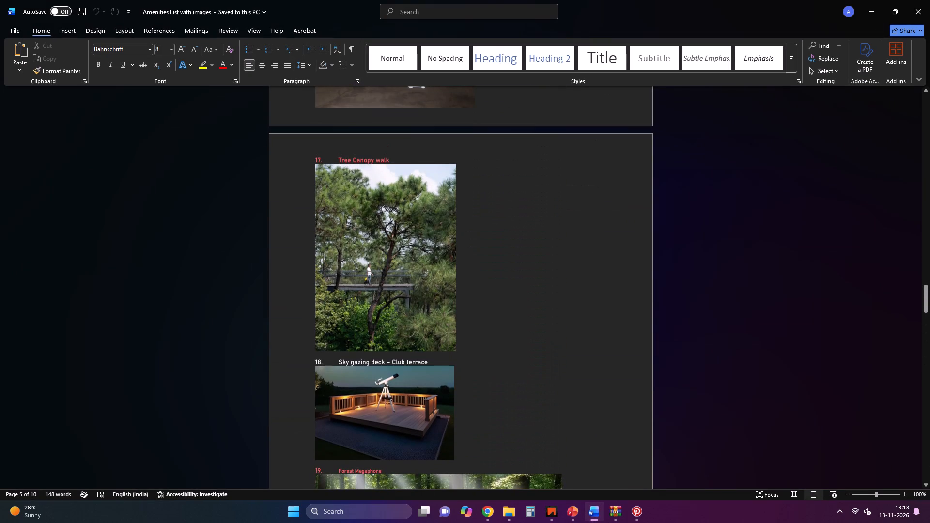
{"action": "scroll", "coordinate": [518, 344], "scroll_direction": "down", "scroll_amount": 3}
{"action": "scroll", "coordinate": [518, 344], "scroll_direction": "up", "scroll_amount": 1}
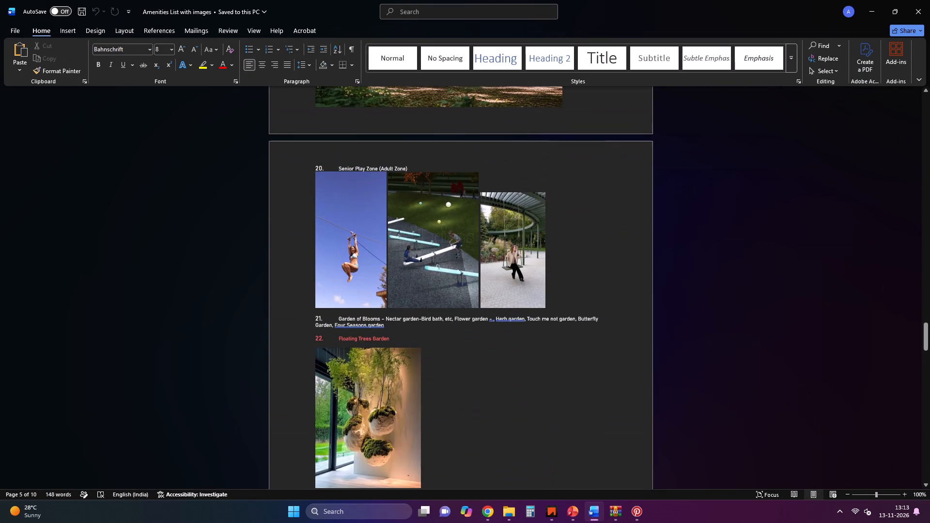
{"action": "scroll", "coordinate": [518, 344], "scroll_direction": "down", "scroll_amount": 1}
{"action": "scroll", "coordinate": [518, 344], "scroll_direction": "up", "scroll_amount": 1}
{"action": "scroll", "coordinate": [518, 344], "scroll_direction": "down", "scroll_amount": 3}
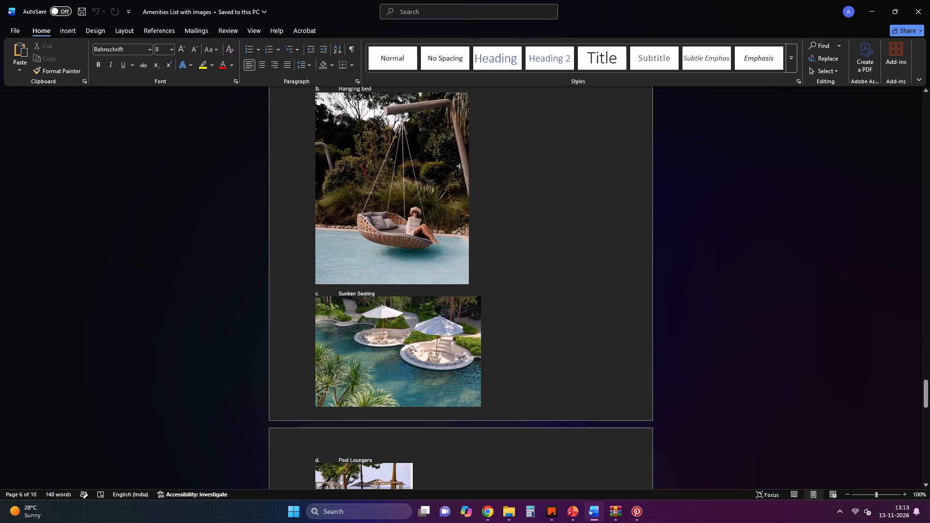
{"action": "scroll", "coordinate": [518, 344], "scroll_direction": "down", "scroll_amount": 3}
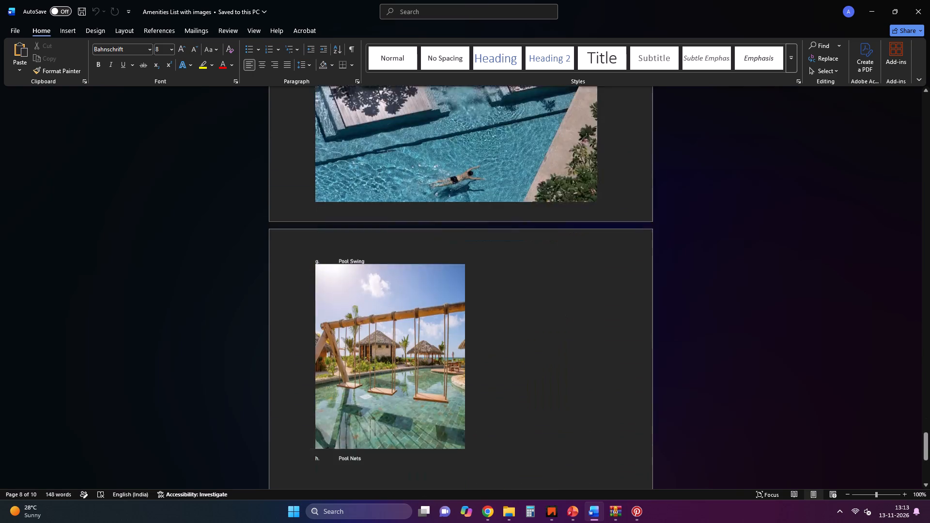
{"action": "scroll", "coordinate": [518, 344], "scroll_direction": "down", "scroll_amount": 2}
Review the Word amenities list back from the pool amenities to Maze Garden, and return to the presentation.
{"action": "scroll", "coordinate": [518, 344], "scroll_direction": "up", "scroll_amount": 4}
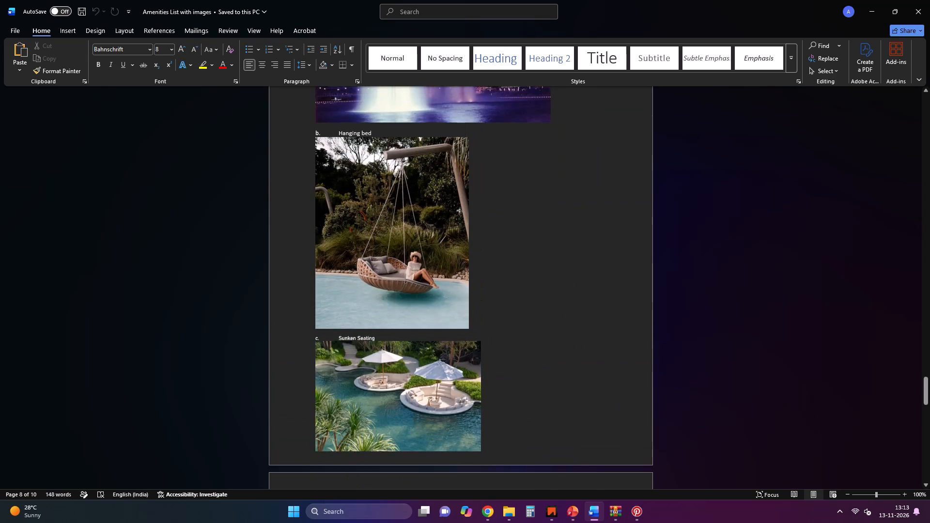
{"action": "scroll", "coordinate": [518, 344], "scroll_direction": "up", "scroll_amount": 6}
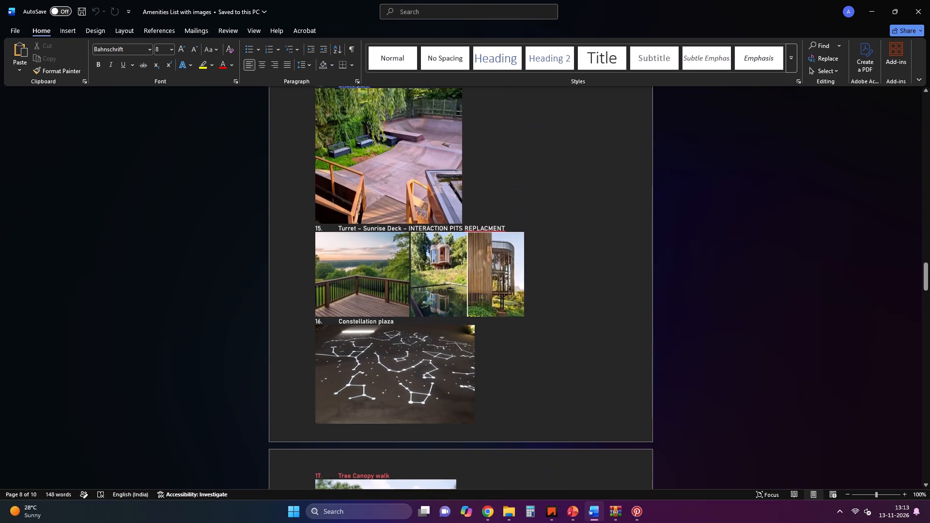
{"action": "scroll", "coordinate": [518, 344], "scroll_direction": "up", "scroll_amount": 2}
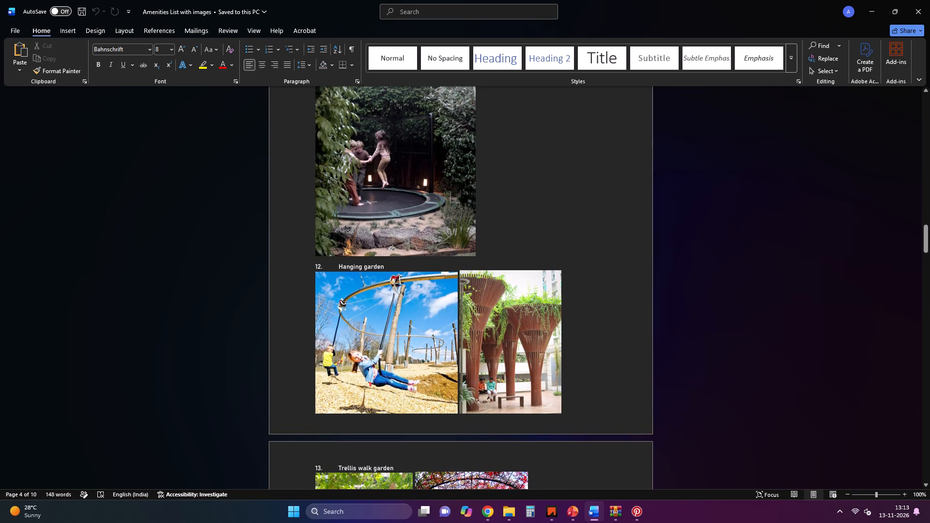
{"action": "scroll", "coordinate": [518, 344], "scroll_direction": "up", "scroll_amount": 1}
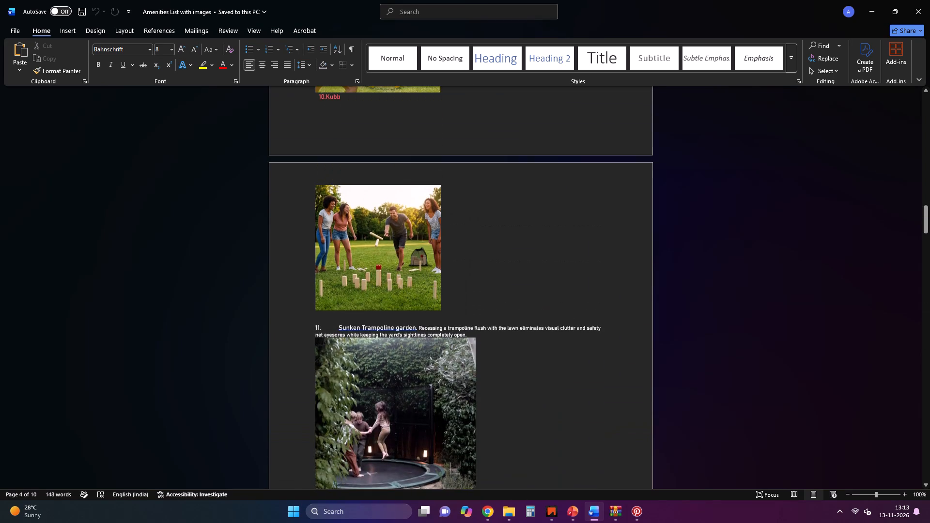
{"action": "scroll", "coordinate": [518, 344], "scroll_direction": "up", "scroll_amount": 4}
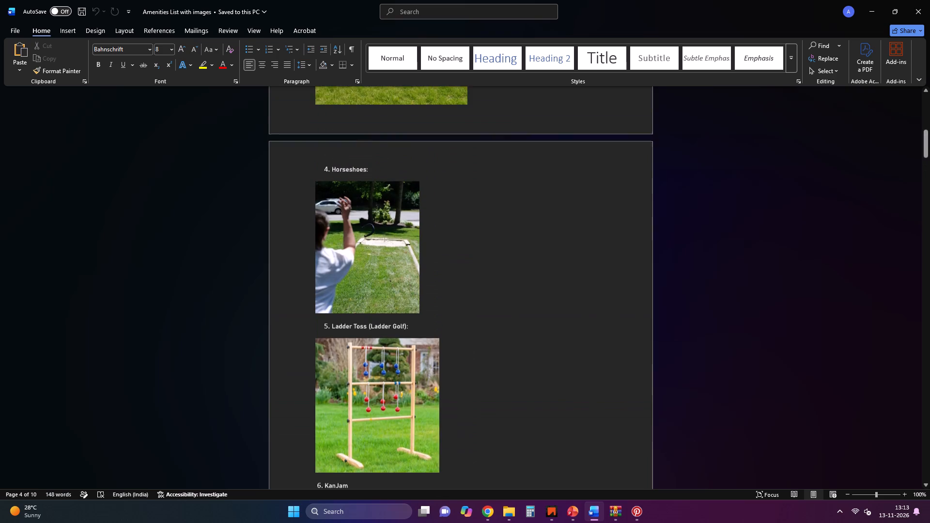
{"action": "scroll", "coordinate": [518, 344], "scroll_direction": "up", "scroll_amount": 4}
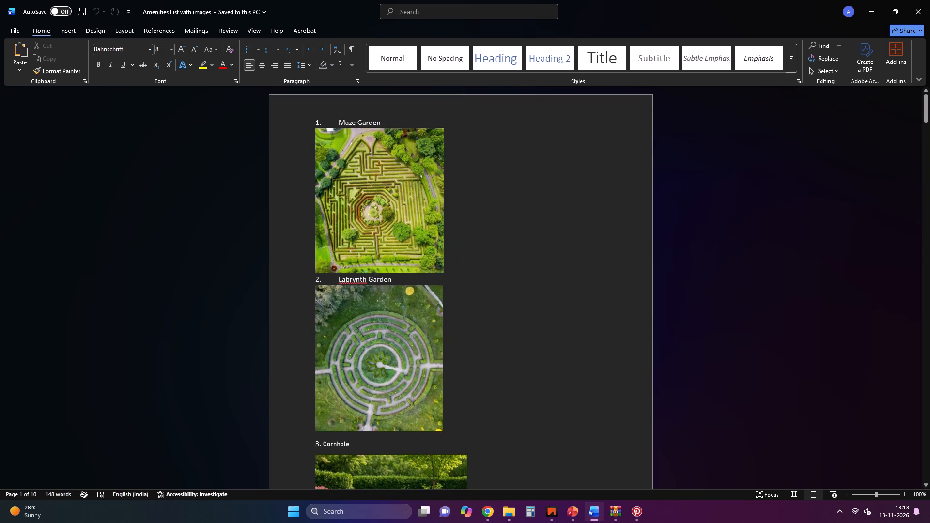
{"action": "left_click", "coordinate": [874, 16]}
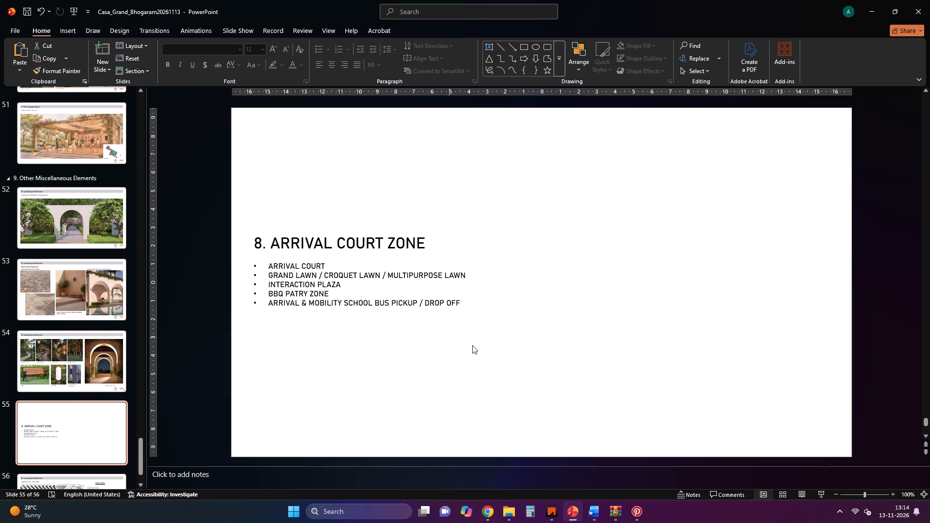
Recheck the lawn games in the Word amenities list, selecting the Croquet picture and reading on to Sunken Trampoline garden.
{"action": "left_click", "coordinate": [590, 505]}
{"action": "scroll", "coordinate": [514, 323], "scroll_direction": "down", "scroll_amount": 2}
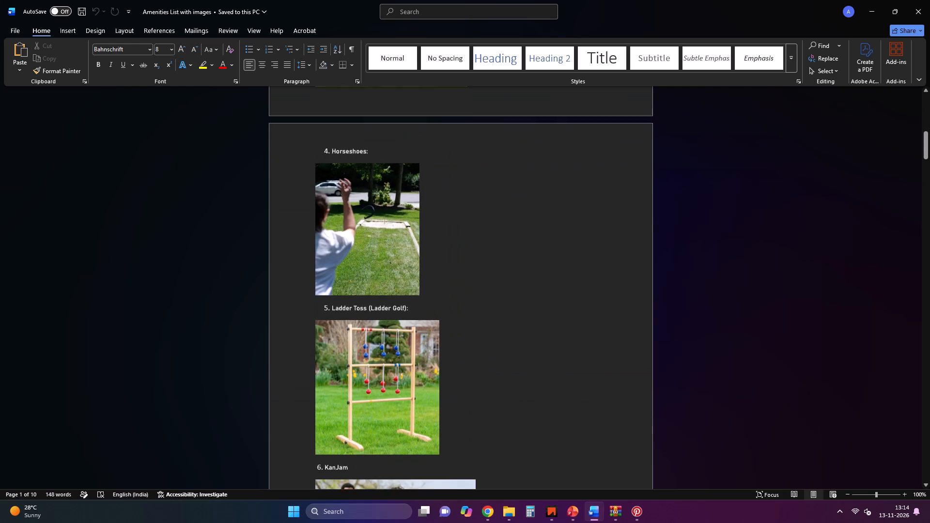
{"action": "scroll", "coordinate": [513, 323], "scroll_direction": "down", "scroll_amount": 2}
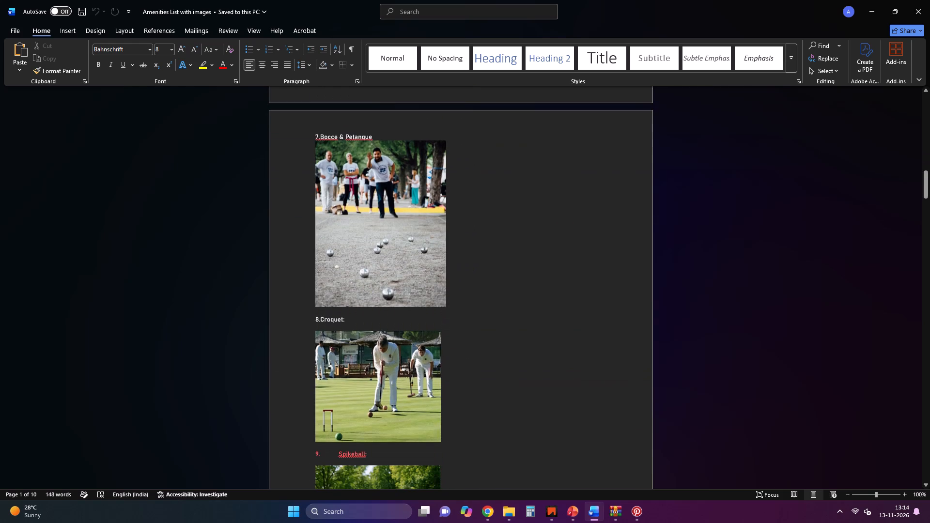
{"action": "left_click", "coordinate": [382, 371]}
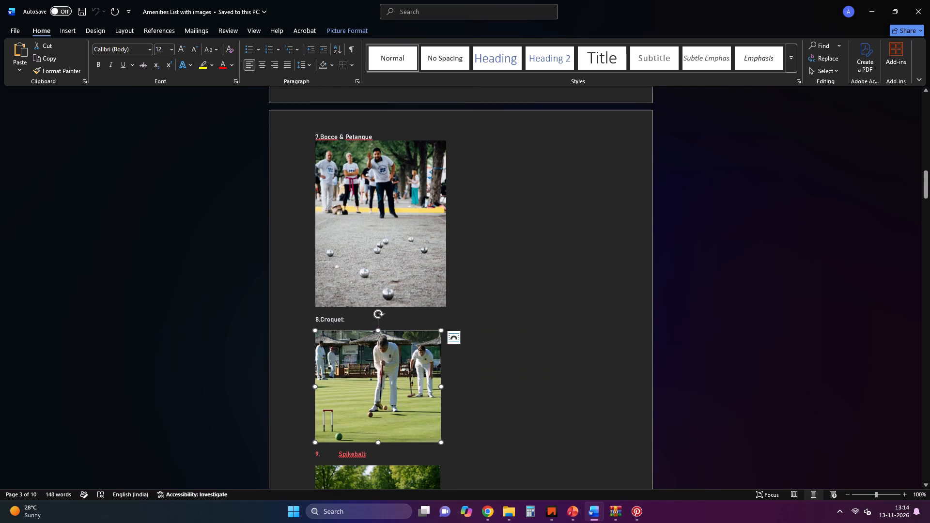
{"action": "scroll", "coordinate": [497, 387], "scroll_direction": "down", "scroll_amount": 1}
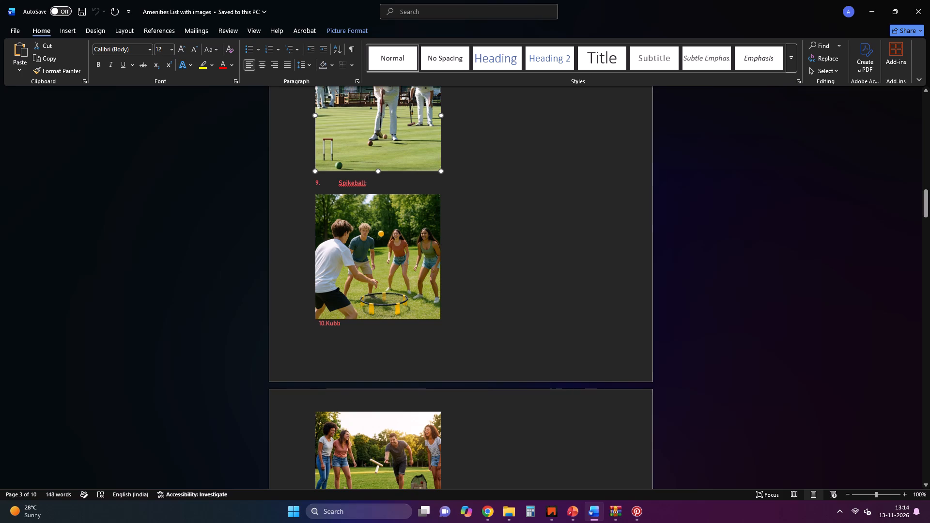
{"action": "scroll", "coordinate": [482, 308], "scroll_direction": "down", "scroll_amount": 1}
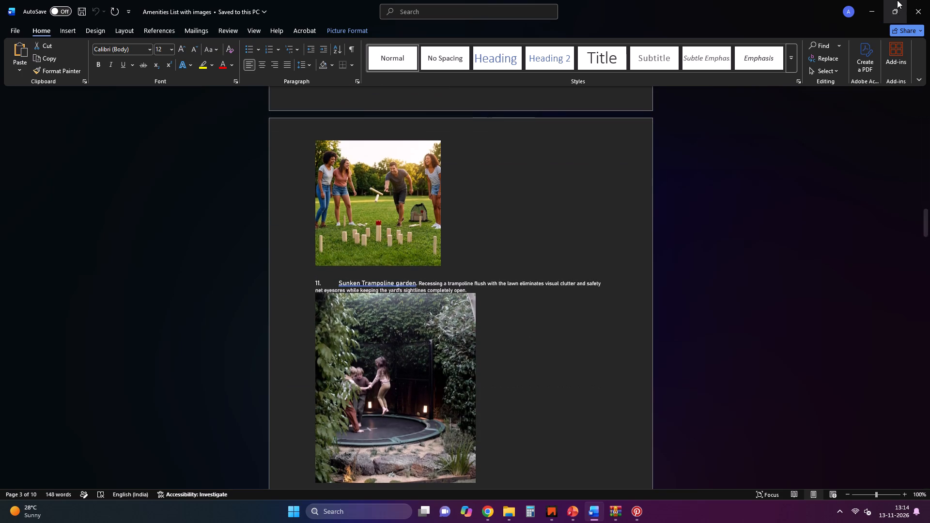
{"action": "left_click", "coordinate": [877, 8]}
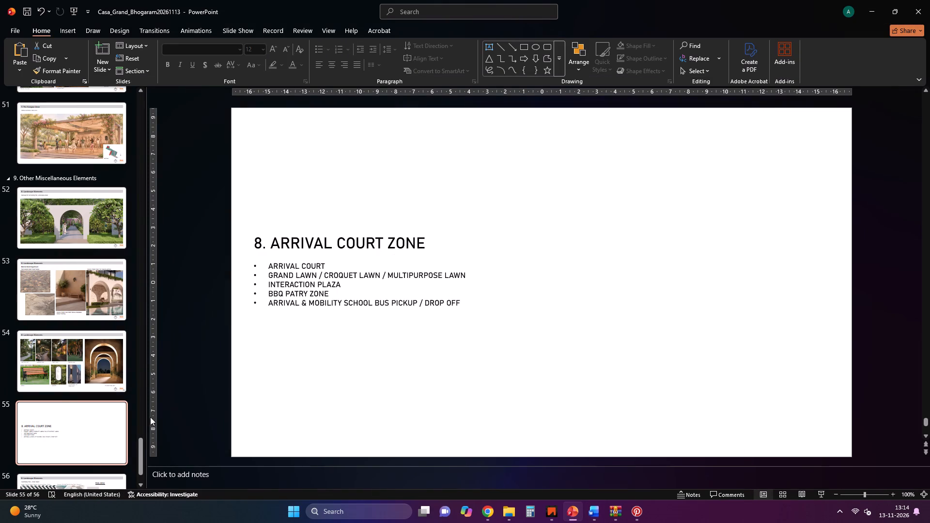
Review the amenities list on The Club House slide 13 and the topics on the Roads and Pavements slide 5.
{"action": "left_click_drag", "start_coordinate": [140, 443], "coordinate": [146, 208]}
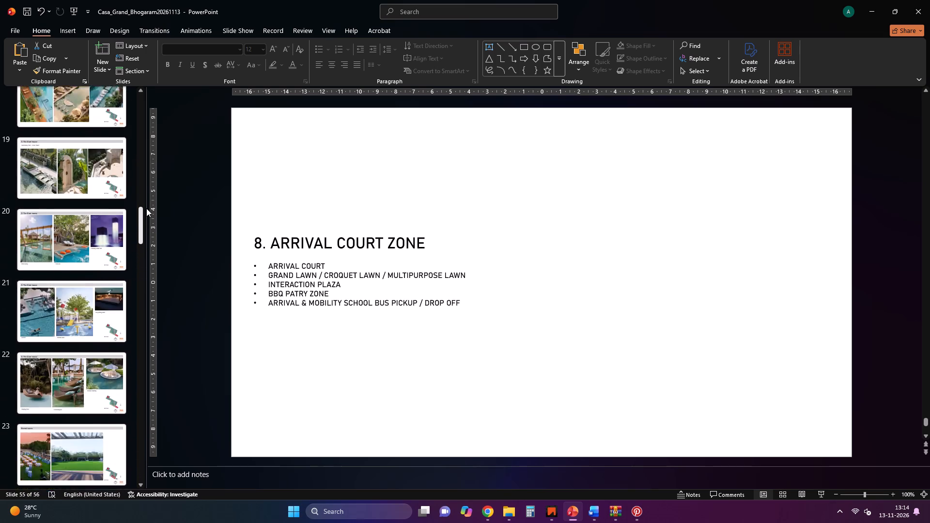
{"action": "left_click_drag", "start_coordinate": [146, 208], "coordinate": [149, 181]}
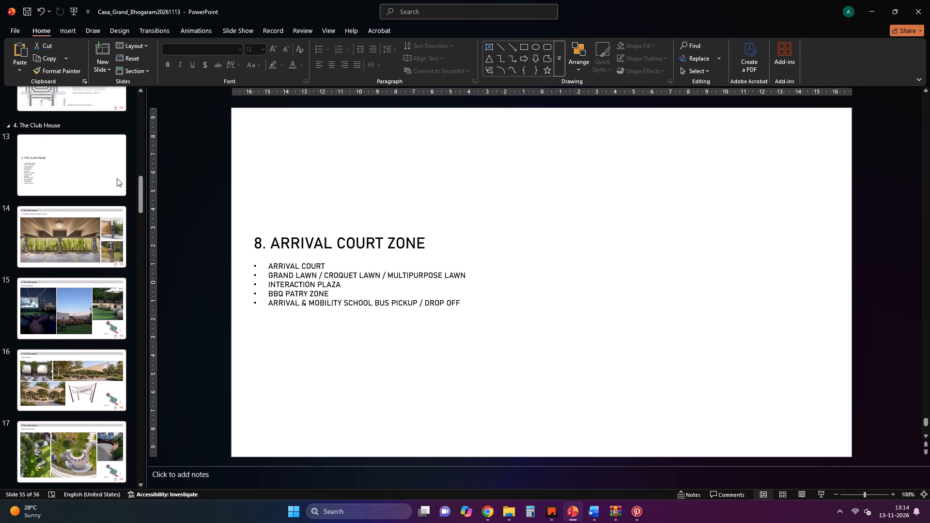
{"action": "left_click", "coordinate": [81, 158]}
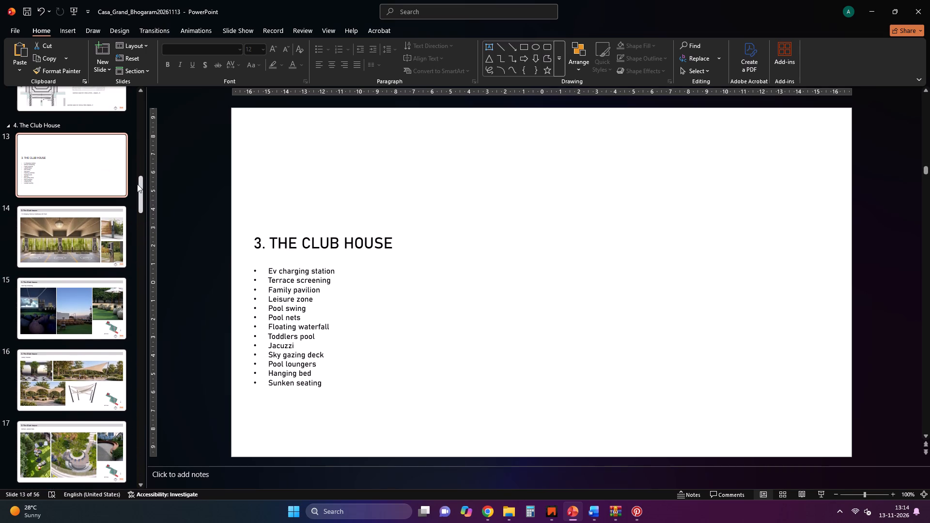
{"action": "left_click_drag", "start_coordinate": [146, 190], "coordinate": [145, 157]}
{"action": "left_click_drag", "start_coordinate": [138, 190], "coordinate": [138, 186]}
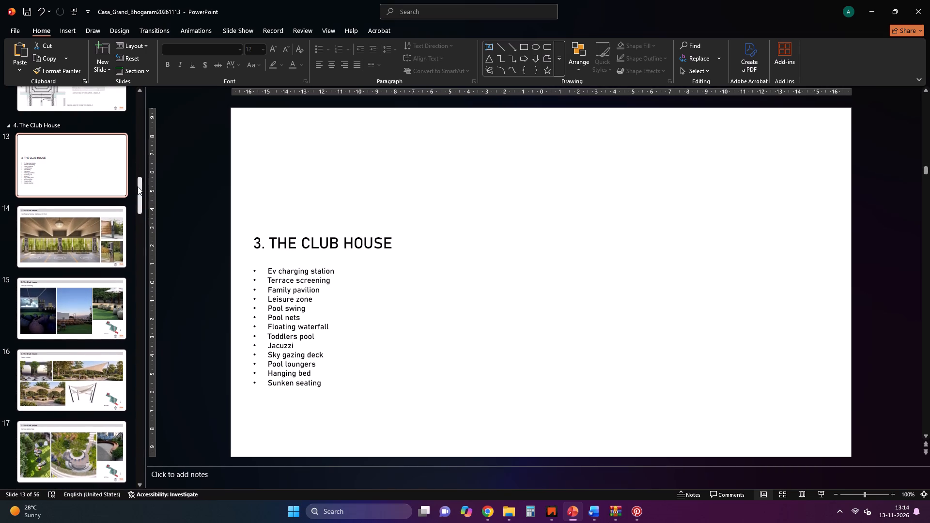
{"action": "left_click_drag", "start_coordinate": [138, 186], "coordinate": [141, 148]}
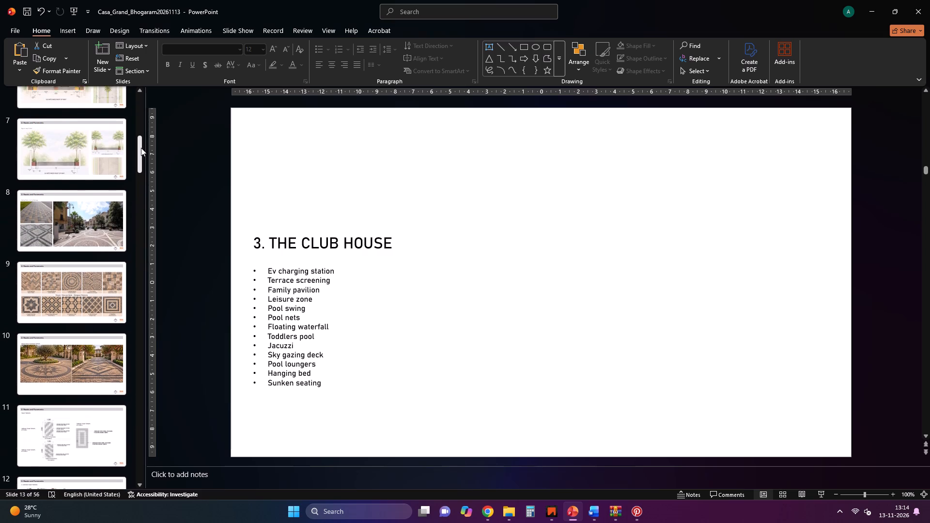
{"action": "left_click_drag", "start_coordinate": [141, 148], "coordinate": [139, 120]}
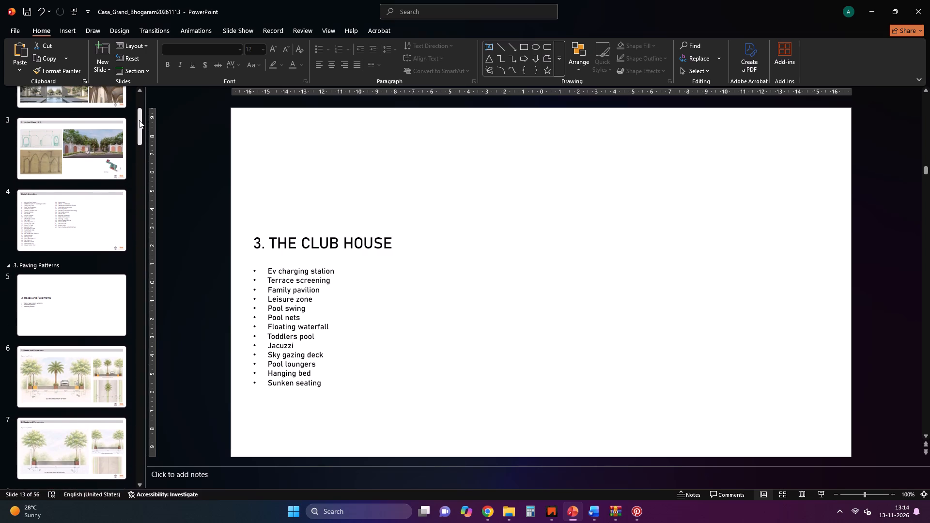
{"action": "left_click_drag", "start_coordinate": [139, 120], "coordinate": [137, 113]}
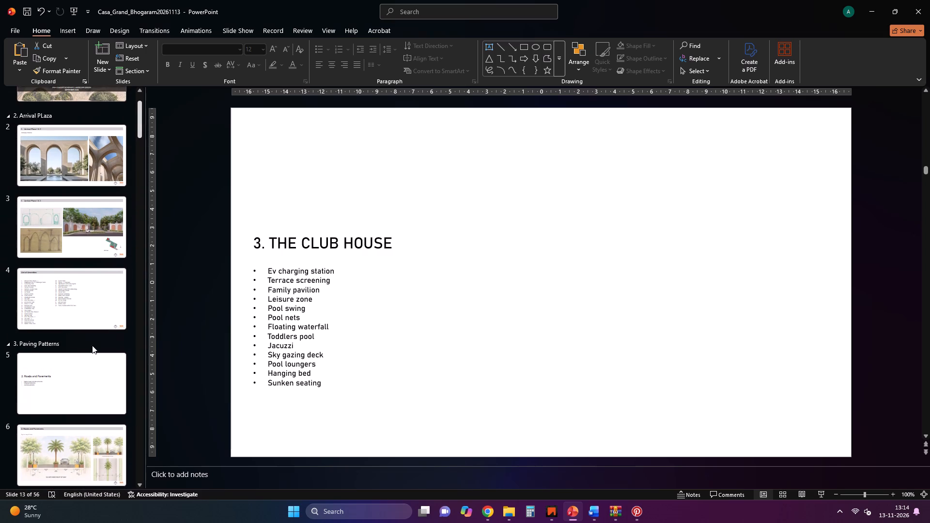
{"action": "left_click", "coordinate": [57, 378]}
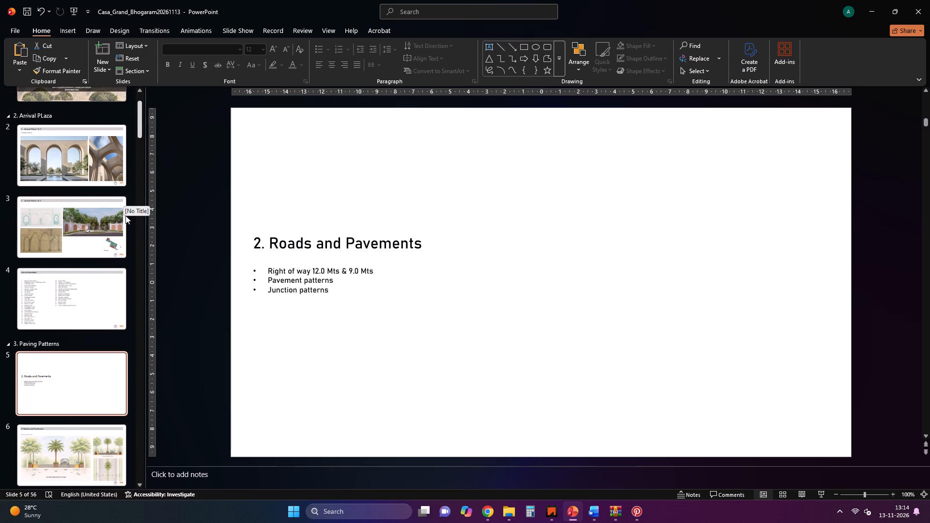
Review the Club House picture slides from the EV charging points on slide 14 through Grand lawns on slide 24.
{"action": "left_click_drag", "start_coordinate": [139, 122], "coordinate": [154, 187]}
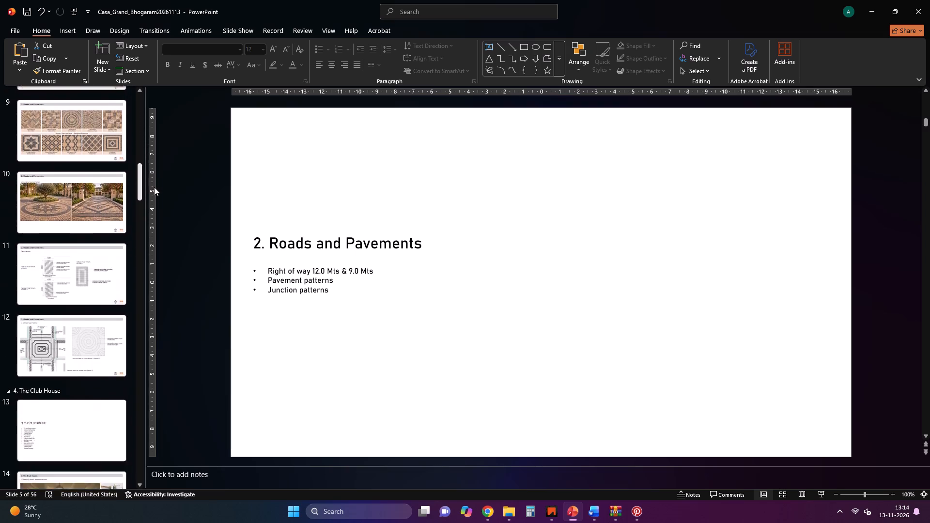
{"action": "left_click_drag", "start_coordinate": [154, 187], "coordinate": [156, 199]}
{"action": "left_click", "coordinate": [94, 229]}
{"action": "left_click", "coordinate": [98, 325]}
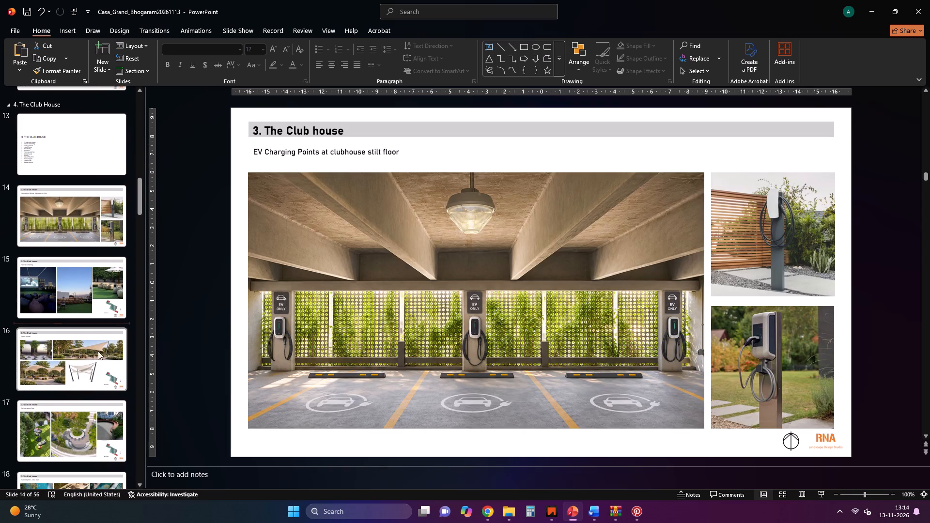
{"action": "left_click", "coordinate": [77, 402]}
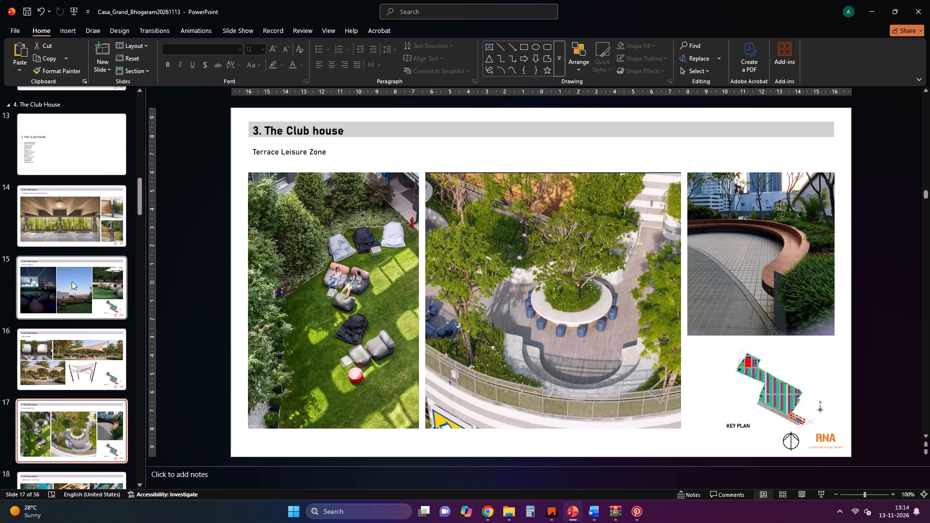
{"action": "left_click", "coordinate": [72, 281]}
{"action": "key", "text": "Down"}
{"action": "key", "text": "Down"}
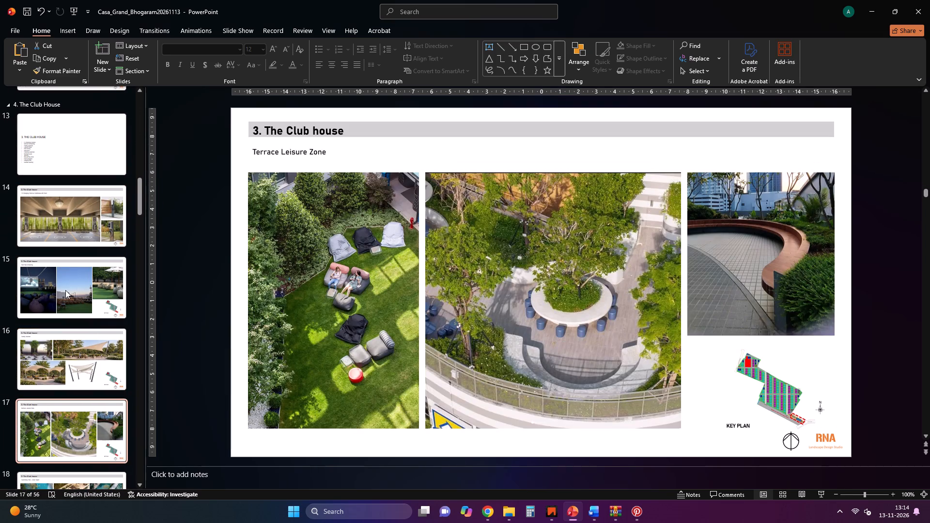
{"action": "key", "text": "Down"}
{"action": "key", "text": "Down"}
{"action": "key", "text": "Down"}
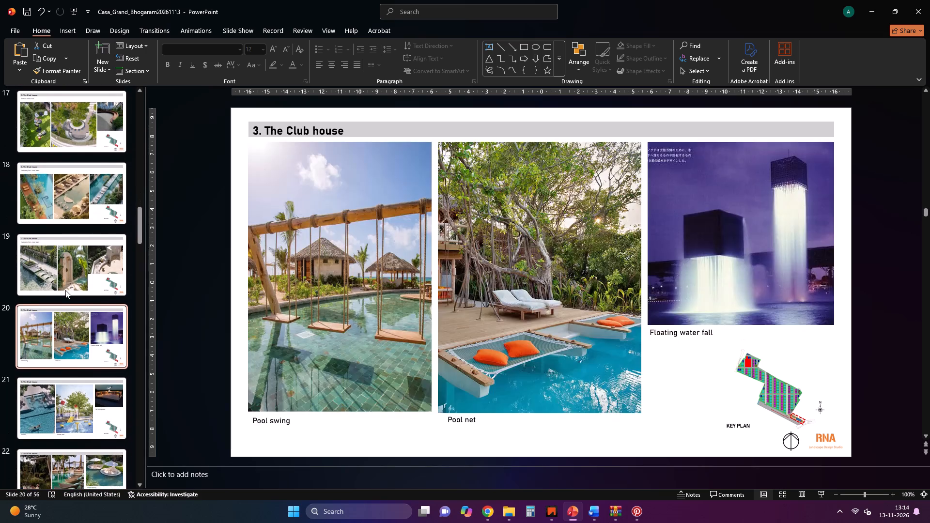
{"action": "key", "text": "Down"}
{"action": "key", "text": "Down"}
{"action": "key", "text": "Down"}
{"action": "key", "text": "Down"}
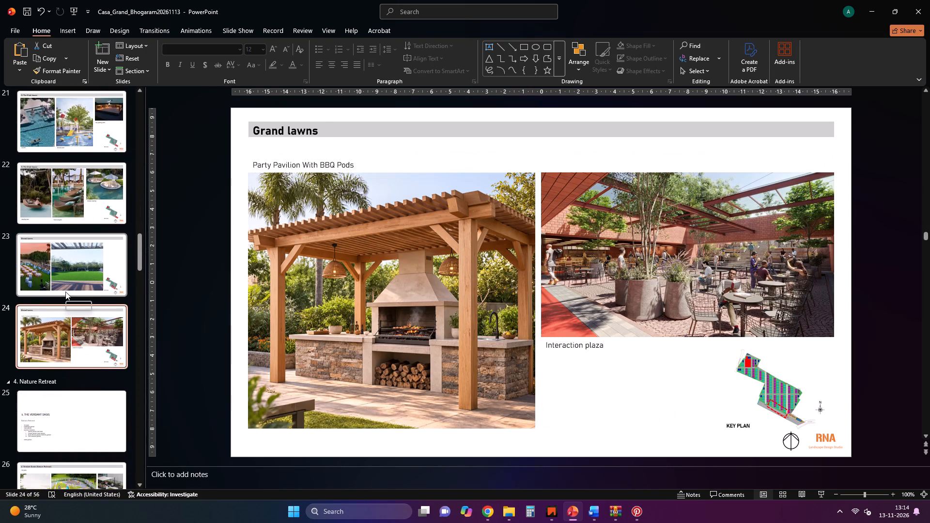
Review the Verdant Oasis topic list on slide 25 and the Nature Retreat picture slides up to slide 31.
{"action": "key", "text": "Down"}
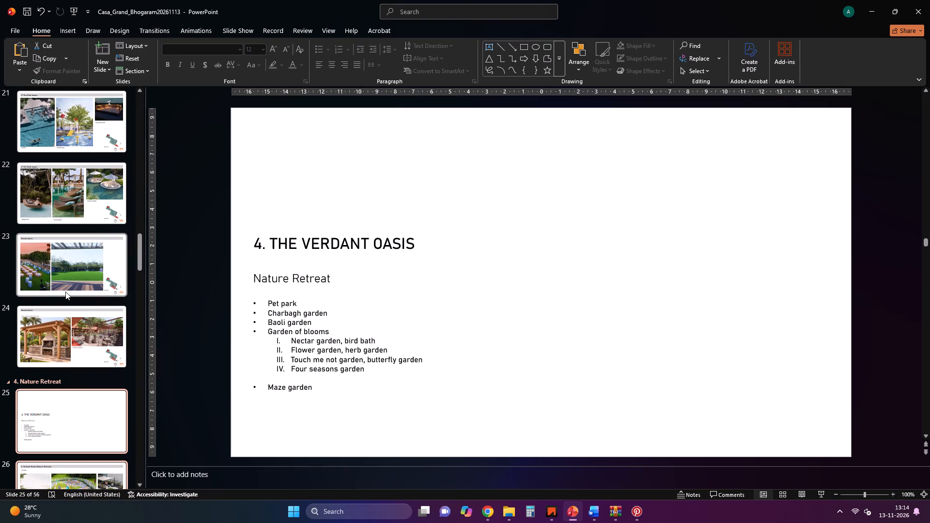
{"action": "key", "text": "Down"}
{"action": "key", "text": "Up"}
{"action": "key", "text": "Up"}
{"action": "key", "text": "Down"}
{"action": "key", "text": "Down"}
{"action": "key", "text": "Down"}
{"action": "key", "text": "Down"}
{"action": "key", "text": "Down"}
{"action": "key", "text": "Down"}
{"action": "key", "text": "Down"}
{"action": "key", "text": "Down"}
{"action": "key", "text": "Down"}
{"action": "key", "text": "Down"}
Review The Play Field topic list on slide 32 and its picture slides through Calisthenics on slide 39.
{"action": "key", "text": "Down"}
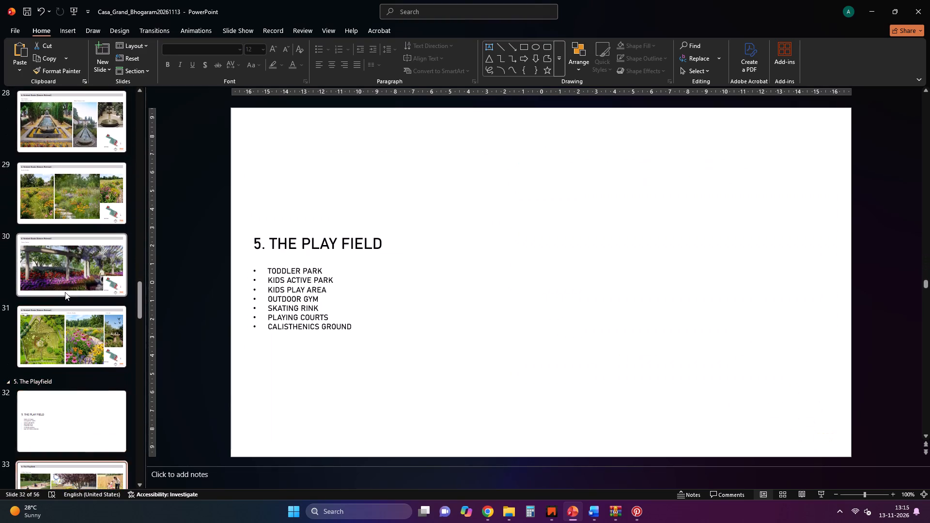
{"action": "key", "text": "Down"}
{"action": "key", "text": "Down"}
{"action": "key", "text": "Down"}
{"action": "key", "text": "Down"}
{"action": "key", "text": "Down"}
{"action": "key", "text": "Down"}
{"action": "key", "text": "Down"}
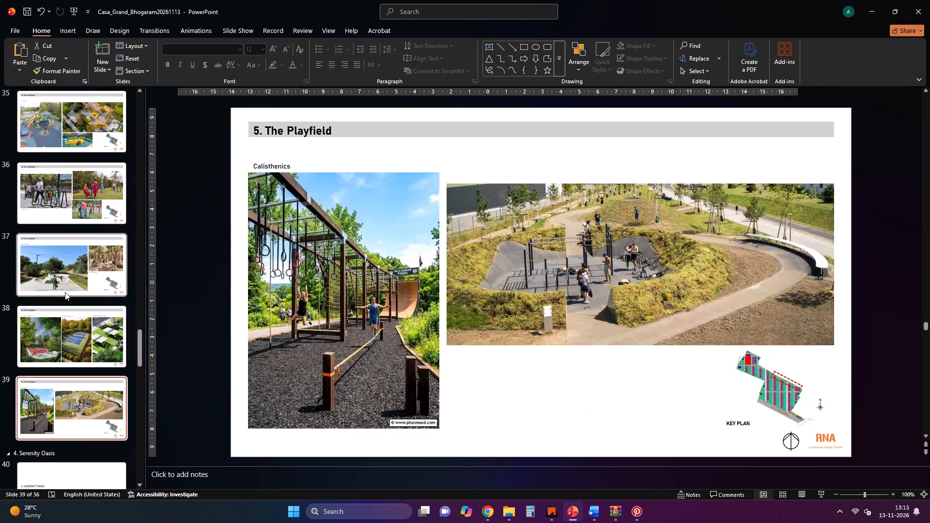
Review the Serenity Oasis section from slide 40 through the lawn games pictures on slide 47.
{"action": "key", "text": "Down"}
{"action": "key", "text": "Down"}
{"action": "key", "text": "Down"}
{"action": "key", "text": "Down"}
{"action": "key", "text": "Down"}
{"action": "key", "text": "Down"}
{"action": "key", "text": "Down"}
{"action": "key", "text": "Down"}
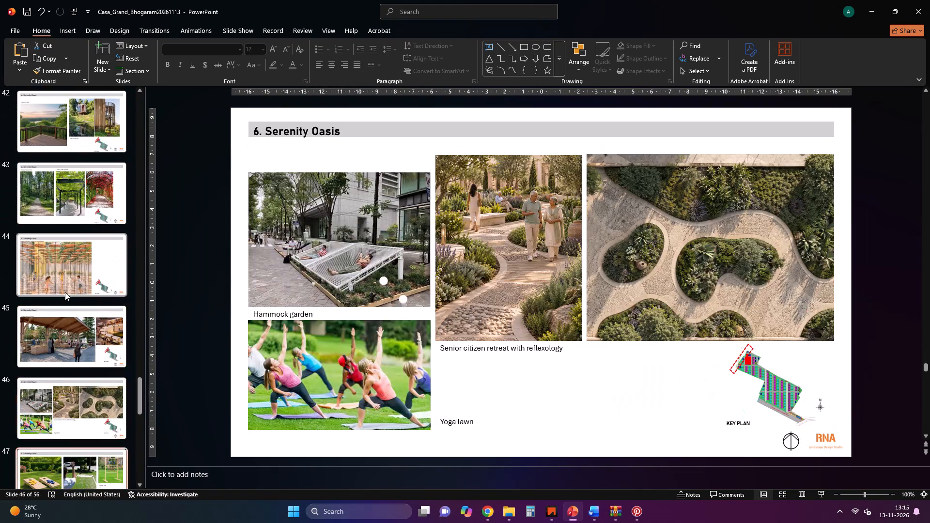
Check The Hangout Zone topics and pictures through Landscape Elements slide 52, and return to the Work From Nature picture on slide 49.
{"action": "key", "text": "Down"}
{"action": "key", "text": "Down"}
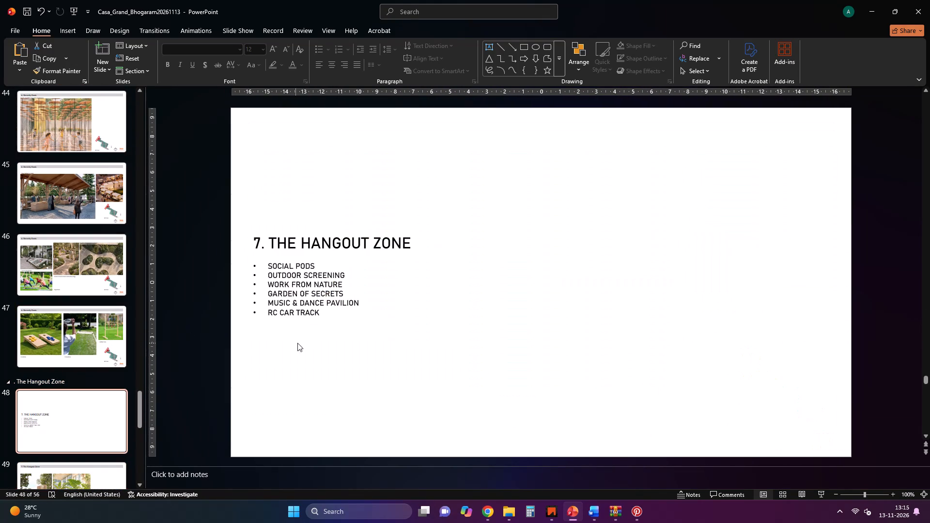
{"action": "key", "text": "Down"}
{"action": "key", "text": "Down"}
{"action": "key", "text": "Down"}
{"action": "key", "text": "Down"}
{"action": "key", "text": "Down"}
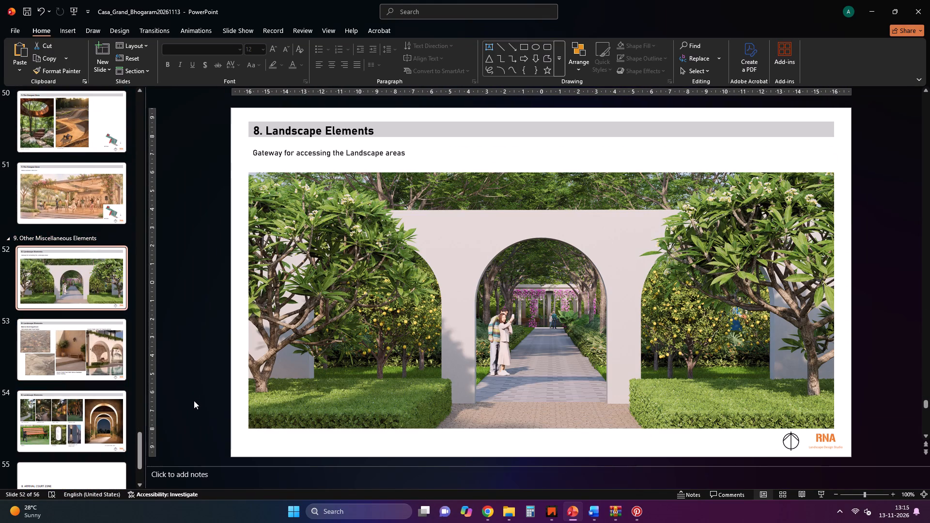
{"action": "key", "text": "Up"}
{"action": "key", "text": "Up"}
{"action": "key", "text": "Up"}
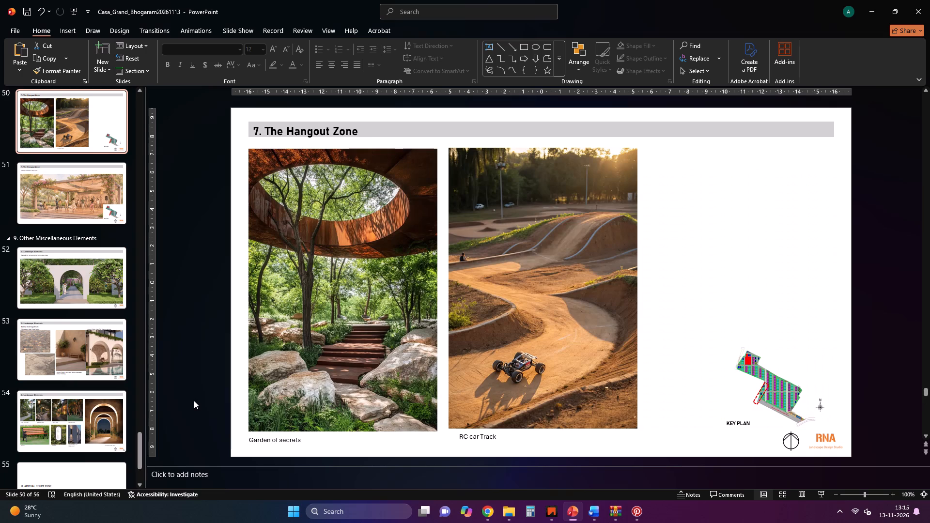
{"action": "key", "text": "Up"}
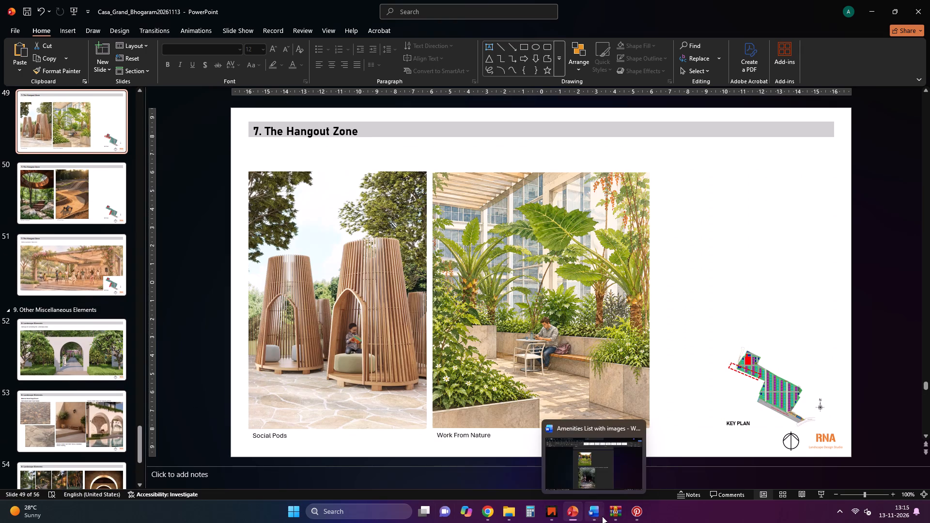
Switch to Pinterest and search for "work from nature".
{"action": "left_click", "coordinate": [634, 515]}
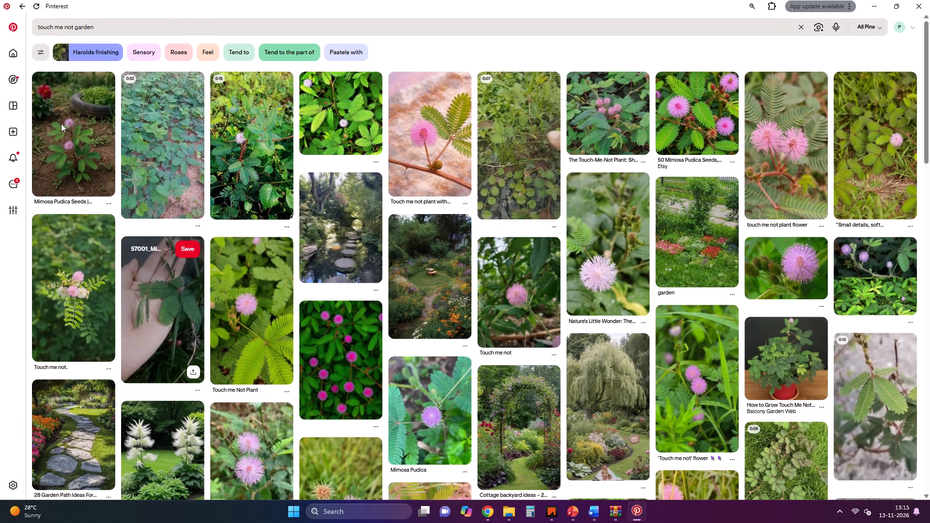
{"action": "left_click", "coordinate": [179, 27]}
{"action": "left_click_drag", "start_coordinate": [179, 27], "coordinate": [23, 18]}
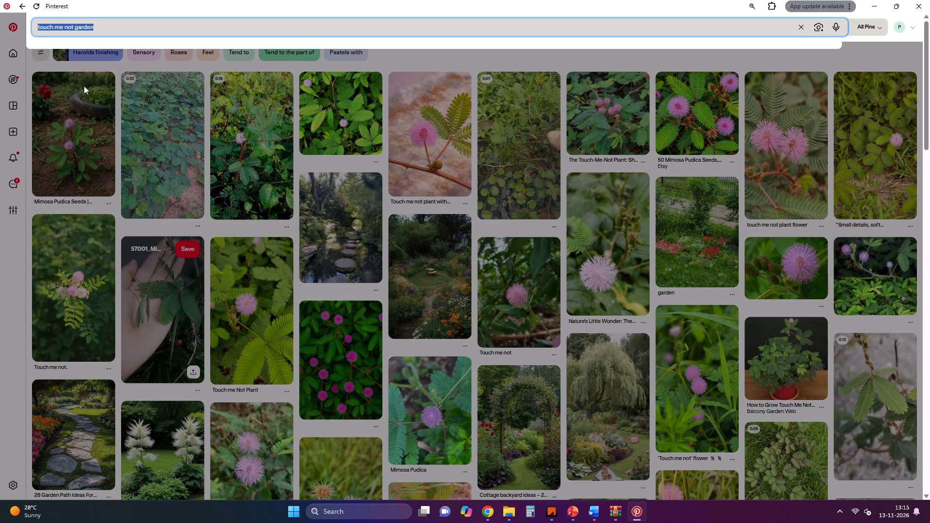
{"action": "type", "text": "work from nature"}
{"action": "key", "text": "space"}
{"action": "key", "text": "Return"}
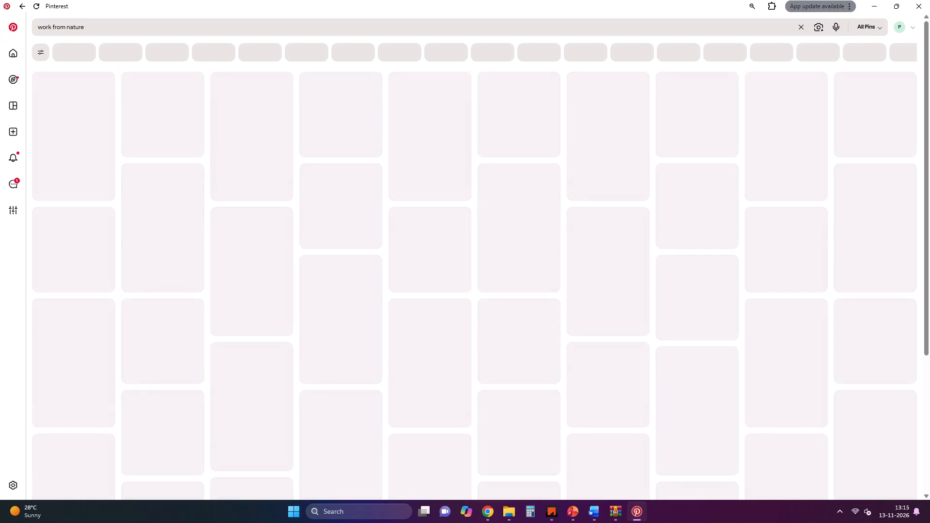
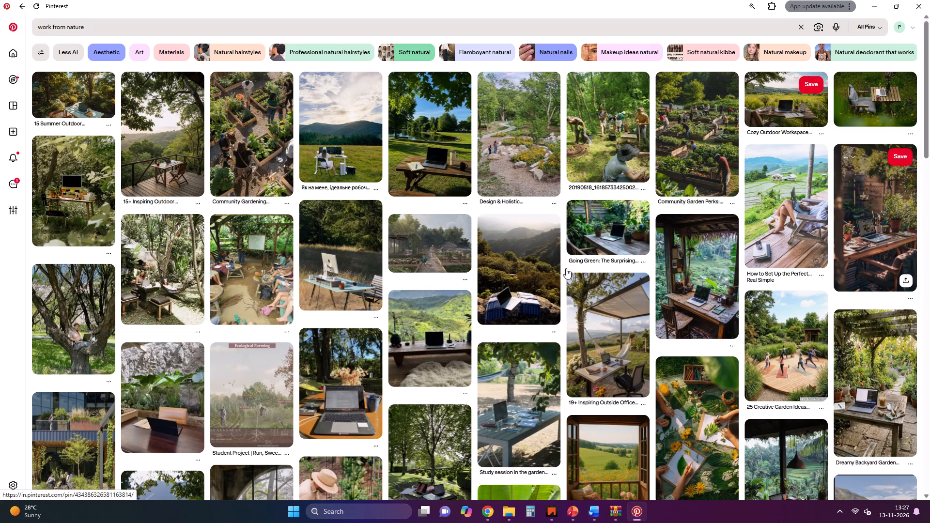
Compare Pinterest's work-from-nature images with slide 49's Work From Nature picture, and look over the slides through Landscape Elements.
{"action": "scroll", "coordinate": [348, 286], "scroll_direction": "up", "scroll_amount": 5}
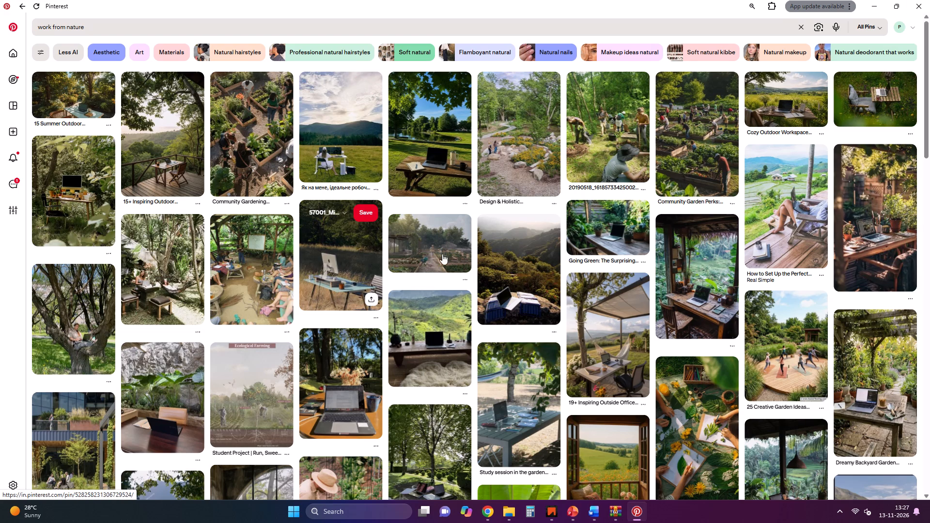
{"action": "scroll", "coordinate": [630, 144], "scroll_direction": "up", "scroll_amount": 4}
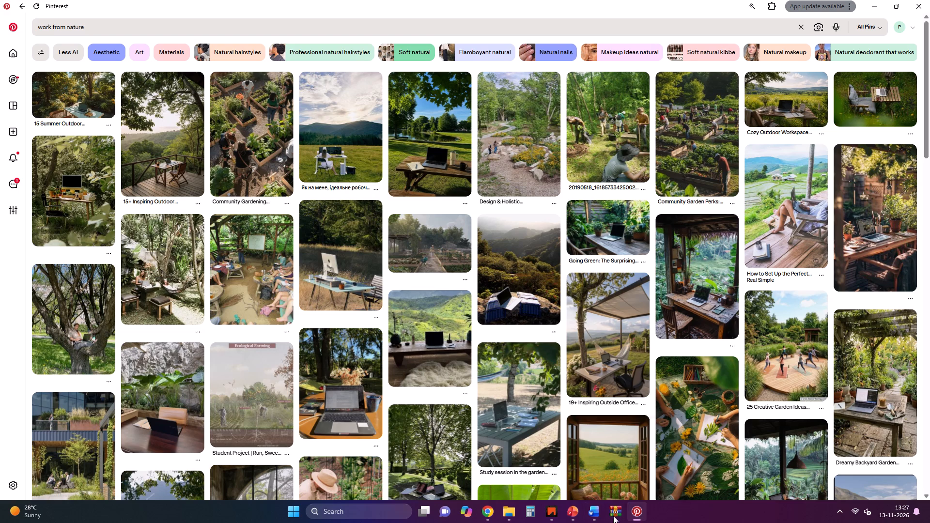
{"action": "left_click", "coordinate": [575, 512]}
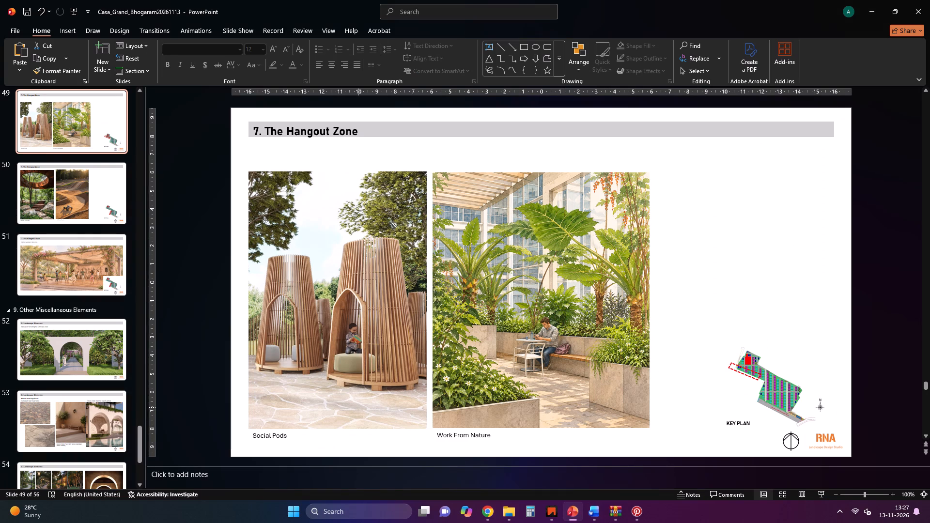
{"action": "left_click", "coordinate": [635, 521]}
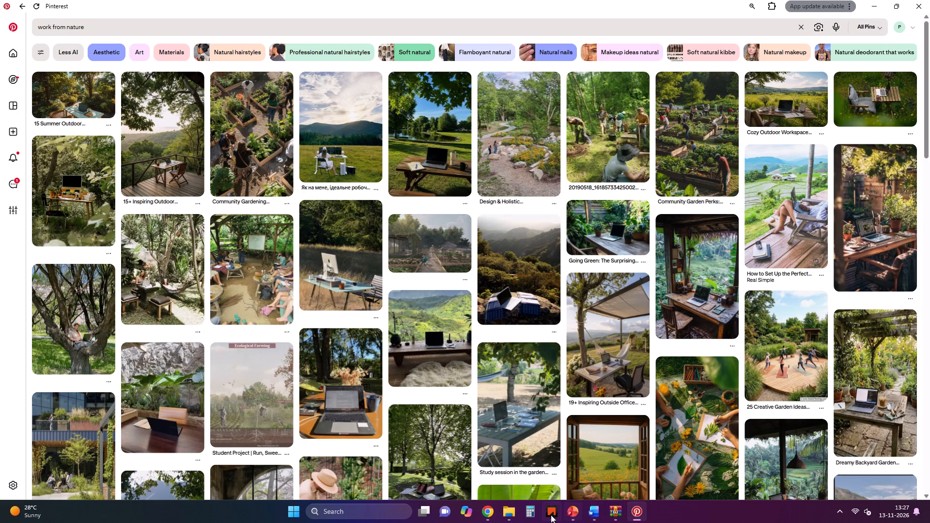
{"action": "left_click", "coordinate": [580, 508]}
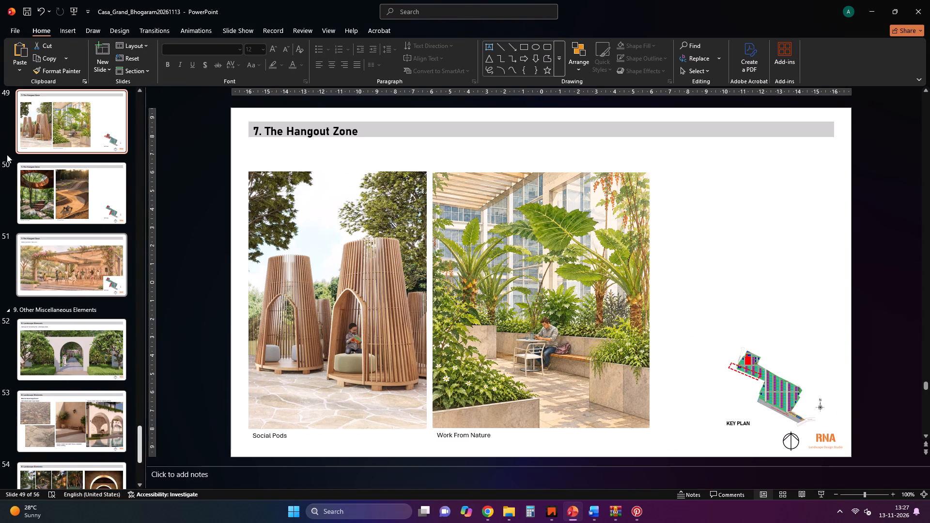
{"action": "left_click", "coordinate": [77, 115]}
{"action": "left_click", "coordinate": [81, 210]}
{"action": "left_click", "coordinate": [86, 309]}
{"action": "left_click", "coordinate": [82, 395]}
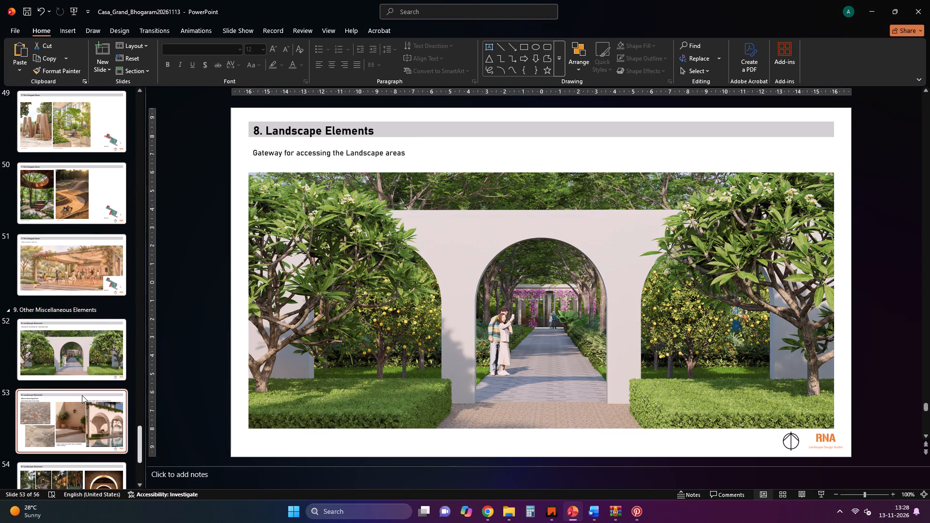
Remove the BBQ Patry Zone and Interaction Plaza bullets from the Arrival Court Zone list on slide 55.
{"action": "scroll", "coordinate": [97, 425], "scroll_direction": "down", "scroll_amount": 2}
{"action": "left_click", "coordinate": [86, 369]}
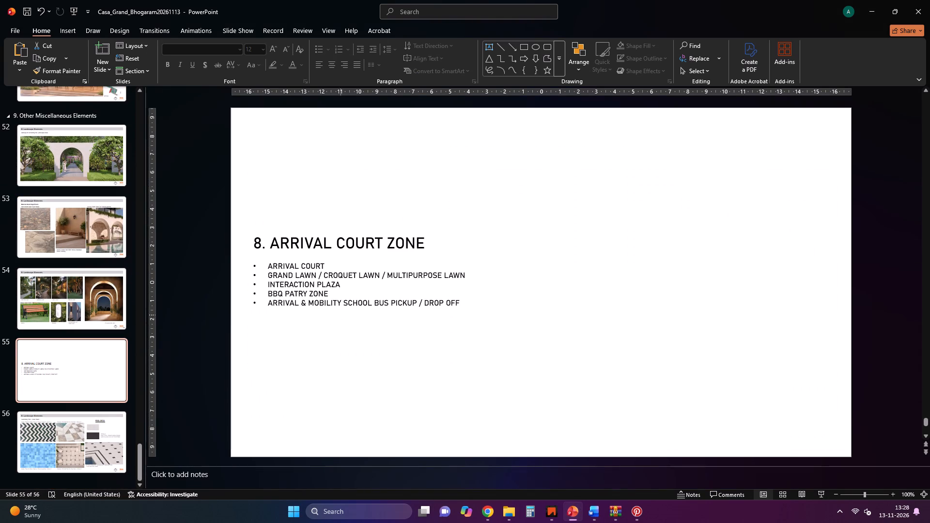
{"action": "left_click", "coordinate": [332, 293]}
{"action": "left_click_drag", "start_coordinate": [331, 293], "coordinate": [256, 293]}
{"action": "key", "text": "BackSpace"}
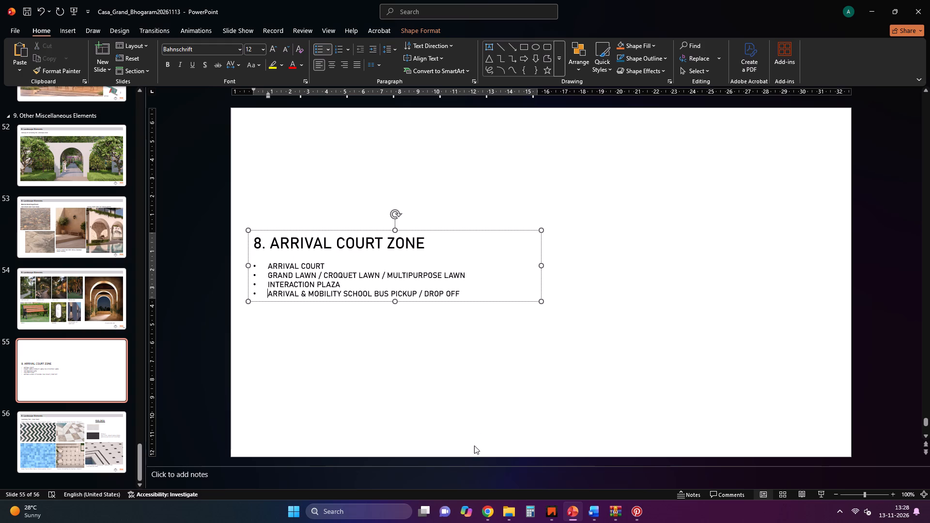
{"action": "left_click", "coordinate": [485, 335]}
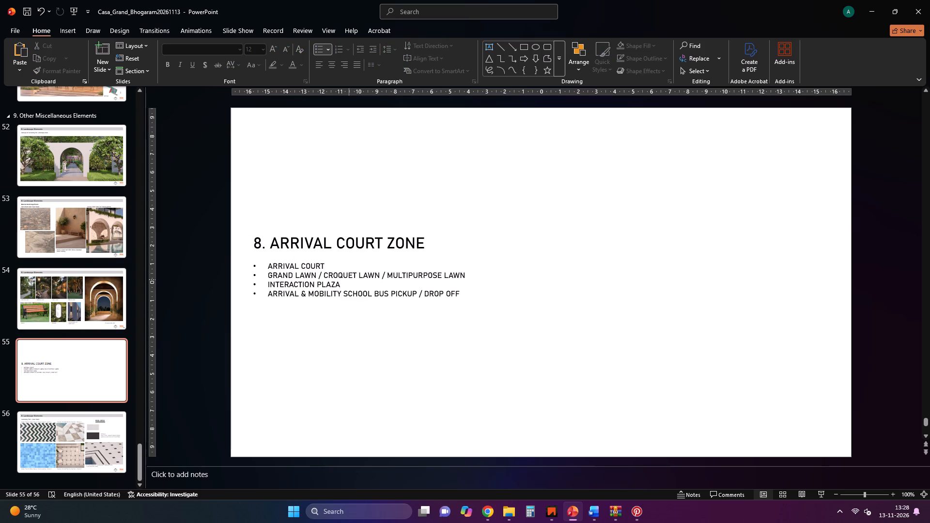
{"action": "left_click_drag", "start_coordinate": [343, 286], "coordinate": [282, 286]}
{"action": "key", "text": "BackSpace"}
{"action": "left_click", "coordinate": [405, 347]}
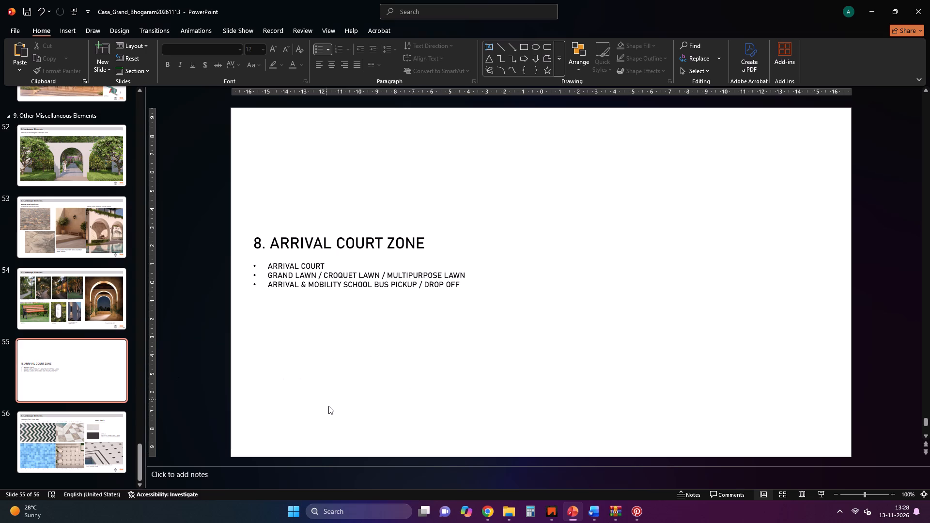
Delete the Arrival Court Zone topic slide, slide 55, from the deck.
{"action": "key", "text": "Delete"}
{"action": "left_click", "coordinate": [30, 384]}
{"action": "key", "text": "Delete"}
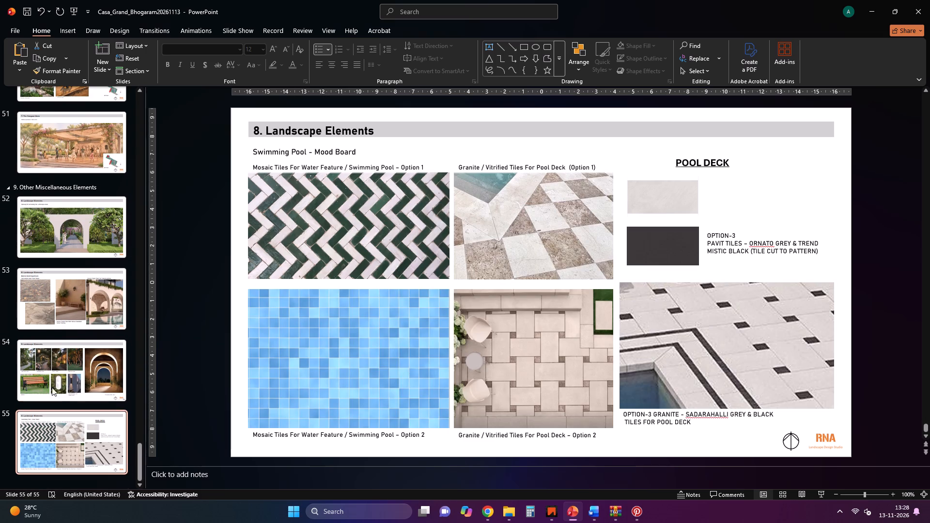
Review The Hangout Zone slides again, and go back through the Serenity Oasis pictures to the Moorish Garden on slide 41.
{"action": "scroll", "coordinate": [54, 351], "scroll_direction": "up", "scroll_amount": 1}
{"action": "left_click", "coordinate": [64, 354]}
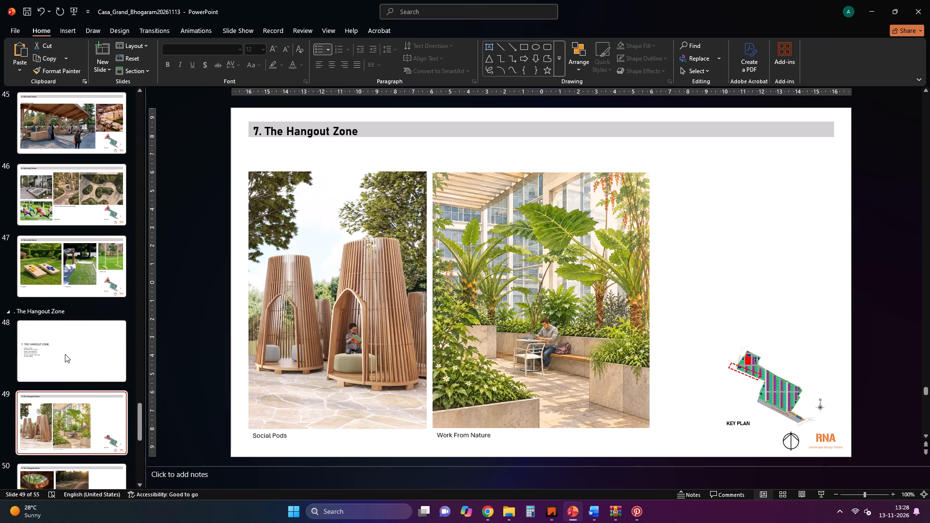
{"action": "key", "text": "Down"}
{"action": "key", "text": "Down"}
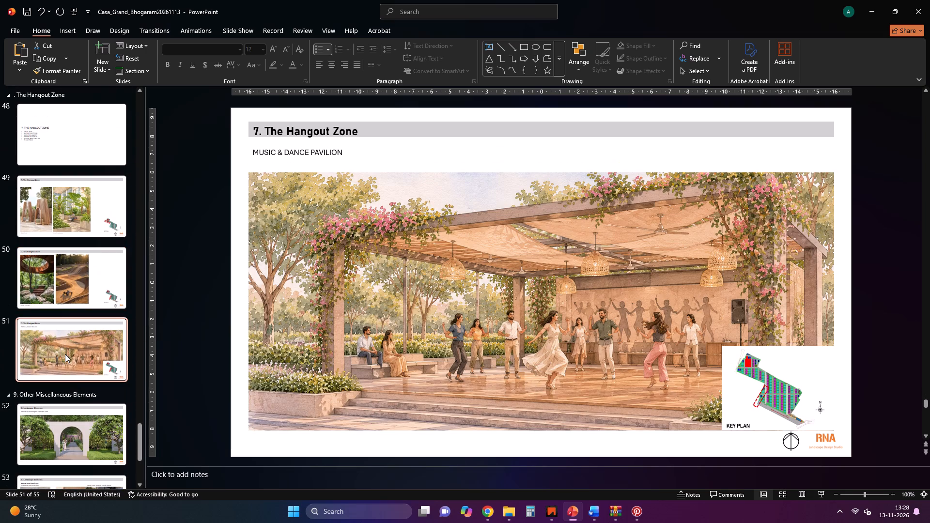
{"action": "key", "text": "Up"}
{"action": "key", "text": "Up"}
{"action": "key", "text": "Up"}
{"action": "key", "text": "Up"}
{"action": "key", "text": "Up"}
{"action": "key", "text": "Up"}
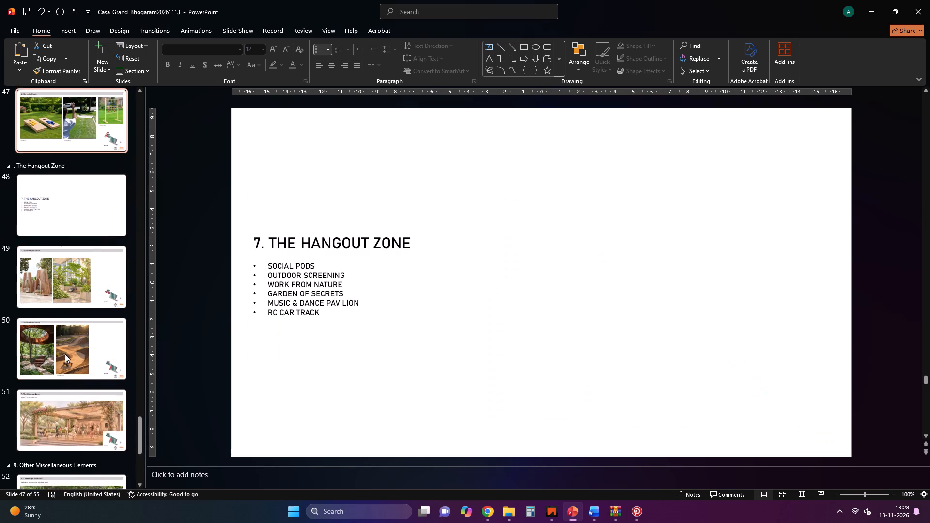
{"action": "key", "text": "Up"}
{"action": "key", "text": "Up"}
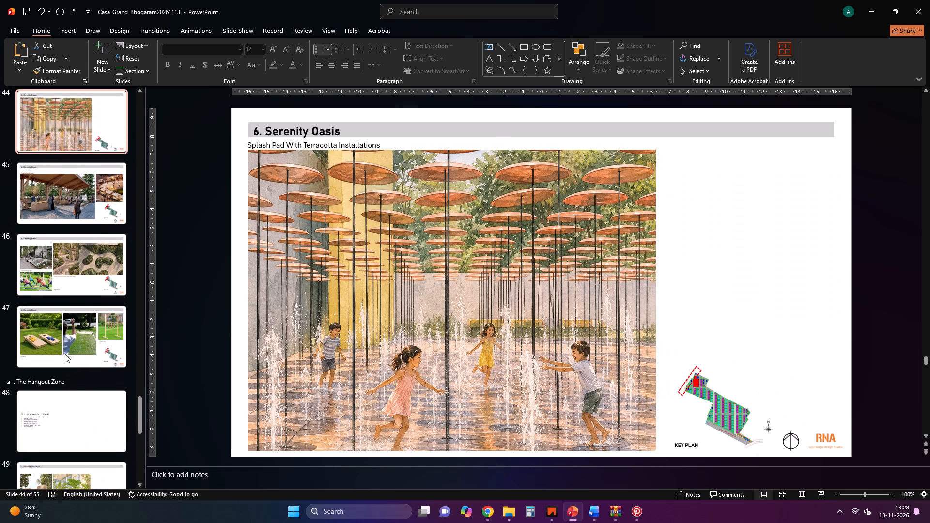
{"action": "key", "text": "Up"}
{"action": "key", "text": "Up"}
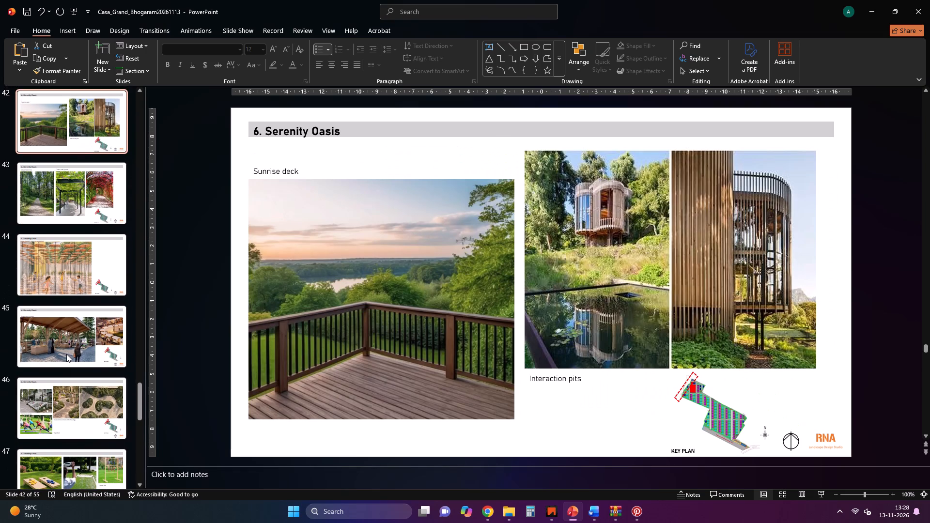
{"action": "key", "text": "Up"}
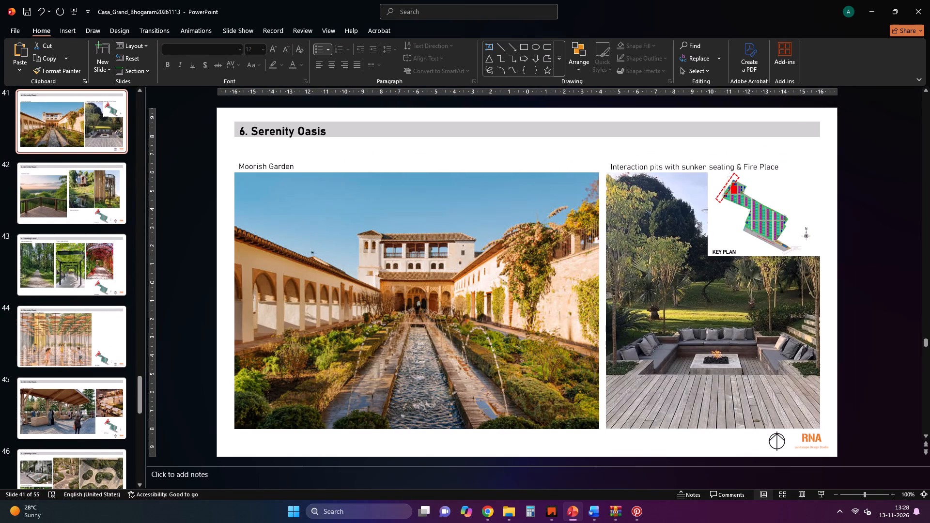
Examine the Word amenities list from Hanging garden through Garden of Secrets for items the deck may be missing, and minimise it.
{"action": "left_click", "coordinate": [597, 508]}
{"action": "scroll", "coordinate": [523, 316], "scroll_direction": "down", "scroll_amount": 1}
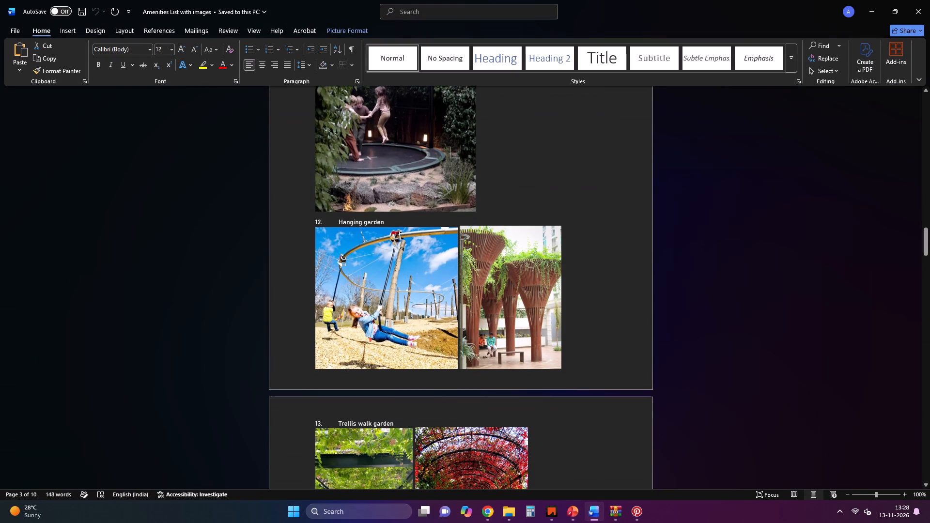
{"action": "scroll", "coordinate": [523, 316], "scroll_direction": "down", "scroll_amount": 2}
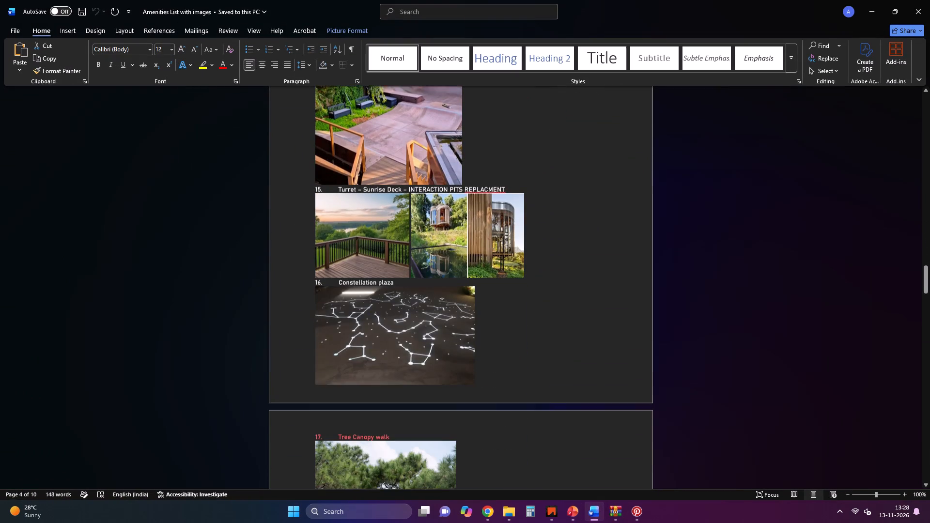
{"action": "scroll", "coordinate": [523, 316], "scroll_direction": "down", "scroll_amount": 1}
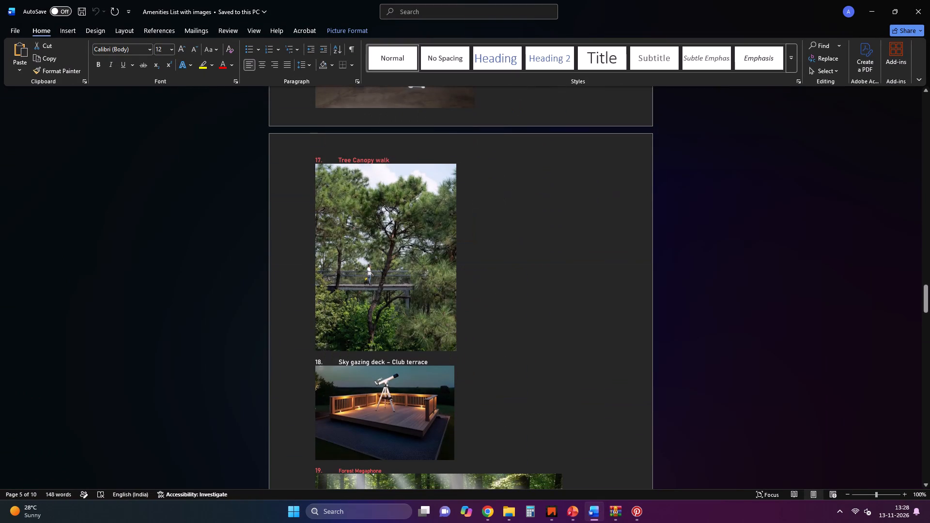
{"action": "scroll", "coordinate": [523, 316], "scroll_direction": "down", "scroll_amount": 3}
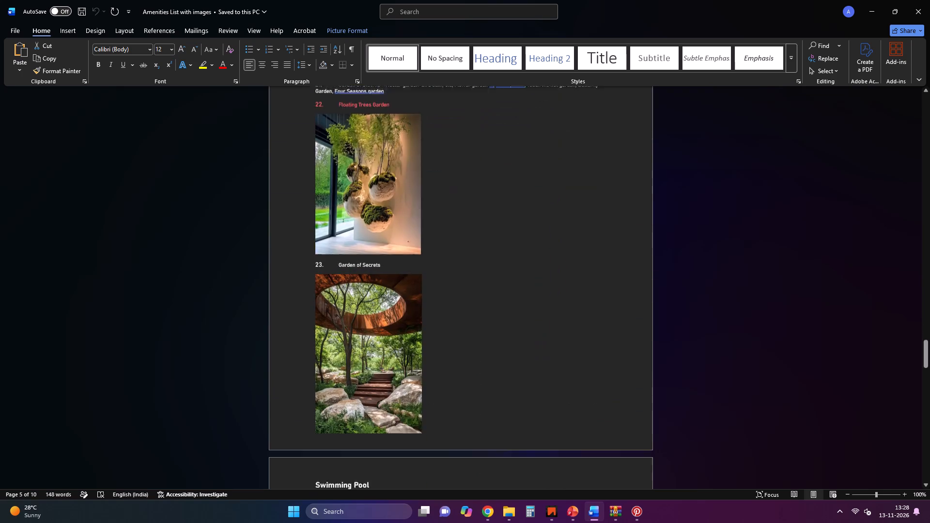
{"action": "scroll", "coordinate": [523, 316], "scroll_direction": "up", "scroll_amount": 2}
{"action": "scroll", "coordinate": [523, 316], "scroll_direction": "down", "scroll_amount": 1}
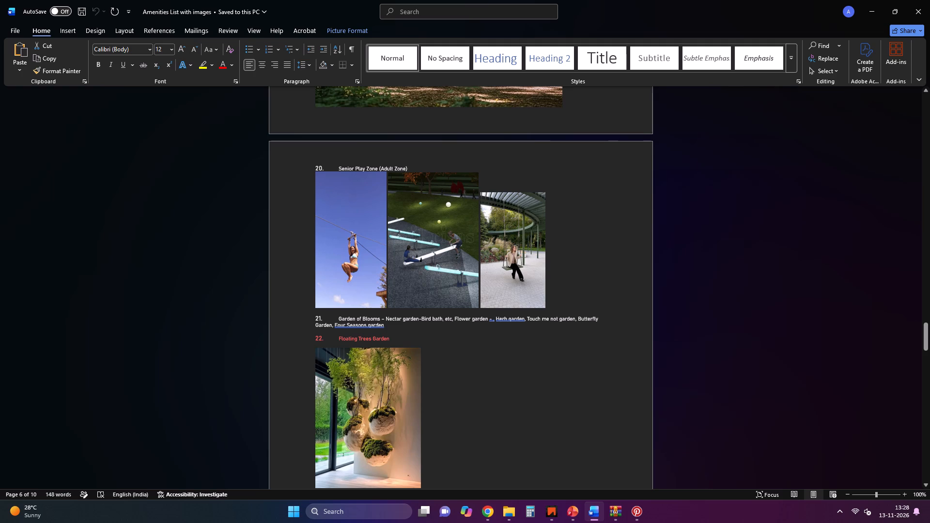
{"action": "left_click", "coordinate": [563, 384]}
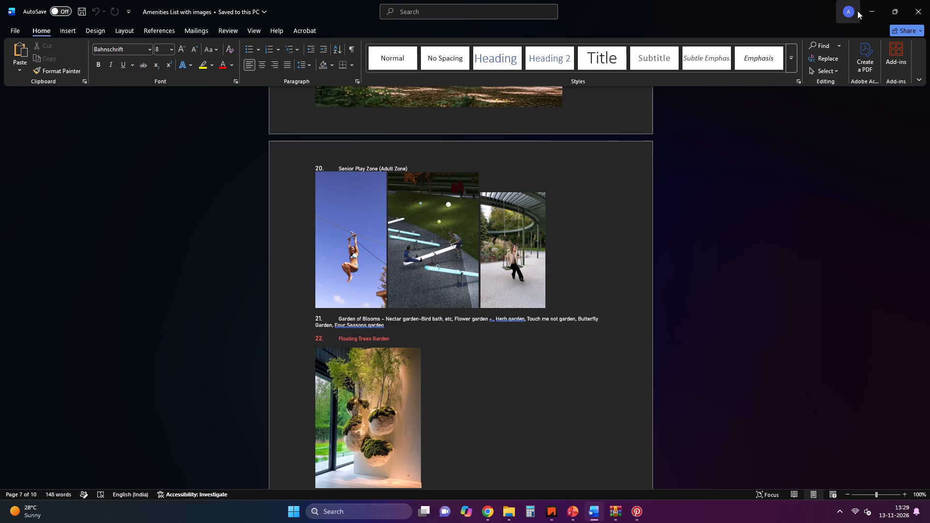
{"action": "left_click", "coordinate": [865, 9]}
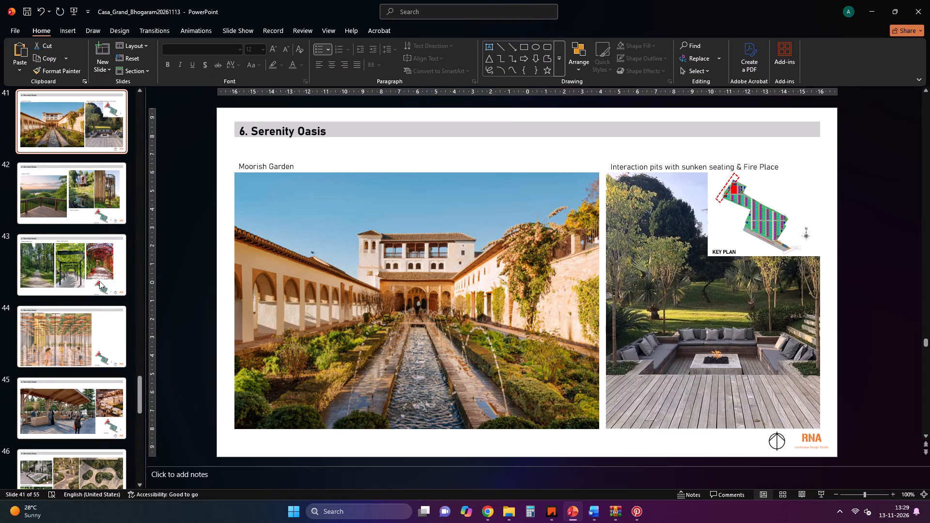
Save the Casa_Grand_Bhogaram20261113 presentation, and close both it and Pinterest.
{"action": "scroll", "coordinate": [68, 243], "scroll_direction": "up", "scroll_amount": 6}
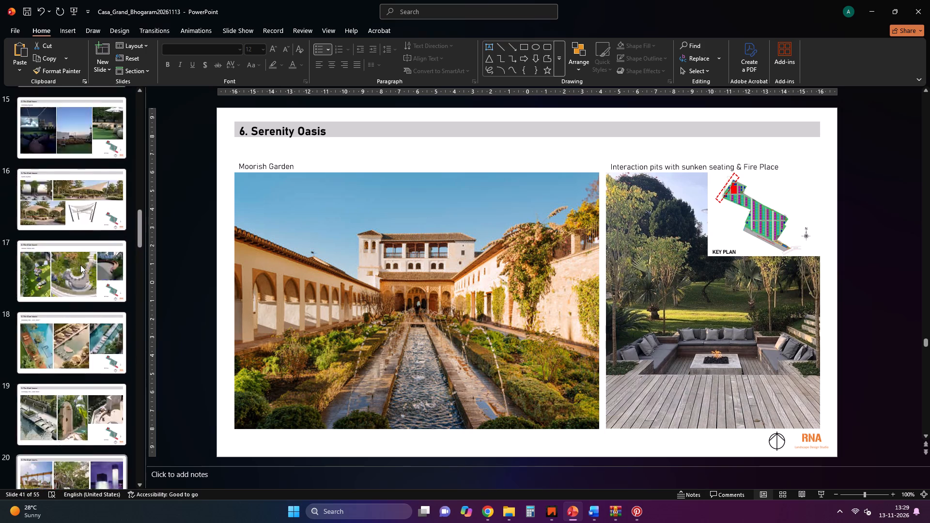
{"action": "scroll", "coordinate": [80, 265], "scroll_direction": "up", "scroll_amount": 6}
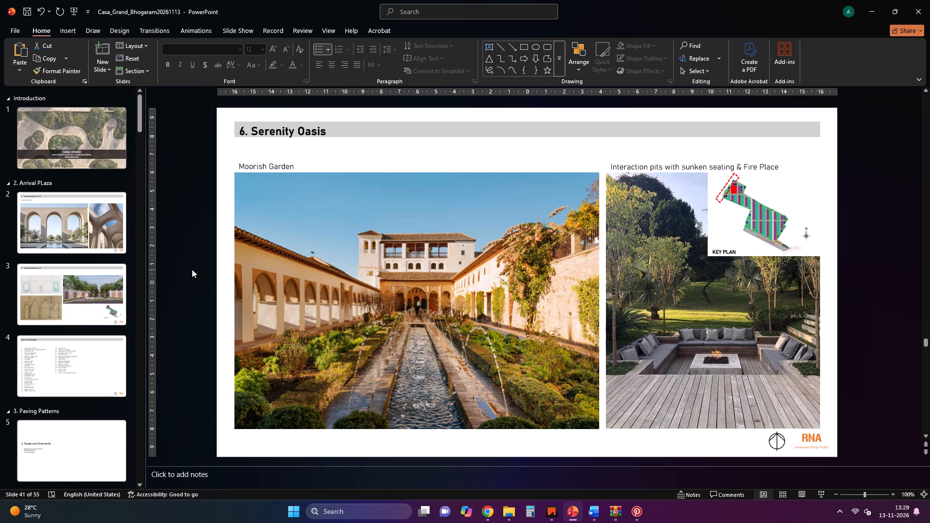
{"action": "left_click", "coordinate": [192, 269]}
{"action": "key", "text": "ctrl+s"}
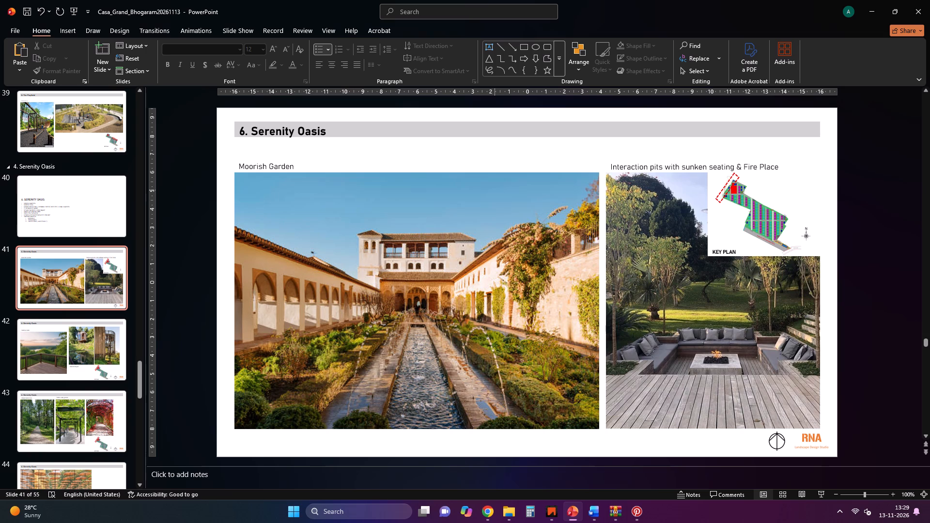
{"action": "left_click", "coordinate": [929, 3]}
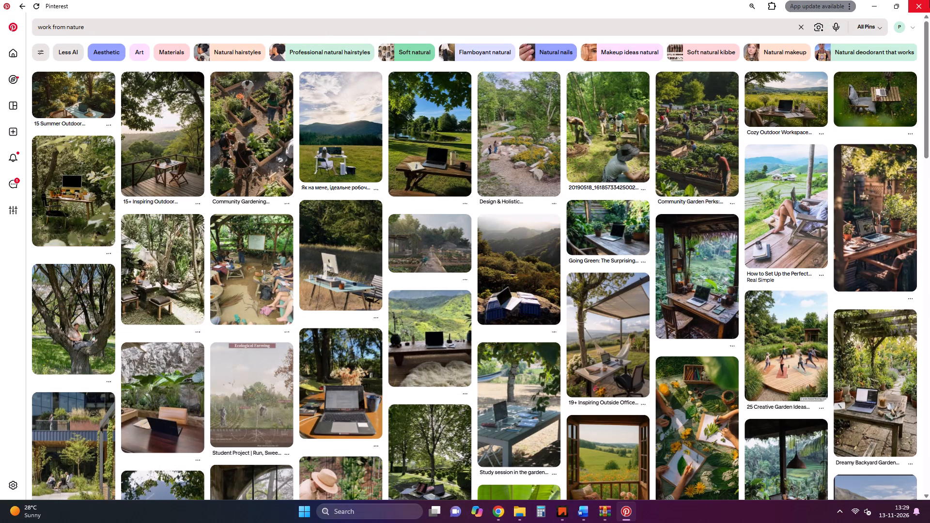
{"action": "left_click", "coordinate": [929, 1]}
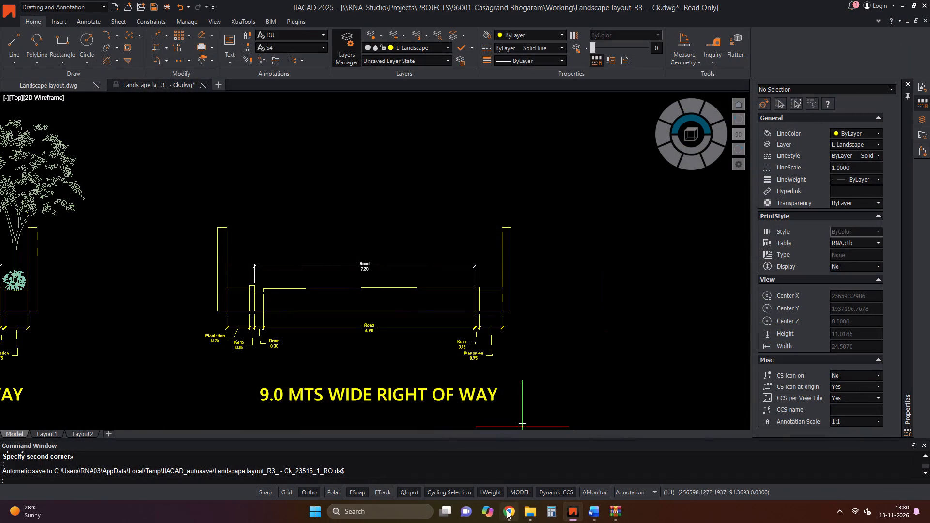
In IIACAD, close Landscape layout_R3_ - Ck.dwg without saving changes, close Landscape layout.dwg, and minimise the application.
{"action": "left_click", "coordinate": [201, 86]}
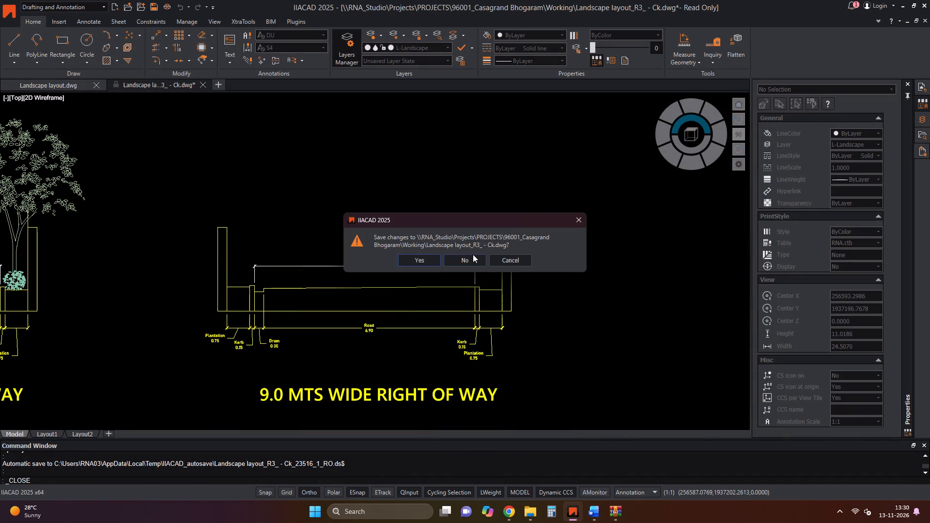
{"action": "left_click", "coordinate": [473, 255]}
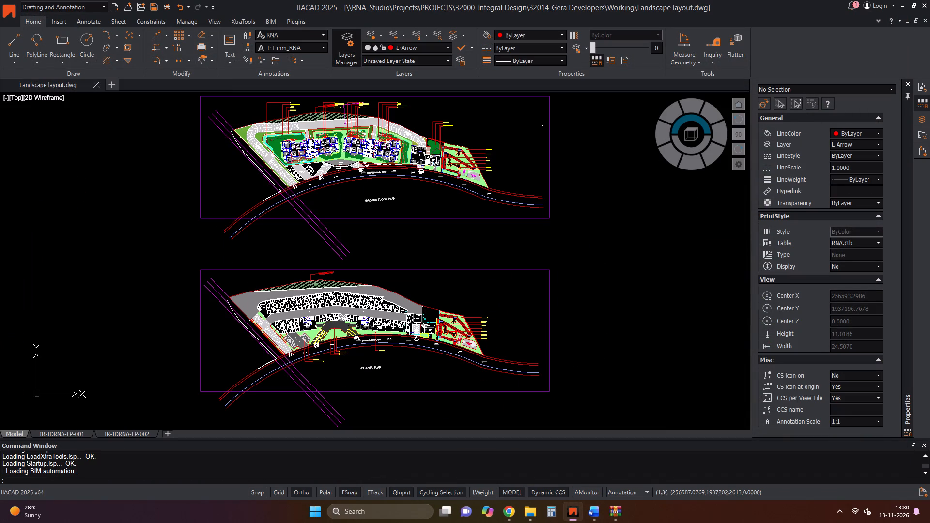
{"action": "left_click", "coordinate": [98, 84]}
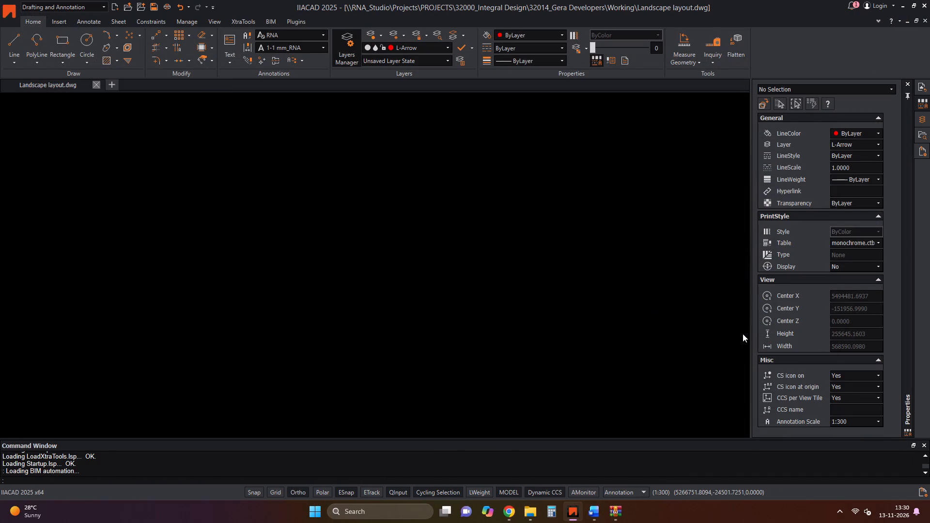
{"action": "left_click", "coordinate": [901, 7]}
{"action": "left_click", "coordinate": [456, 365]}
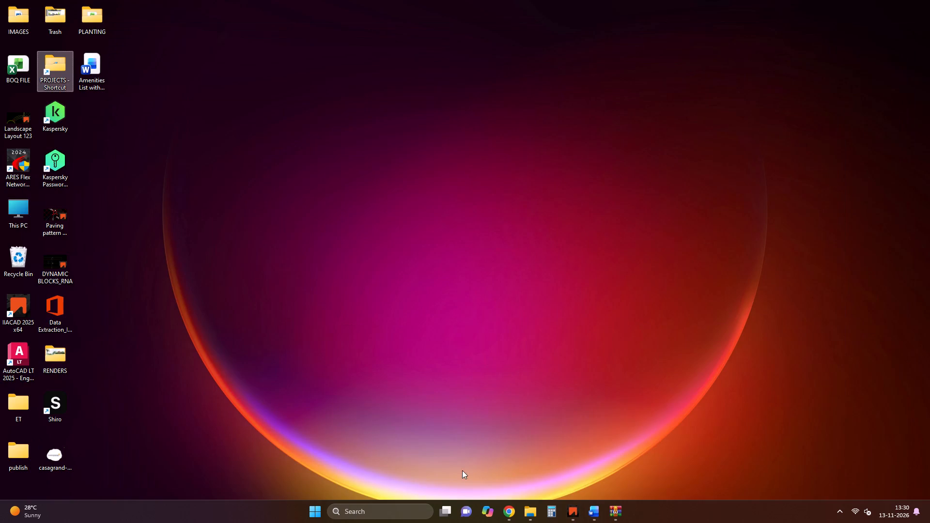
Switch to the File Explorer window showing the 20261113_Villa 9&12 structure drawings and compund wall folder.
{"action": "left_click", "coordinate": [526, 509]}
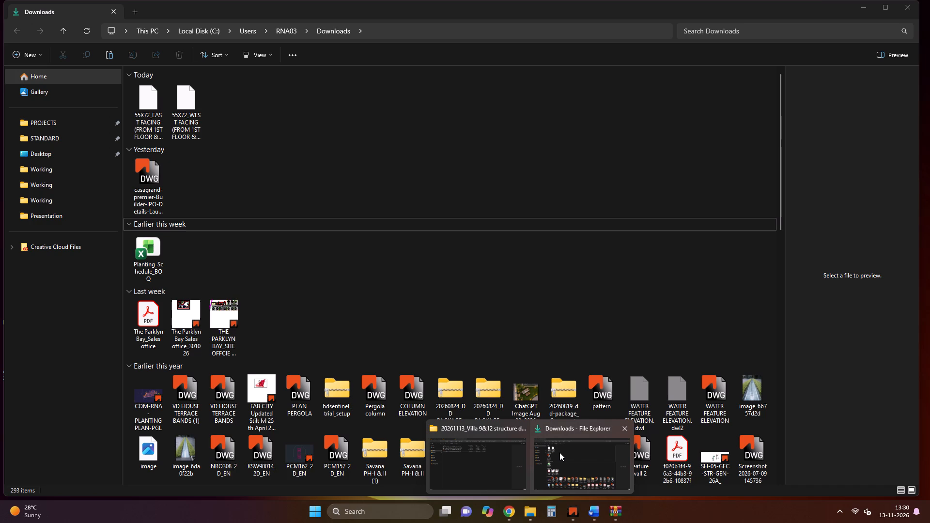
{"action": "left_click", "coordinate": [496, 448]}
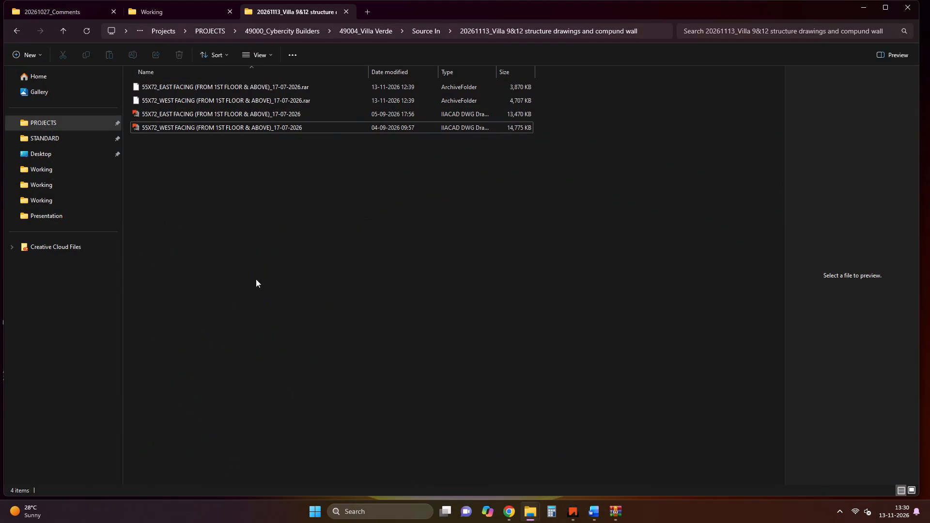
Delete the EAST FACING and WEST FACING .rar archives from the Villa 9&12 structure drawings folder, keeping the two DWG drawings.
{"action": "left_click", "coordinate": [256, 279]}
{"action": "left_click_drag", "start_coordinate": [564, 103], "coordinate": [496, 88]}
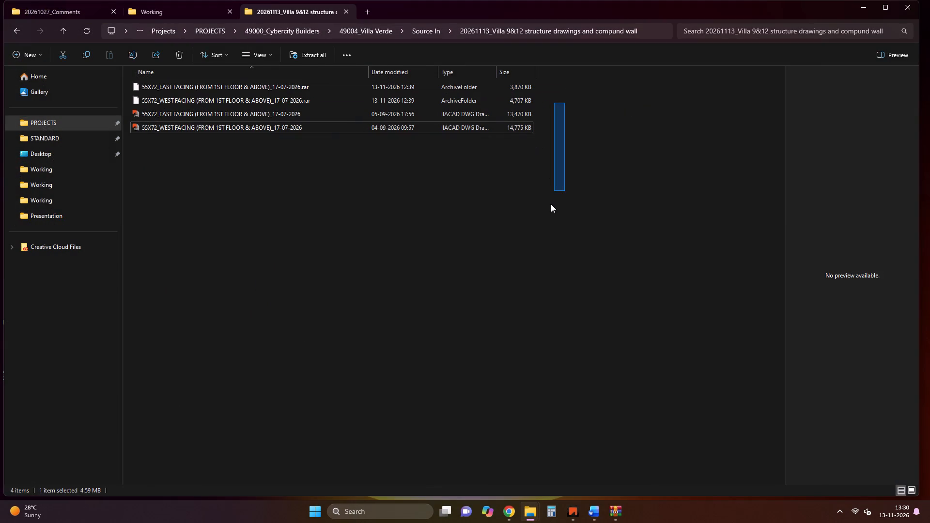
{"action": "left_click", "coordinate": [521, 87]}
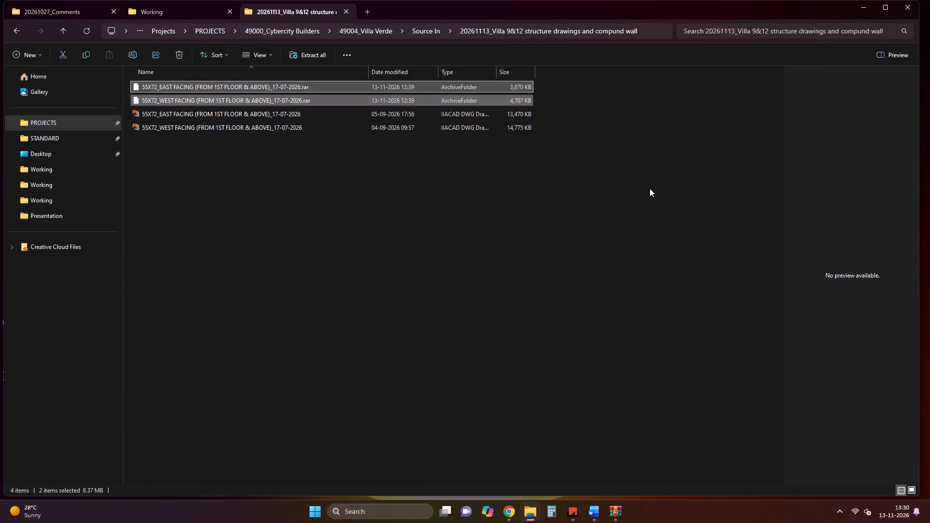
{"action": "key", "text": "Delete"}
{"action": "left_click", "coordinate": [498, 259]}
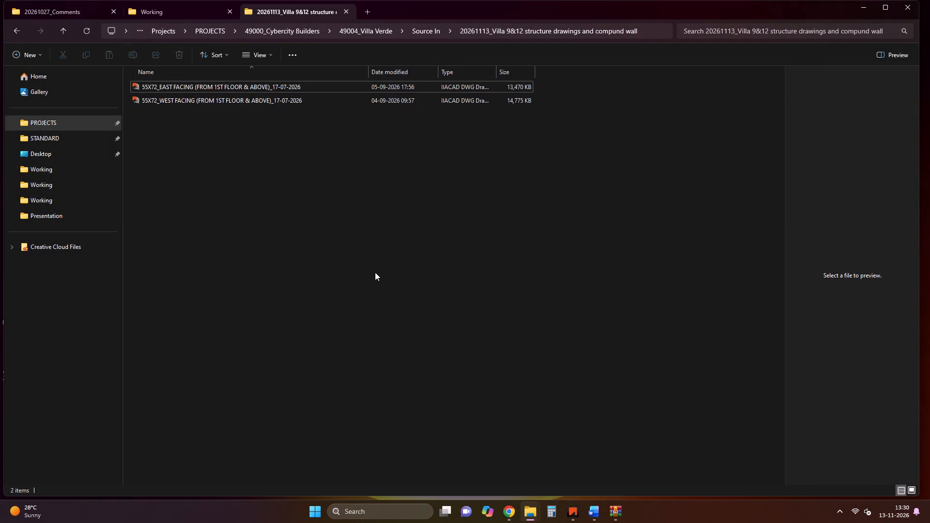
{"action": "left_click", "coordinate": [268, 229]}
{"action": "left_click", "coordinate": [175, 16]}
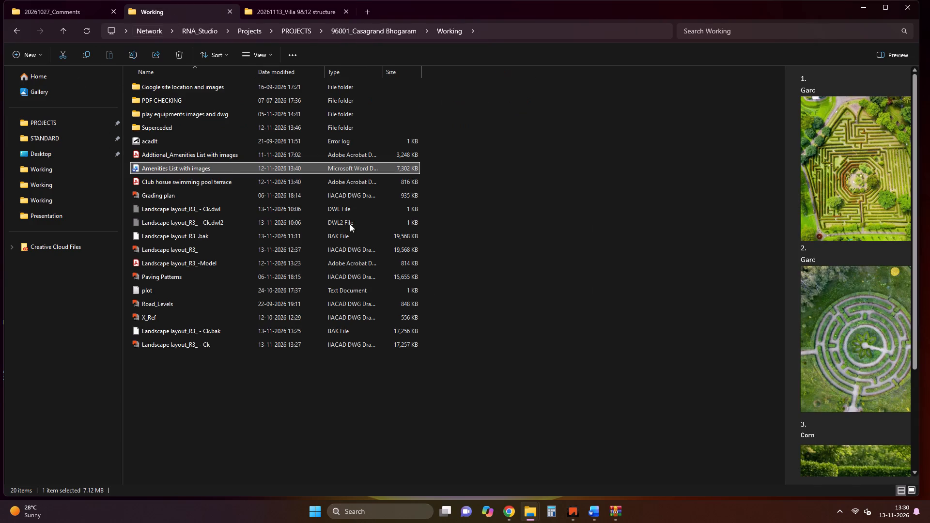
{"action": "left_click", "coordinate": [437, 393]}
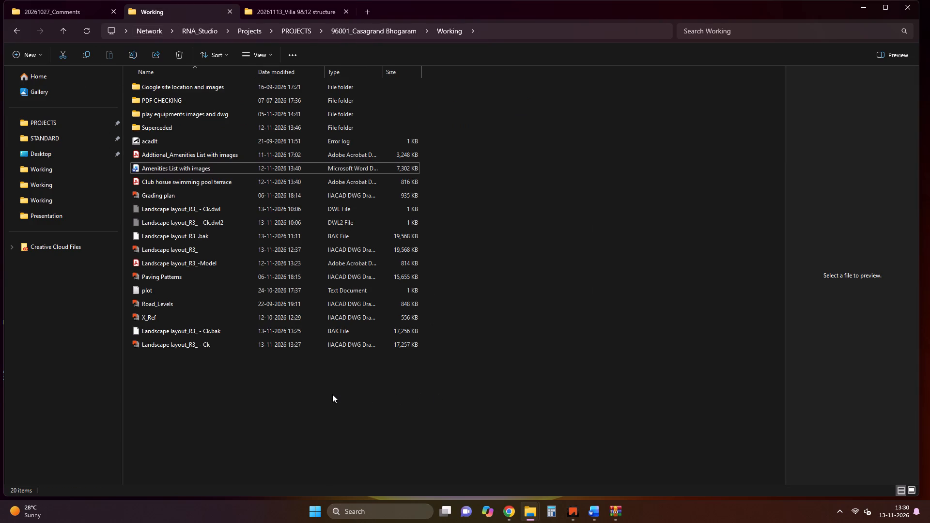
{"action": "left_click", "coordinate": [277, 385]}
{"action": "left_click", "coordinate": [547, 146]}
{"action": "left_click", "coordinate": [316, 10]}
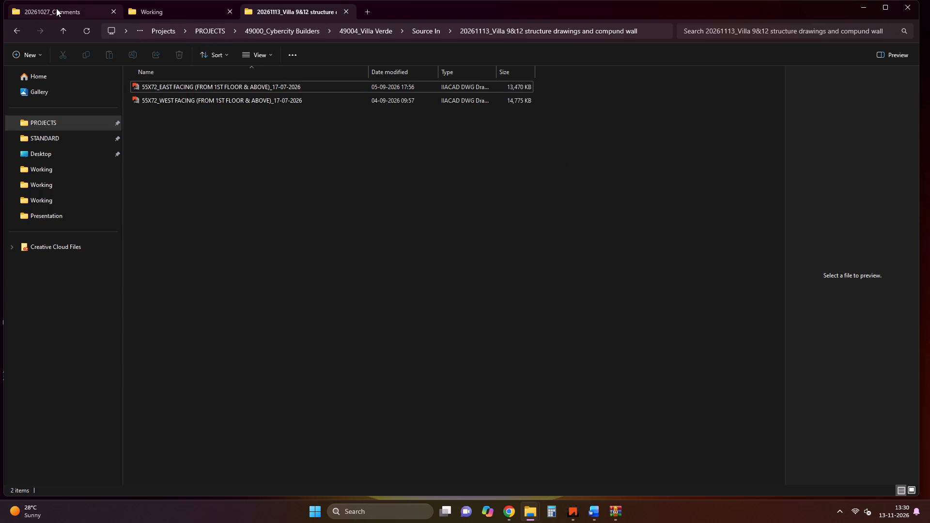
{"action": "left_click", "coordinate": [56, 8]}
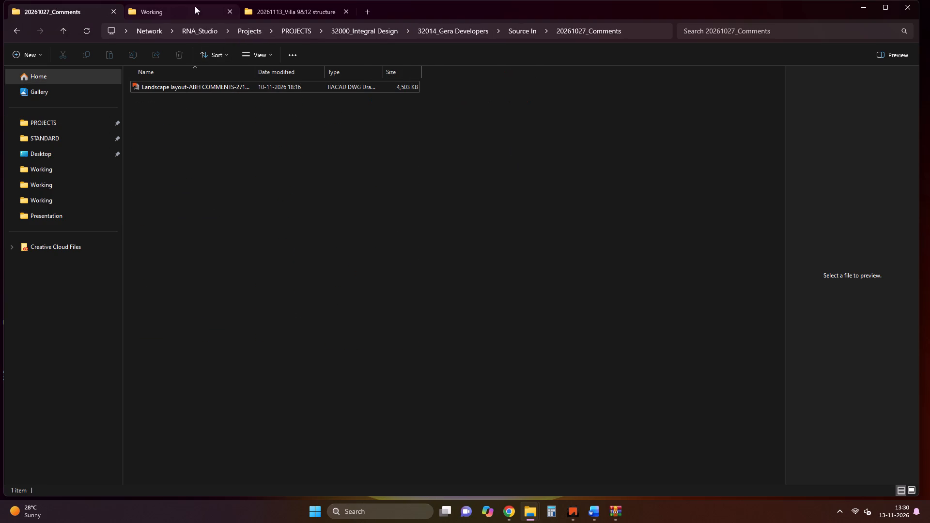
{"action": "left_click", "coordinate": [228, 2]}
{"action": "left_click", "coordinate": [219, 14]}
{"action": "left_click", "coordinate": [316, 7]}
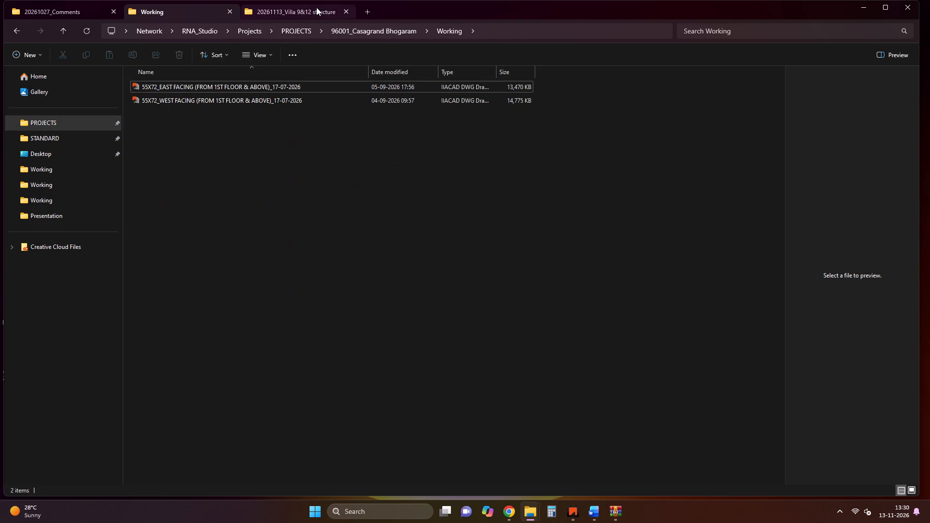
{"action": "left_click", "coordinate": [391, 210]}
Browse from PROJECTS to the Presentation folder of 96001_Casagrand Bhogaram and open the Casa_Grand_Bhogaram20261113 presentation.
{"action": "left_click", "coordinate": [48, 172]}
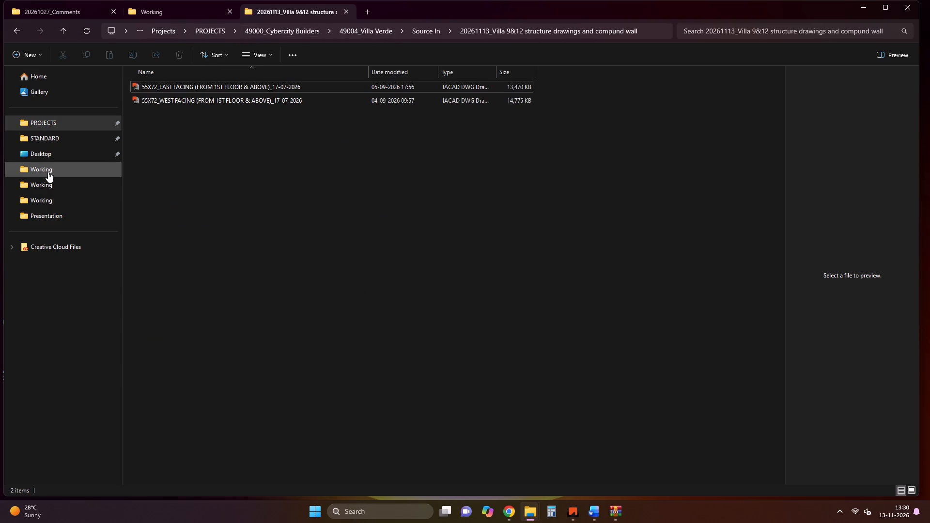
{"action": "left_click", "coordinate": [42, 130]}
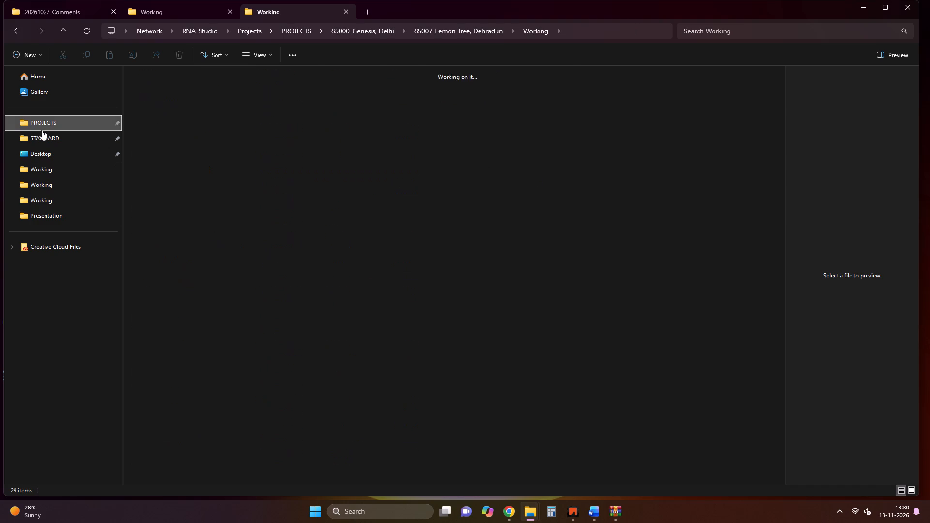
{"action": "scroll", "coordinate": [473, 286], "scroll_direction": "down", "scroll_amount": 1}
{"action": "double_click", "coordinate": [501, 351]}
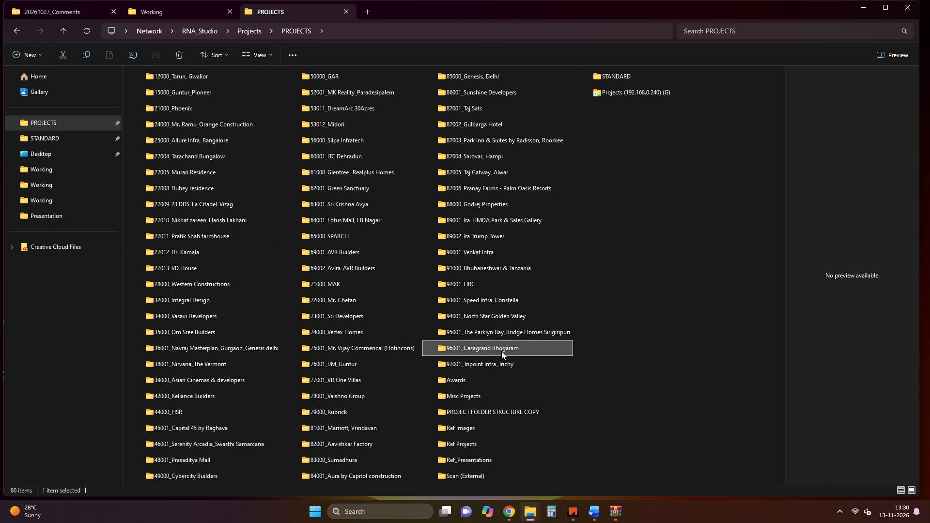
{"action": "triple_click", "coordinate": [262, 118]}
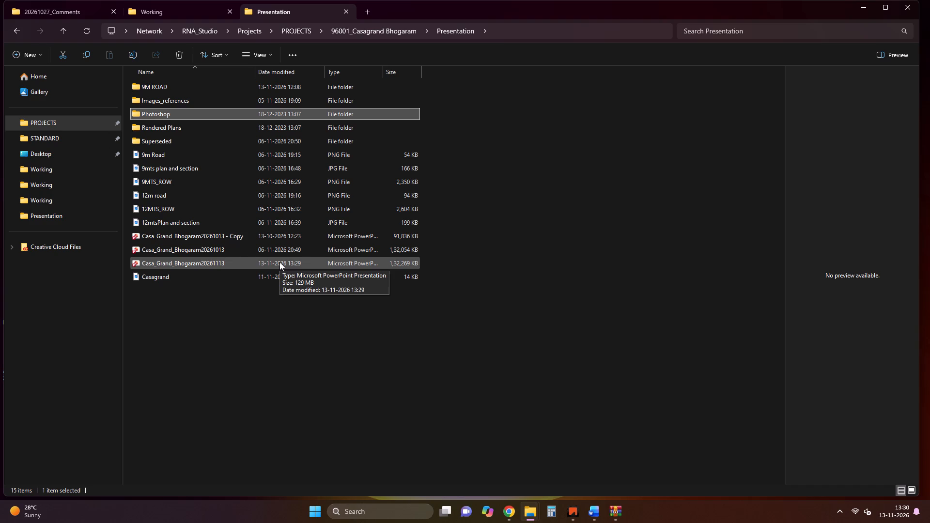
{"action": "left_click", "coordinate": [279, 262]}
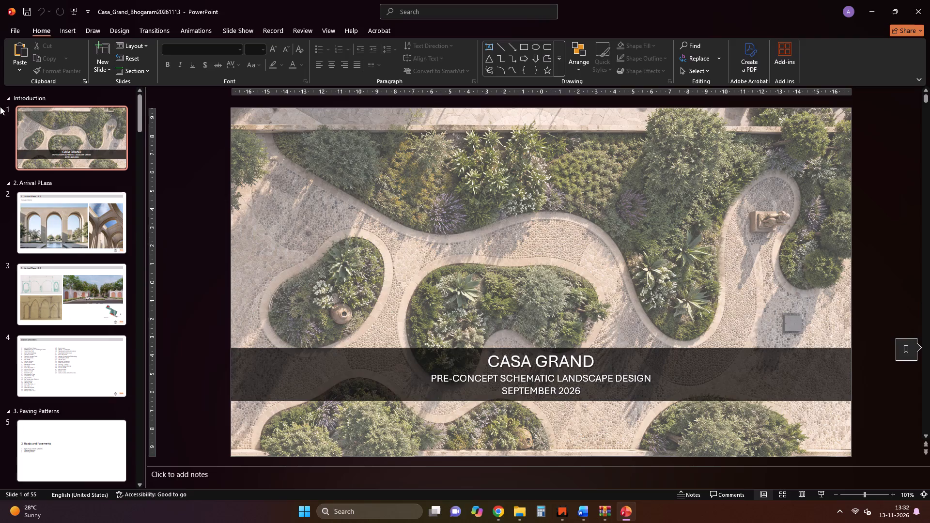
Open the Save As options for the Casa_Grand_Bhogaram20261113 presentation.
{"action": "left_click", "coordinate": [16, 31]}
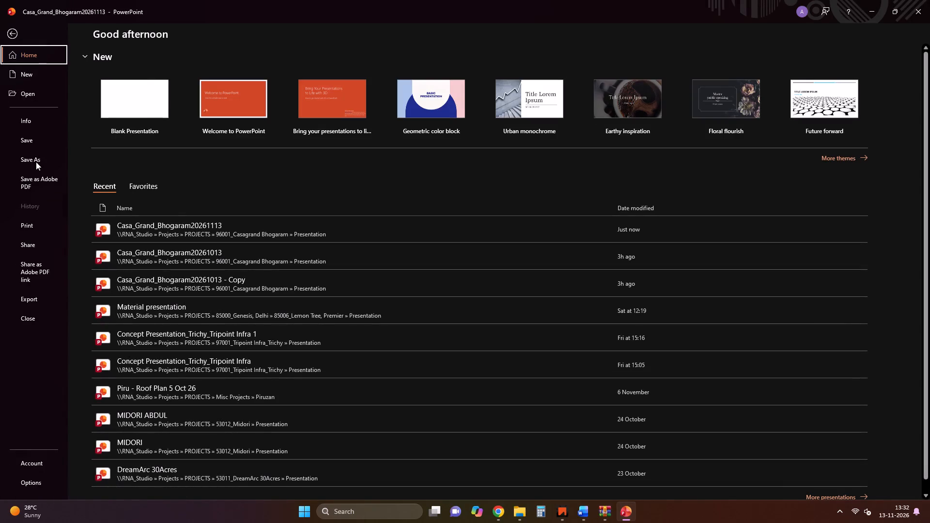
{"action": "left_click", "coordinate": [36, 162]}
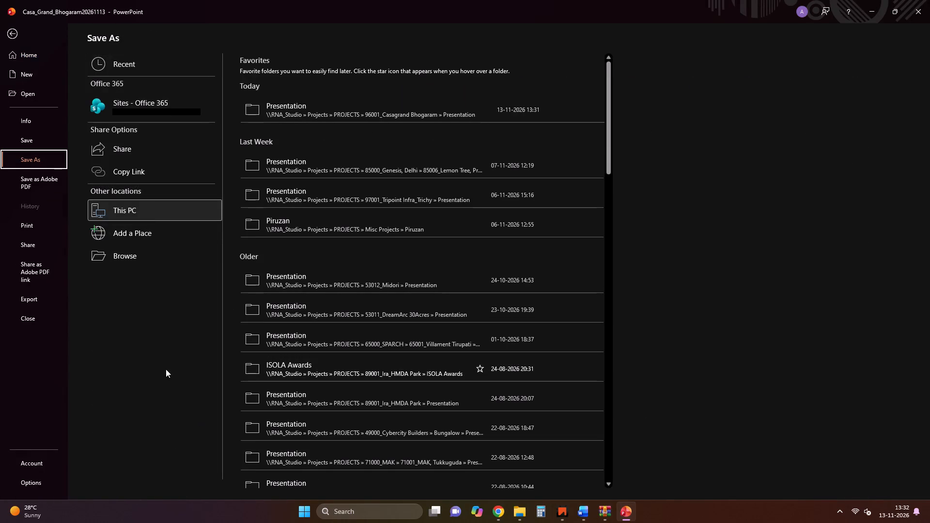